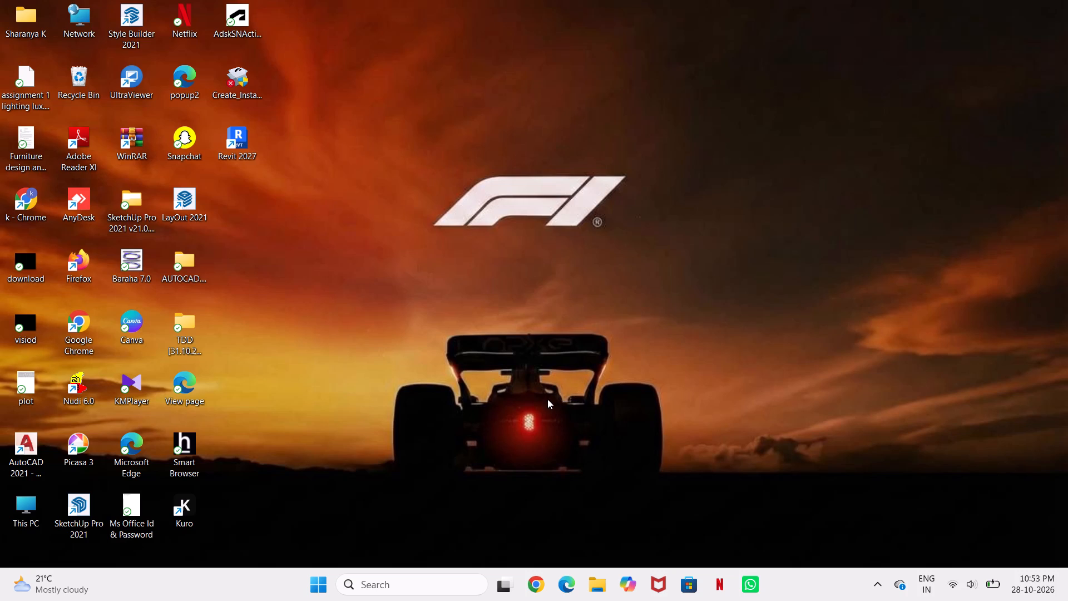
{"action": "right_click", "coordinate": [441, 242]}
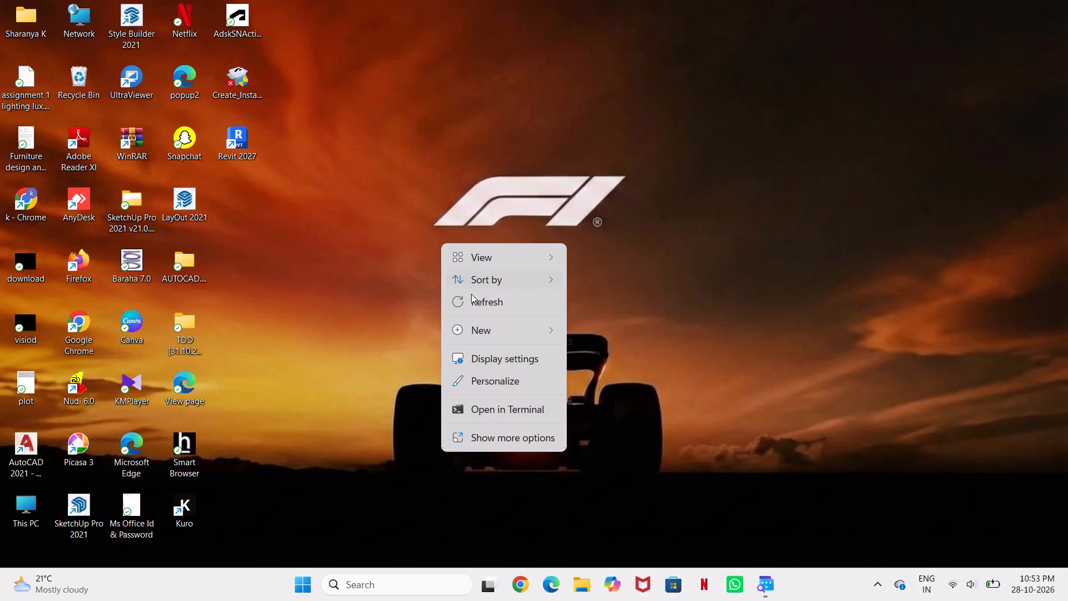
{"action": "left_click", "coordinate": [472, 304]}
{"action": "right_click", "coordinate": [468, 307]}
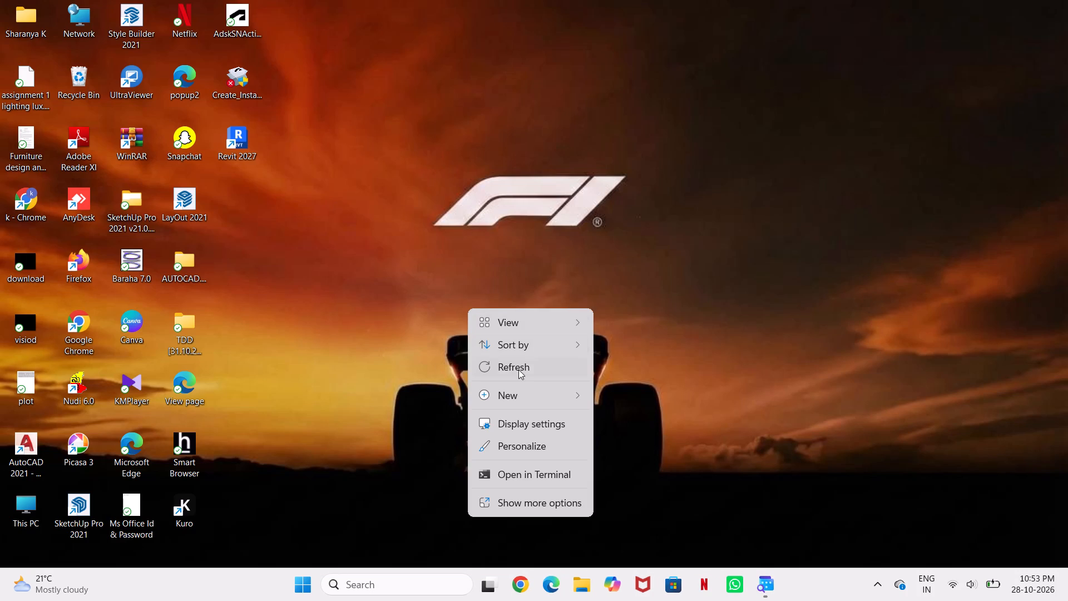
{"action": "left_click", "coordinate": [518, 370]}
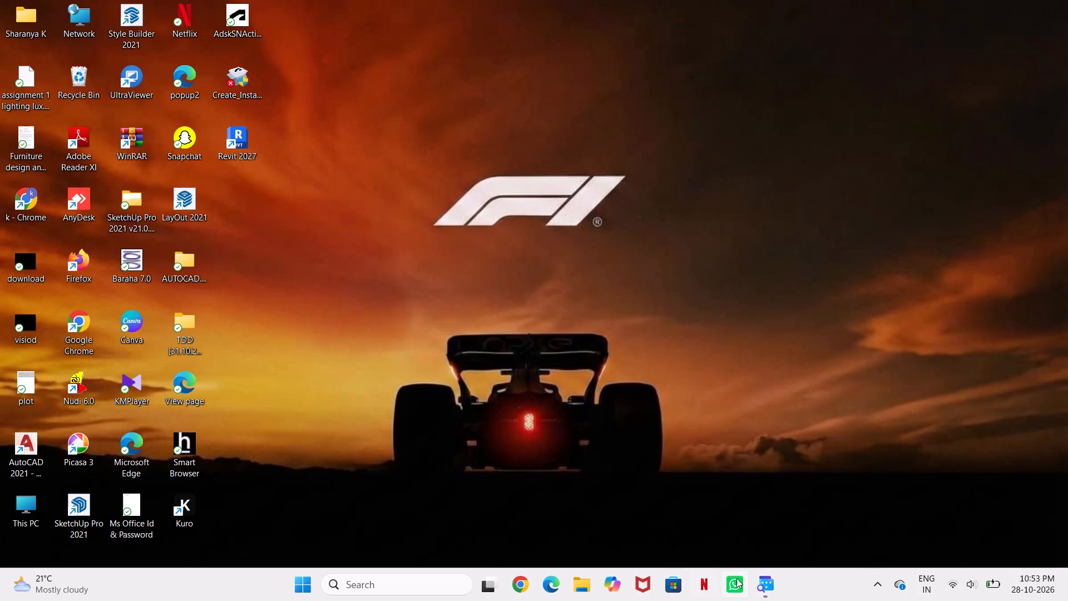
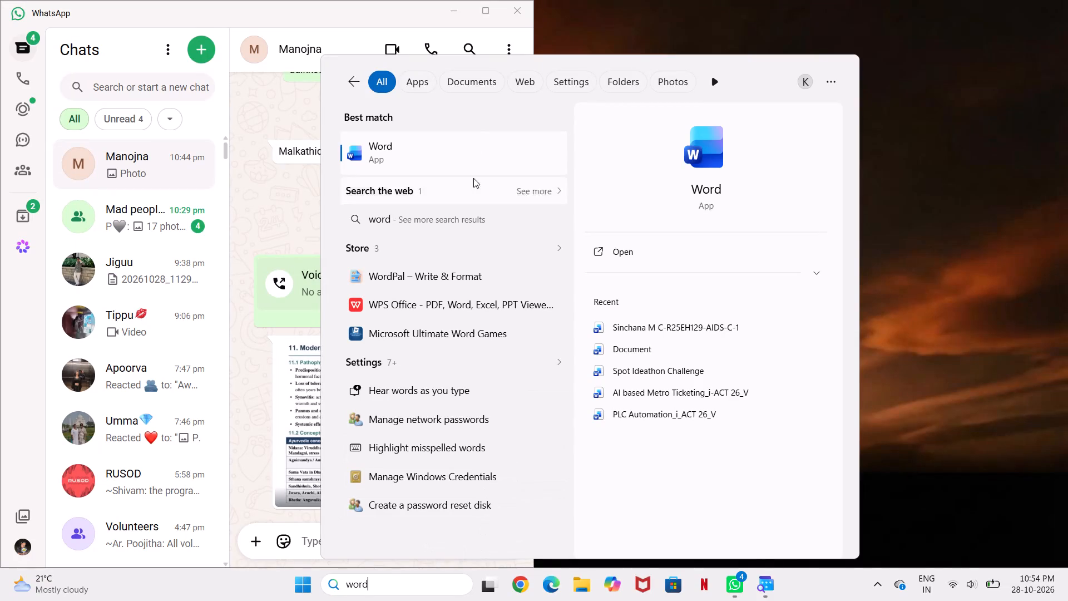
Launch Word and create a new blank document.
{"action": "left_click", "coordinate": [467, 140]}
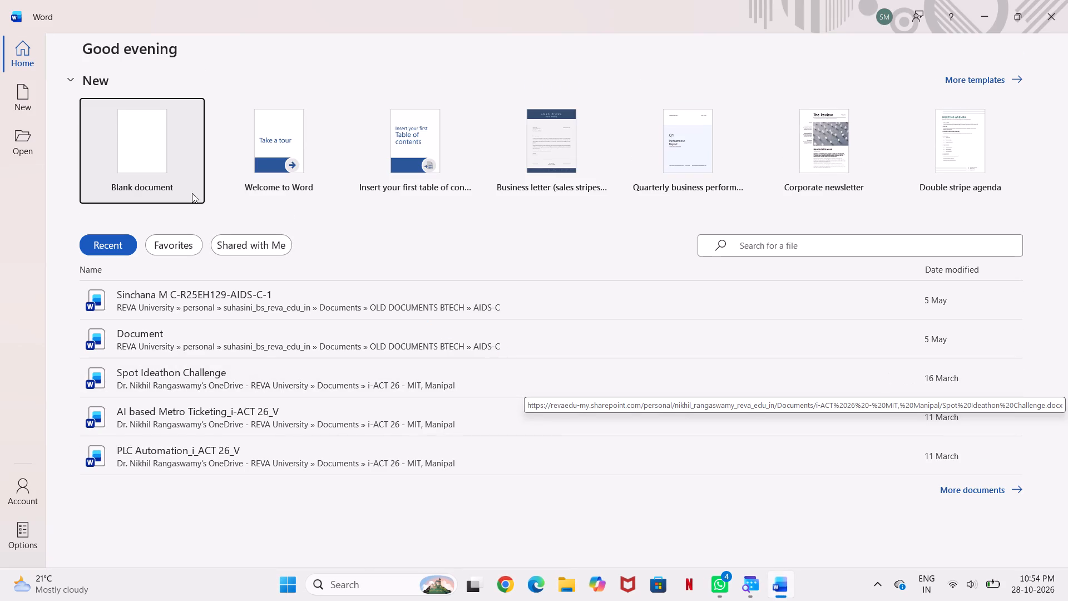
{"action": "left_click", "coordinate": [142, 149]}
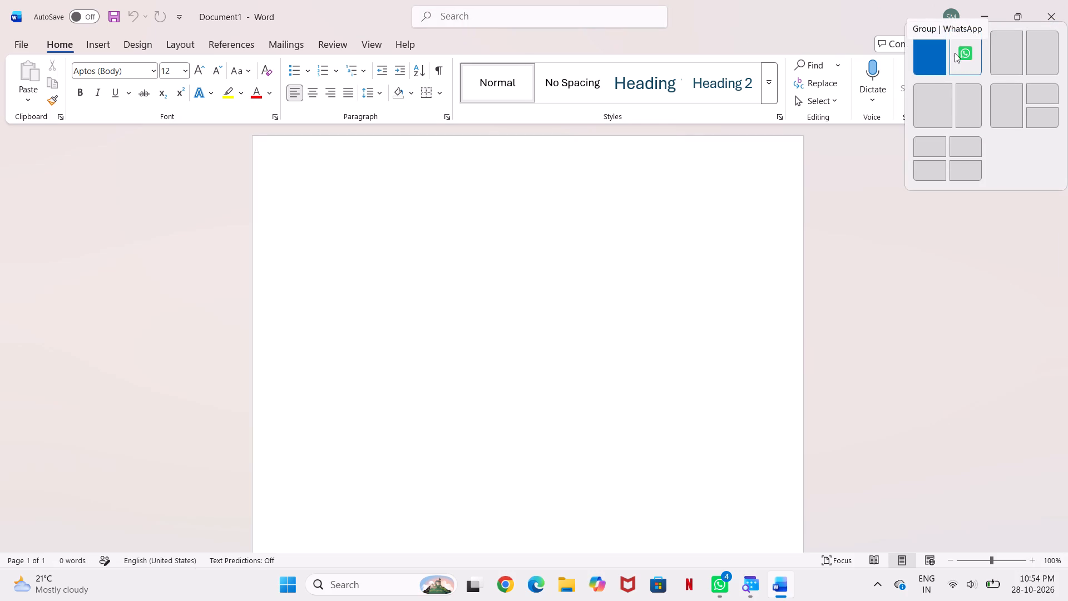
Arrange the blank Word document side by side with the WhatsApp chat in an equal two-window split.
{"action": "left_click", "coordinate": [1041, 53]}
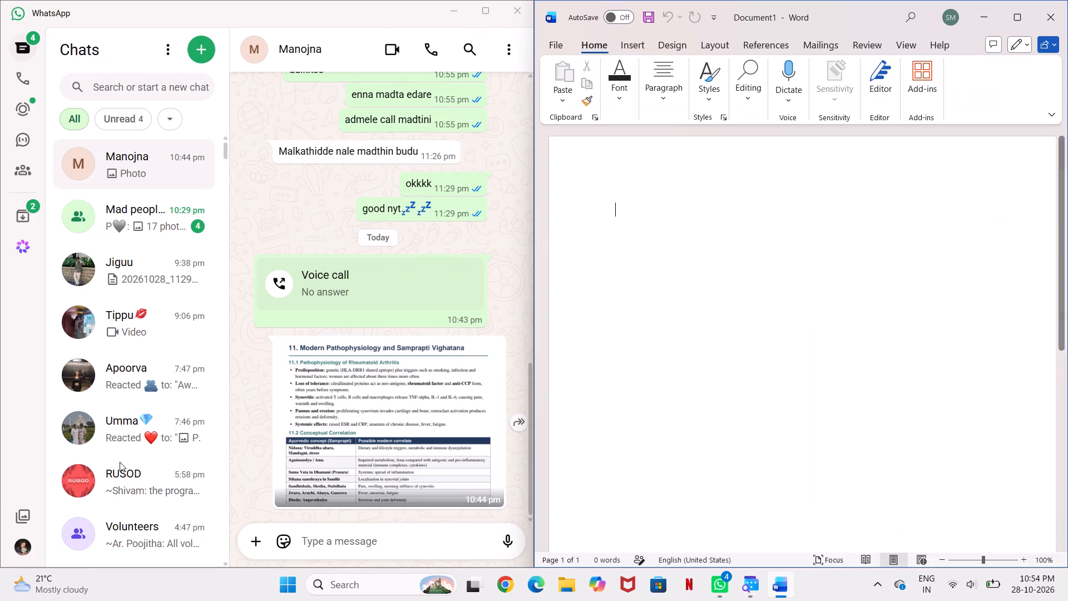
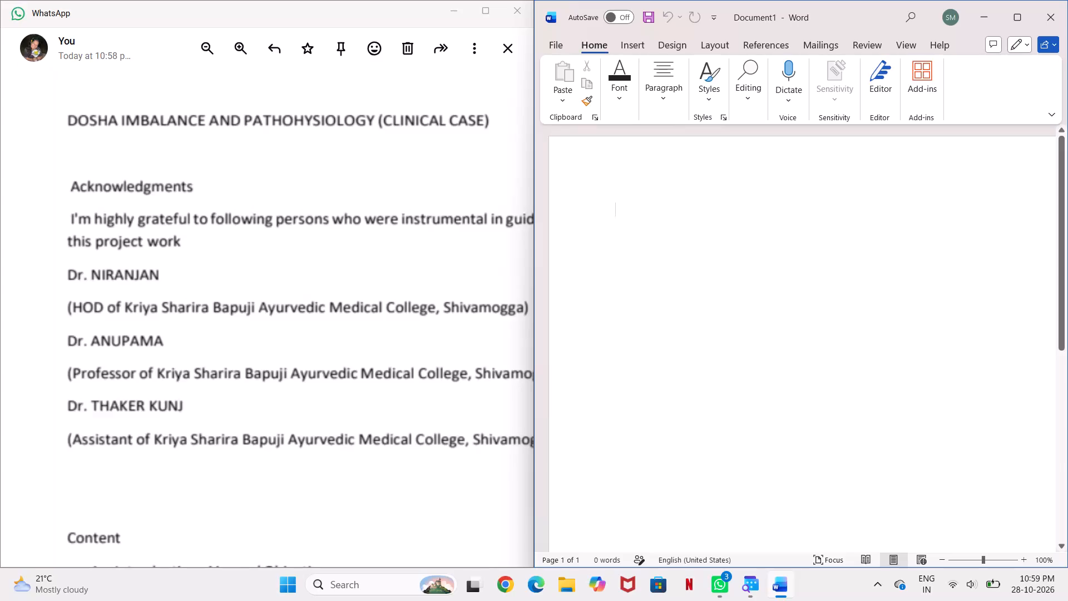
Enter the title "DOSHA IMBALANCE AND PATHOPHYSIOLOGY (CLINICAL CASE)" on the first line of the blank document.
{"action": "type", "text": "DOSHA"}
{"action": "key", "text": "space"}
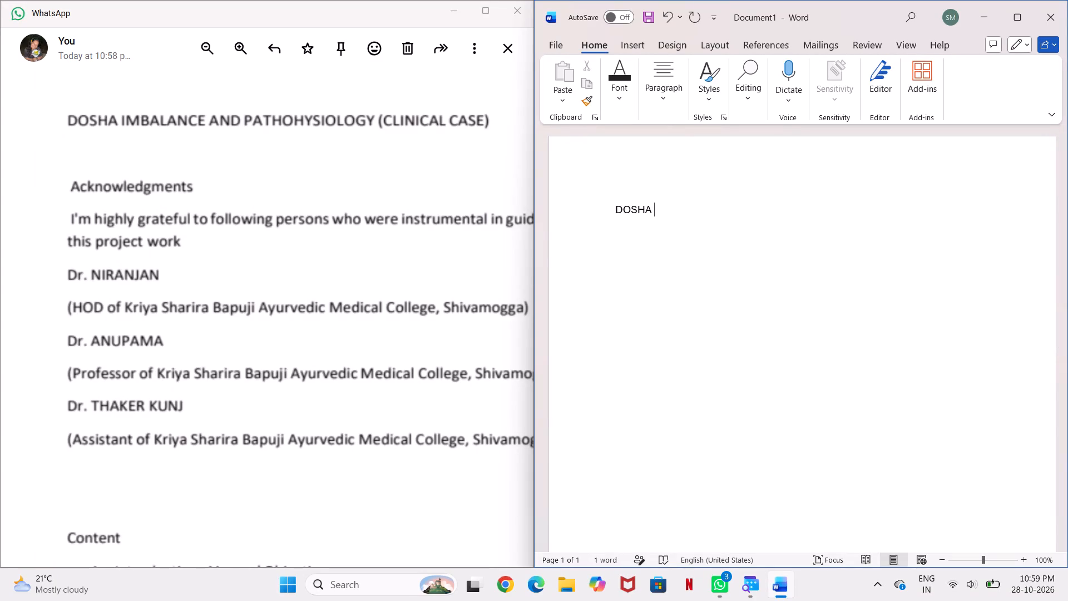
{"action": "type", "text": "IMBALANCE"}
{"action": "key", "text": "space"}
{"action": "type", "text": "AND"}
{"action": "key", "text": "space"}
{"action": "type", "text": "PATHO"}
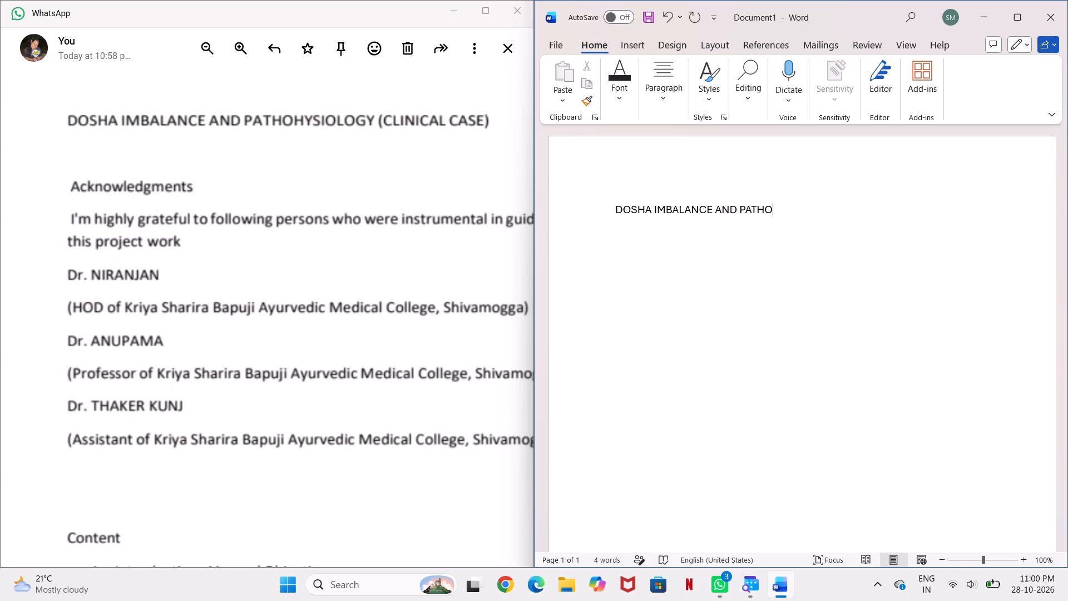
Complete the document title so it reads "DOSHA IMBALANCE AND PATHOPHYSIOLOGY (CLINICAL CASE)".
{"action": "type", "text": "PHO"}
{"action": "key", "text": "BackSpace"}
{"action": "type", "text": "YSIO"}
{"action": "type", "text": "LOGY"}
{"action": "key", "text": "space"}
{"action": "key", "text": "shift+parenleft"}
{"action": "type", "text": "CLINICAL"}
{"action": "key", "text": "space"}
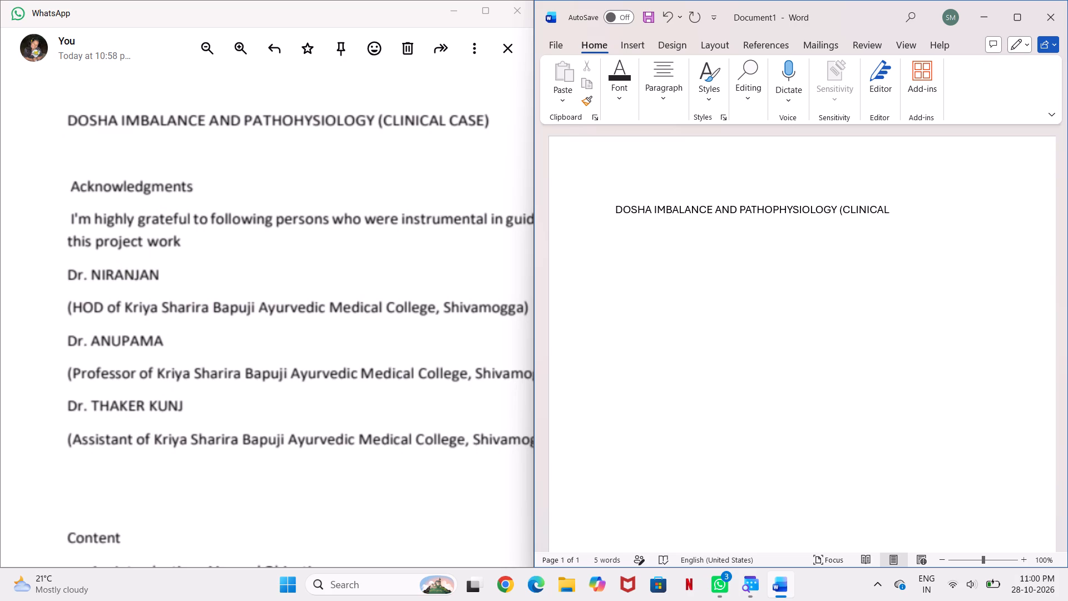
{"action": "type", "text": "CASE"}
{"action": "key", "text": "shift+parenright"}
Open the font formatting options for the document text.
{"action": "left_click", "coordinate": [619, 98]}
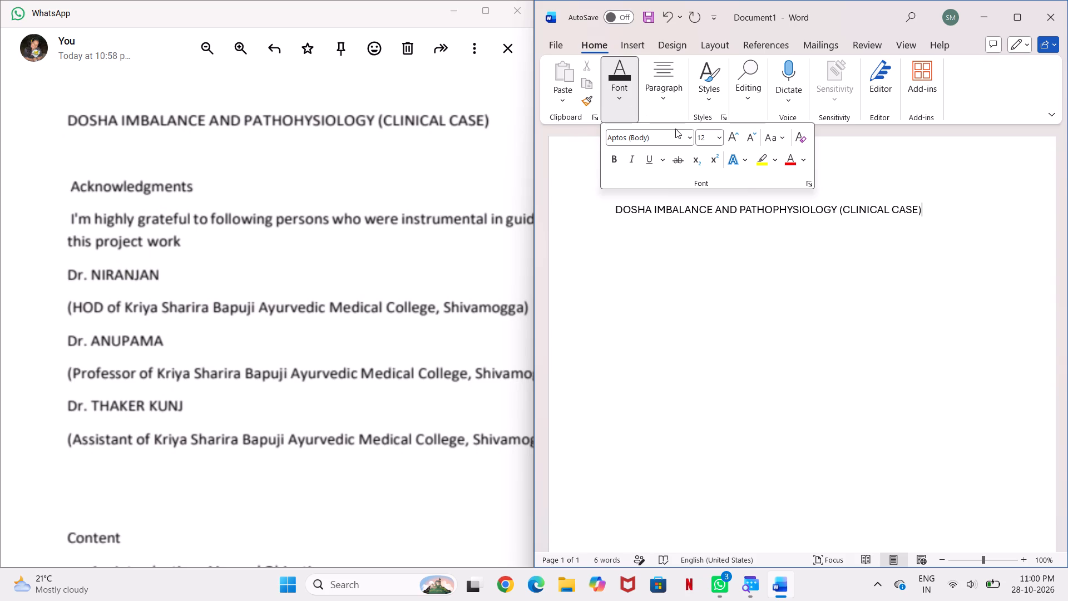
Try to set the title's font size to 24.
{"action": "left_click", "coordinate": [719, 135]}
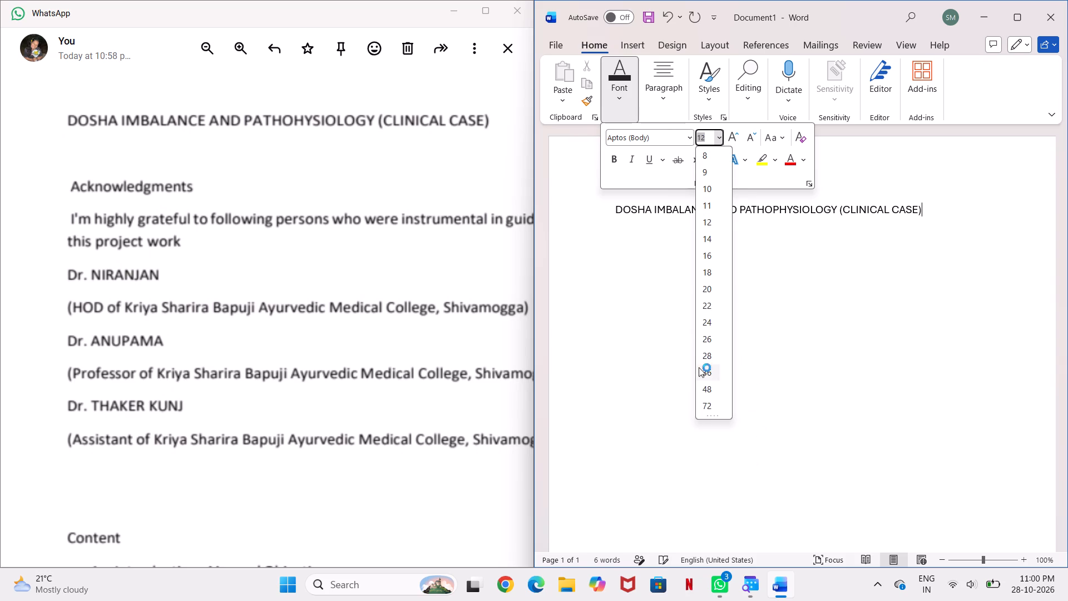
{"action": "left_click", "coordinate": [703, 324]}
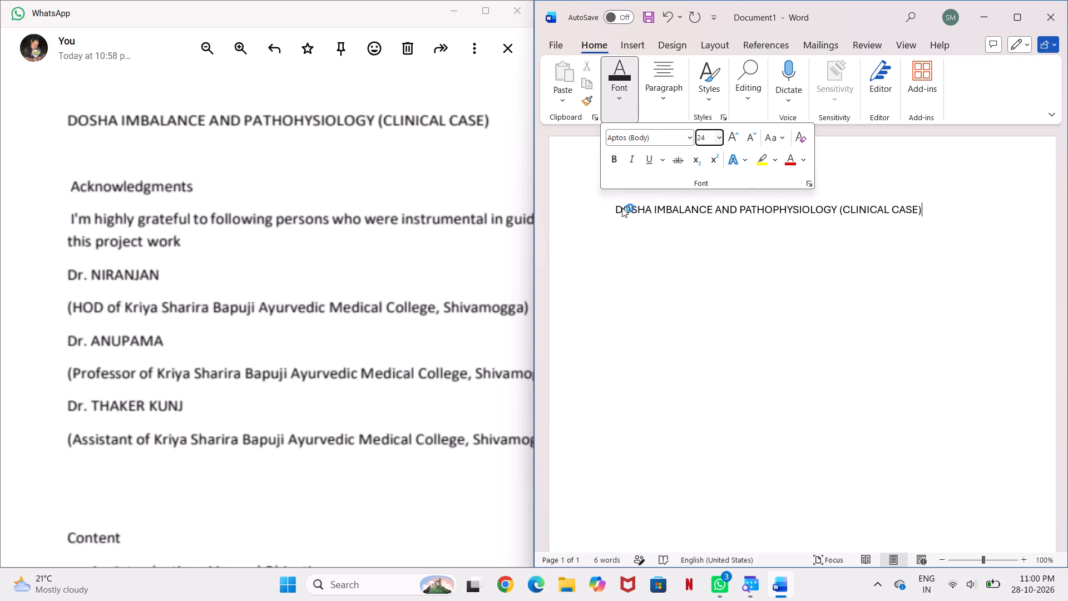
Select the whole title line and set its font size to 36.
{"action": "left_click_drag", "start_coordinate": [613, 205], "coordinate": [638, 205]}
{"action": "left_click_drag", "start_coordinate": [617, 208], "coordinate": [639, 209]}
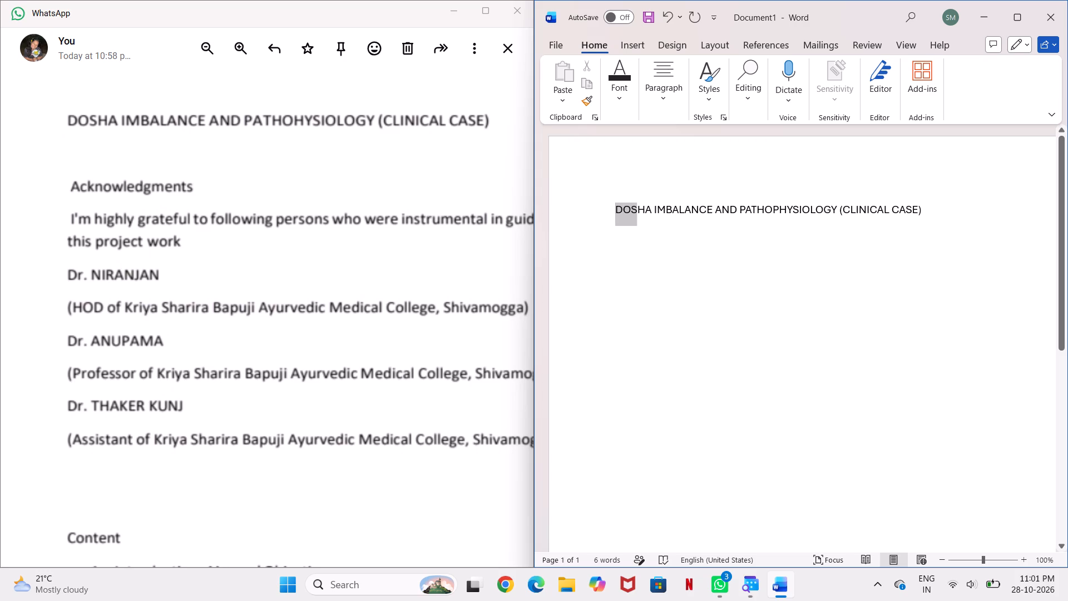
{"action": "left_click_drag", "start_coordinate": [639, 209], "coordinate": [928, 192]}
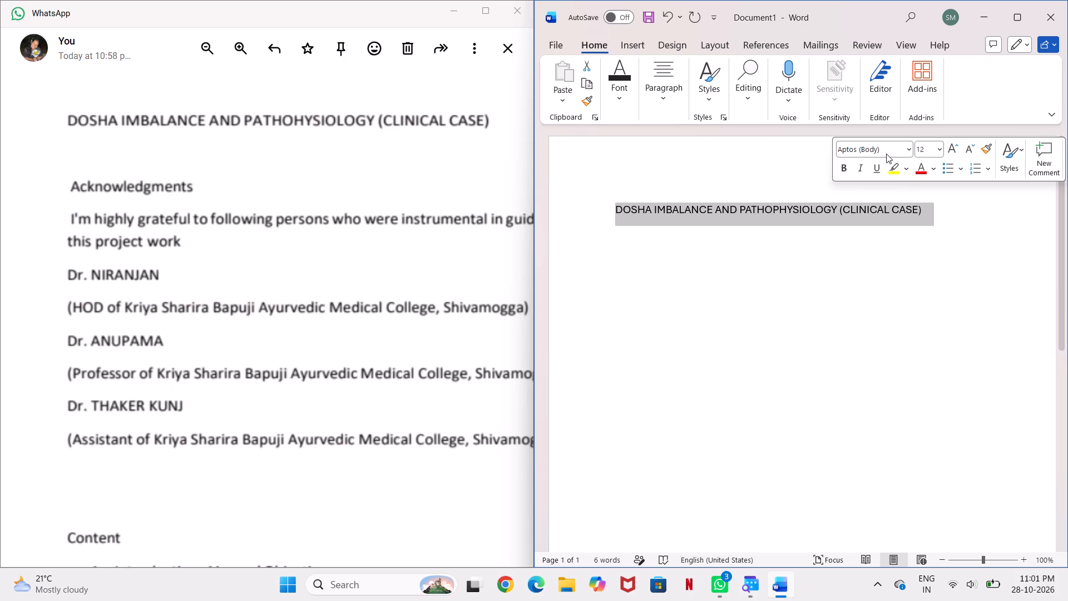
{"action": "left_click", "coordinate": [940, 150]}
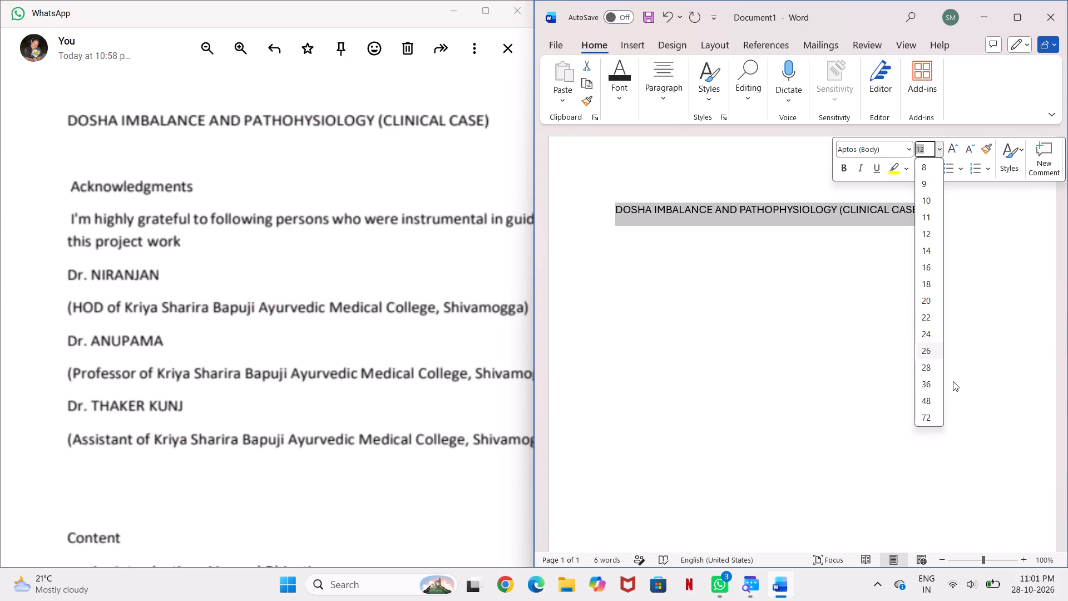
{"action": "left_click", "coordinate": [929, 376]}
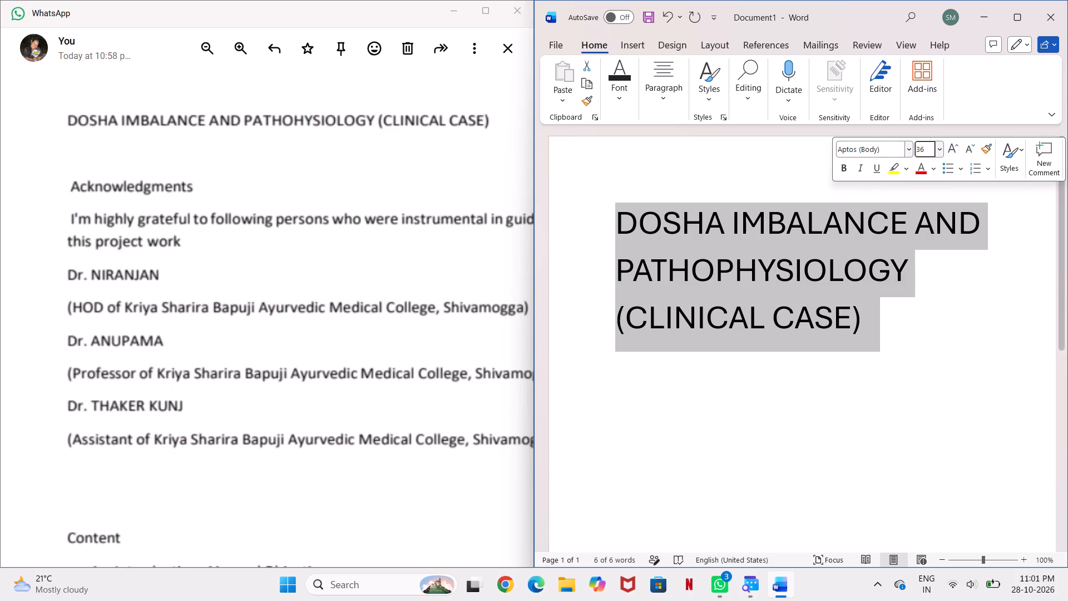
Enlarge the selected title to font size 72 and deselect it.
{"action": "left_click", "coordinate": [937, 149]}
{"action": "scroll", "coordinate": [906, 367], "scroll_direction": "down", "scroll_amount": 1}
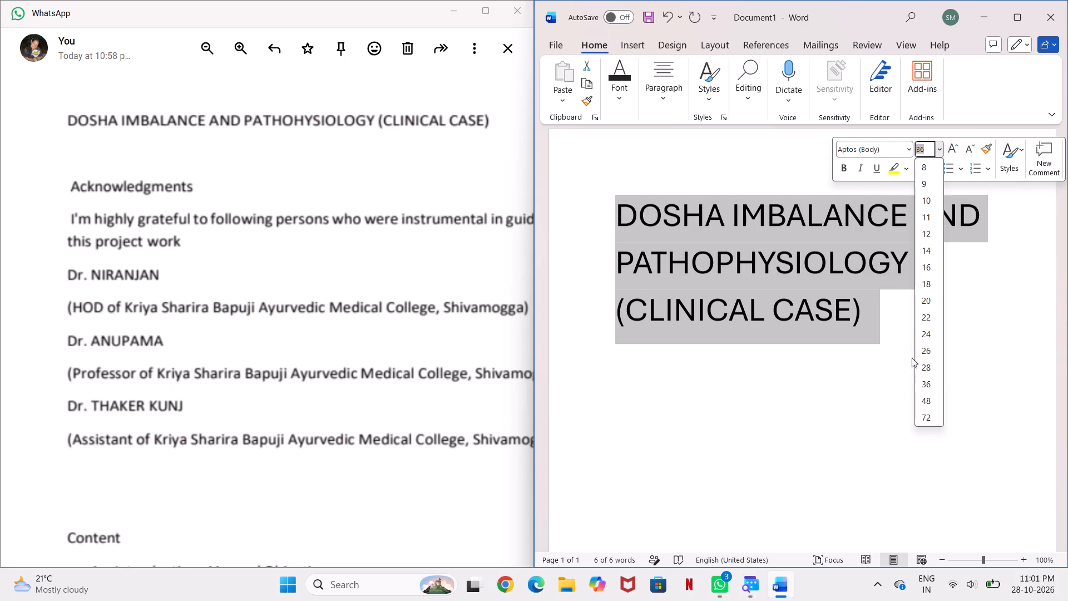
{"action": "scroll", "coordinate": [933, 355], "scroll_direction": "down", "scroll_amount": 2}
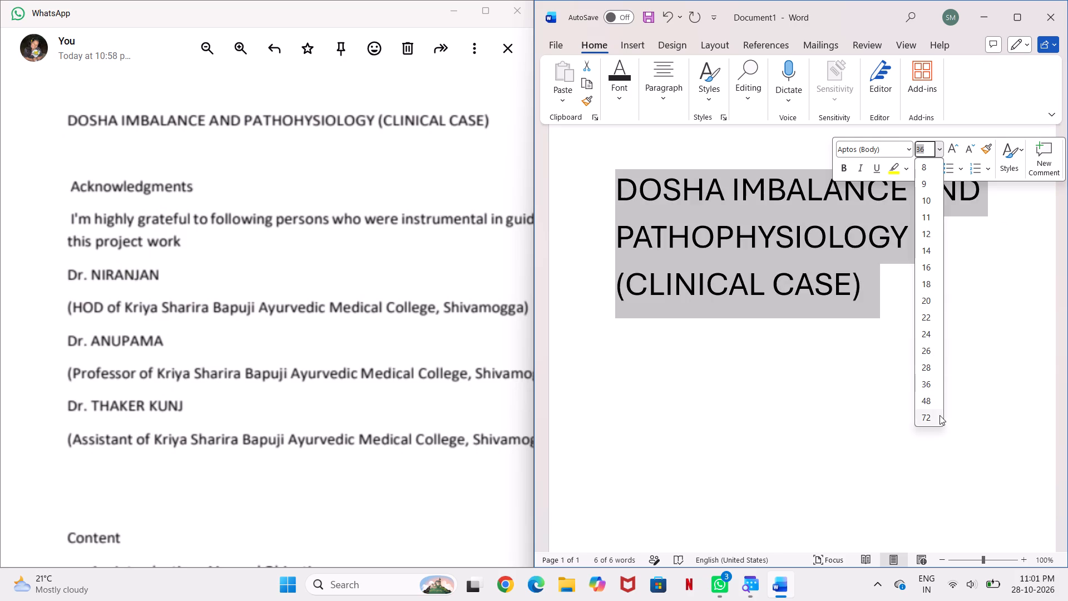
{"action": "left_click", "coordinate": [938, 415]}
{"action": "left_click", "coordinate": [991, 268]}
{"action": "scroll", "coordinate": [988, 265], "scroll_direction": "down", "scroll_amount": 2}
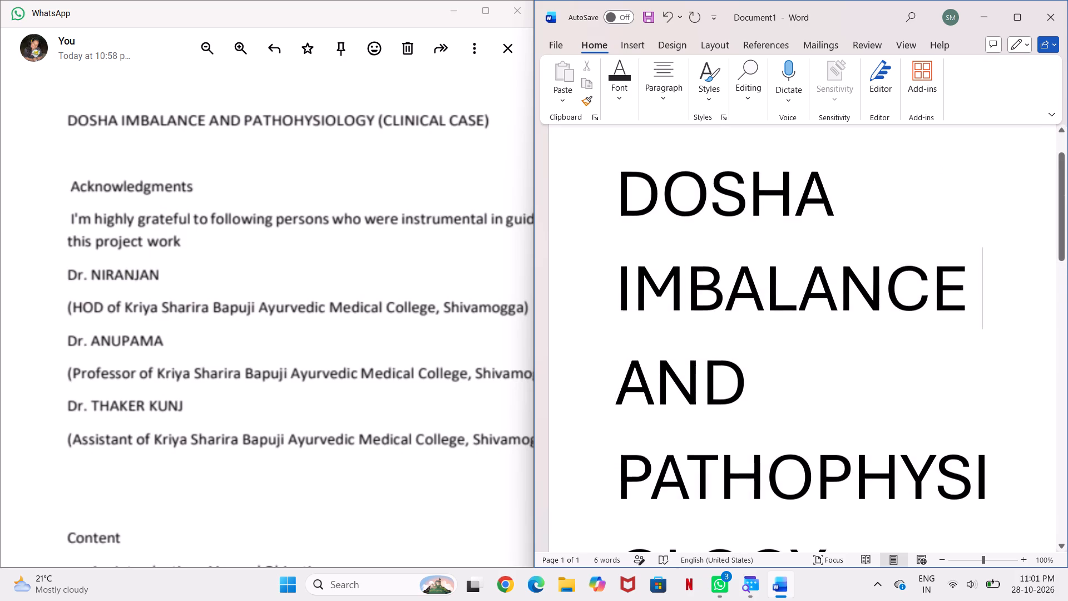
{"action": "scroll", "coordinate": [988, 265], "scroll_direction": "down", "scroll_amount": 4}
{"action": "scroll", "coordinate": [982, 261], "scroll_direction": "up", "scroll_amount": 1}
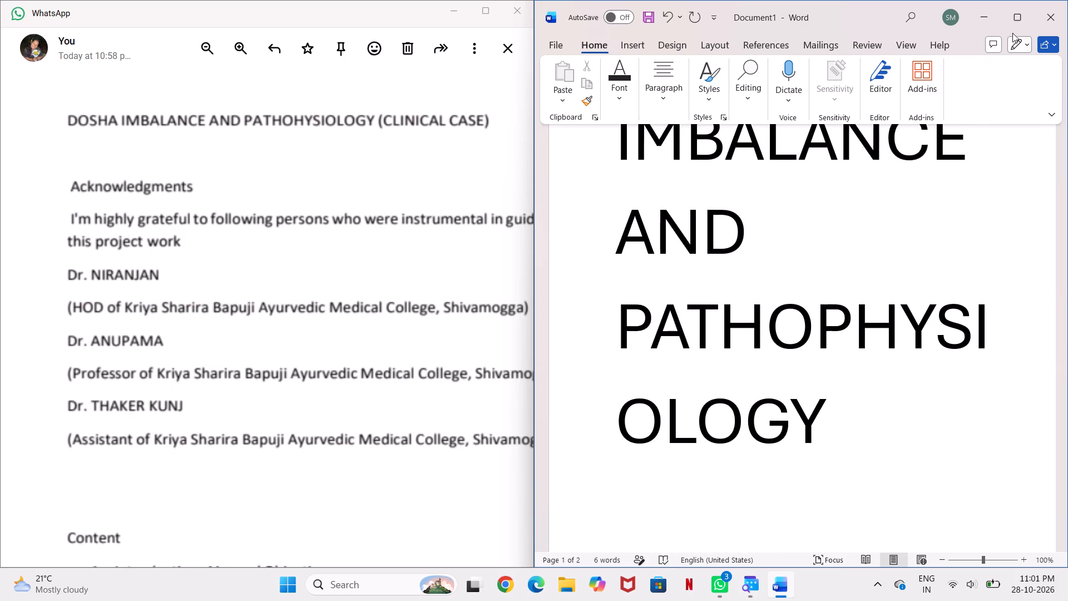
Maximise the document window to fill the screen.
{"action": "left_click", "coordinate": [1011, 25]}
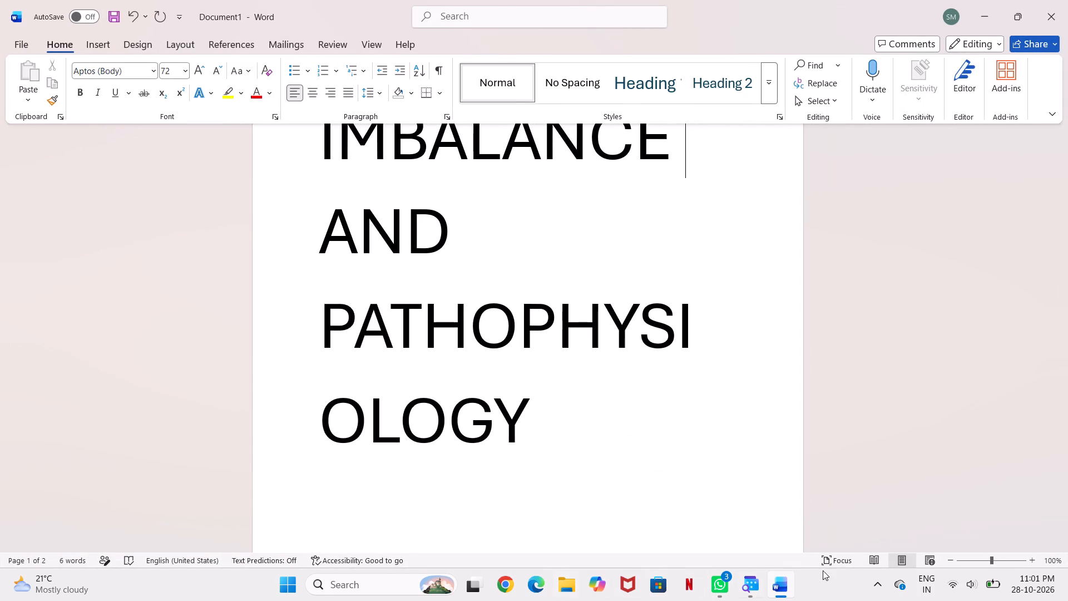
Examine how the enlarged title is laid out across the document's pages.
{"action": "left_click", "coordinate": [941, 281]}
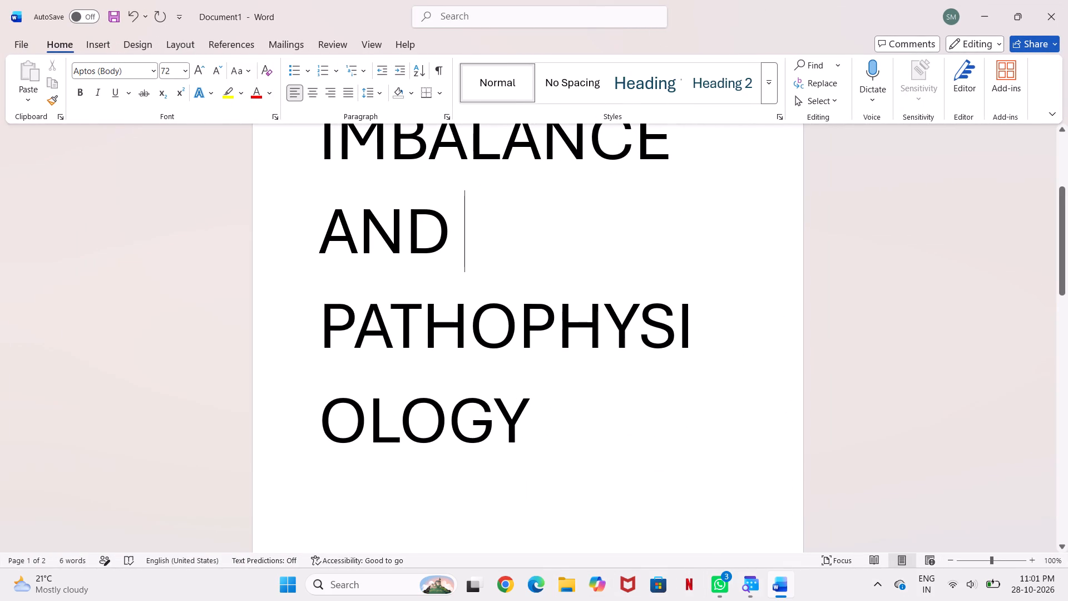
{"action": "scroll", "coordinate": [864, 253], "scroll_direction": "down", "scroll_amount": 9}
{"action": "scroll", "coordinate": [854, 255], "scroll_direction": "up", "scroll_amount": 6}
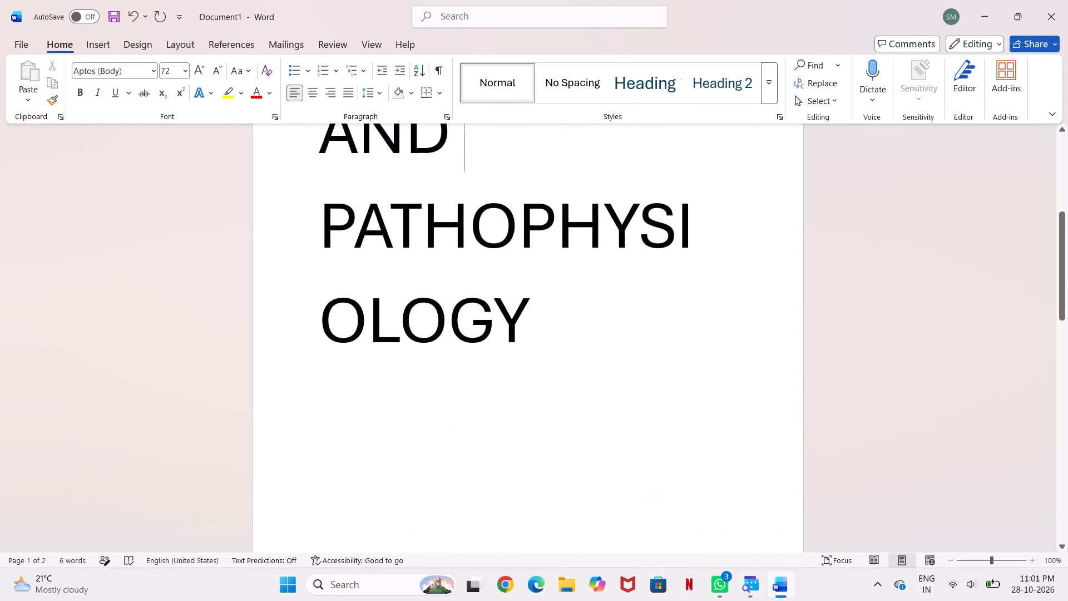
{"action": "scroll", "coordinate": [854, 256], "scroll_direction": "down", "scroll_amount": 5}
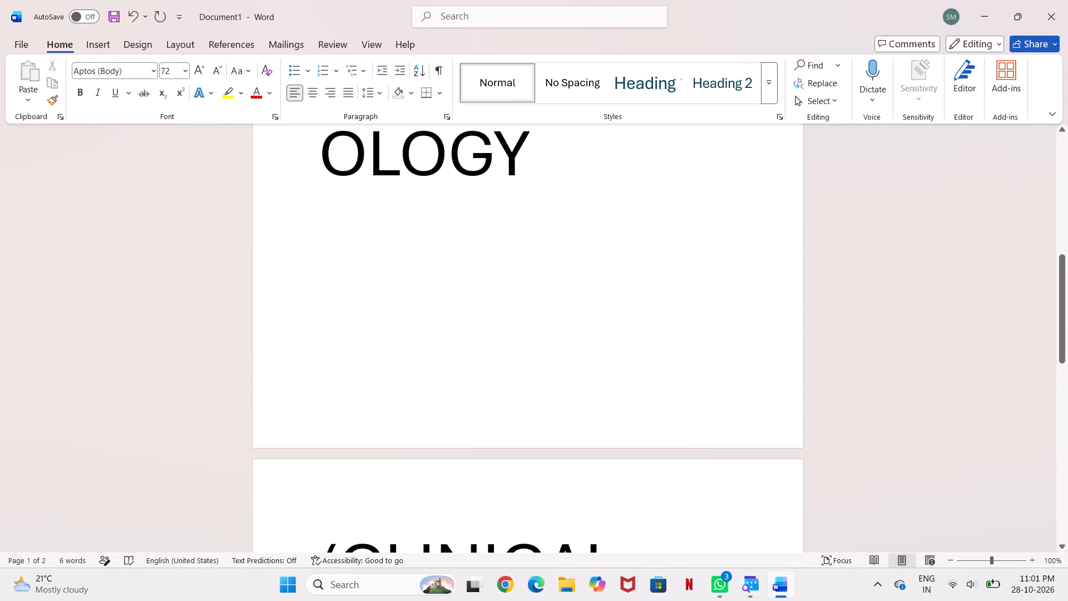
{"action": "scroll", "coordinate": [515, 203], "scroll_direction": "up", "scroll_amount": 4}
{"action": "scroll", "coordinate": [427, 226], "scroll_direction": "up", "scroll_amount": 11}
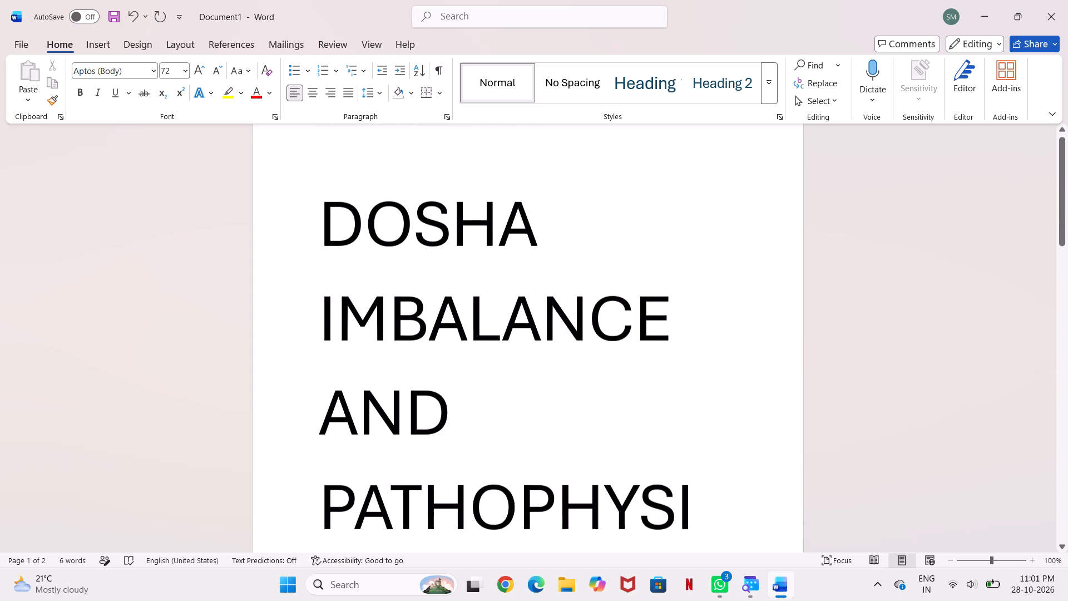
{"action": "left_click_drag", "start_coordinate": [344, 221], "coordinate": [548, 435]}
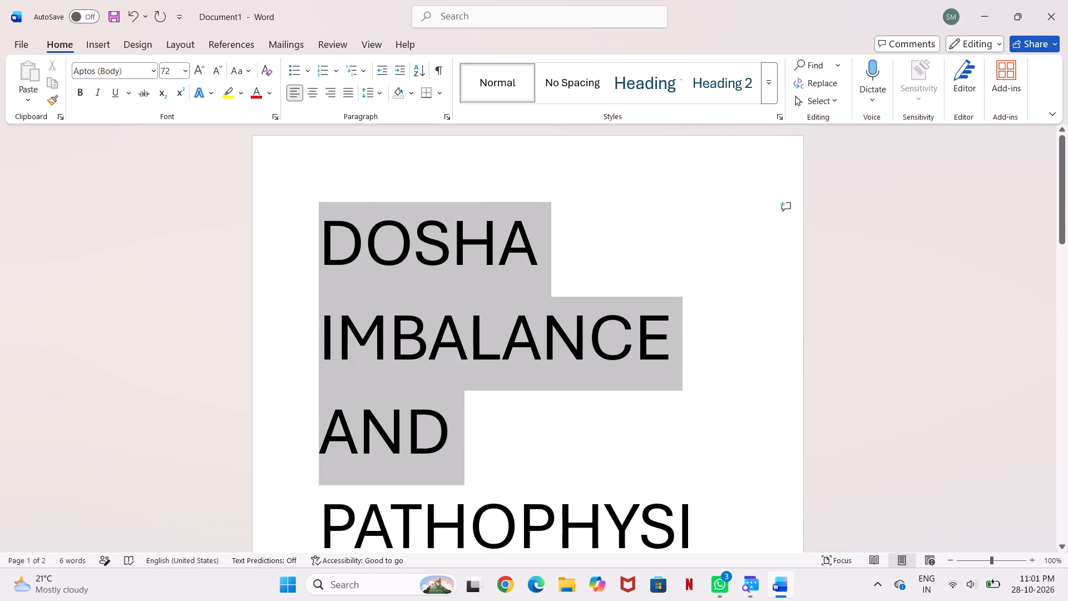
{"action": "left_click_drag", "start_coordinate": [548, 435], "coordinate": [552, 470]}
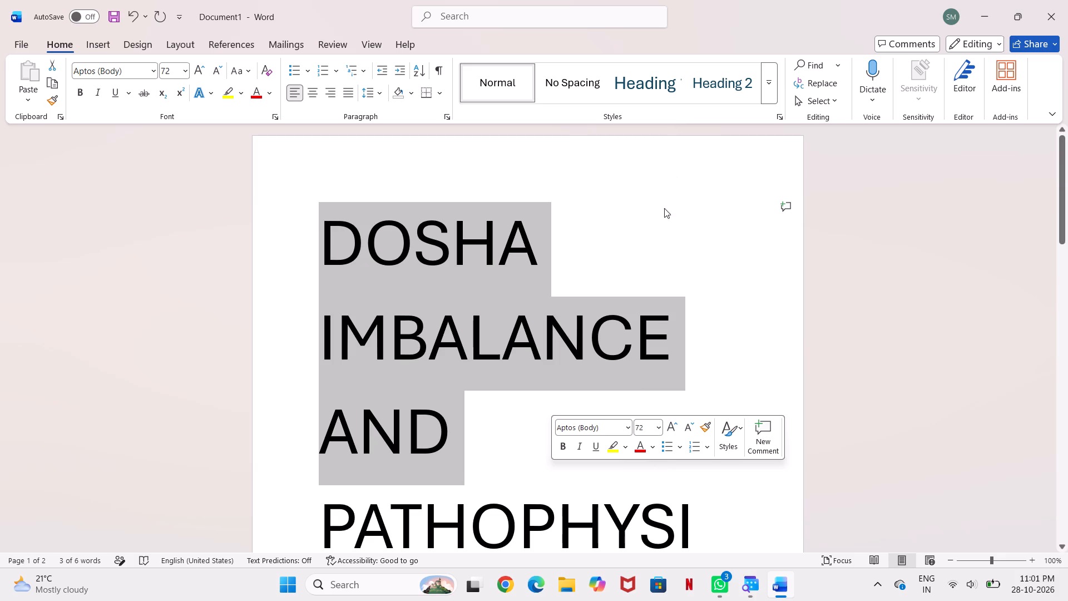
{"action": "scroll", "coordinate": [626, 297], "scroll_direction": "down", "scroll_amount": 6}
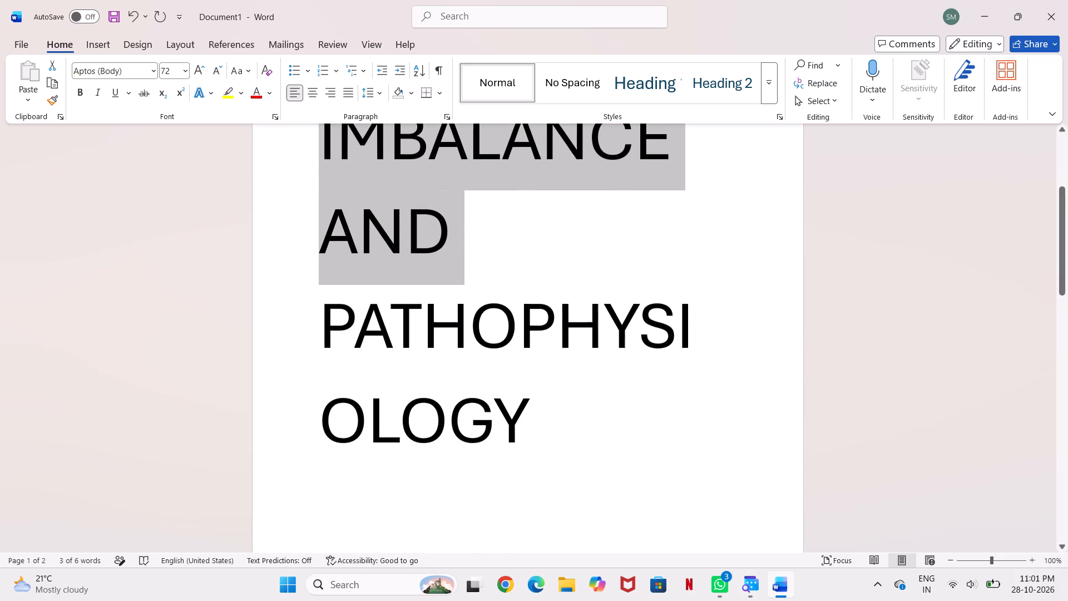
{"action": "scroll", "coordinate": [631, 407], "scroll_direction": "down", "scroll_amount": 14}
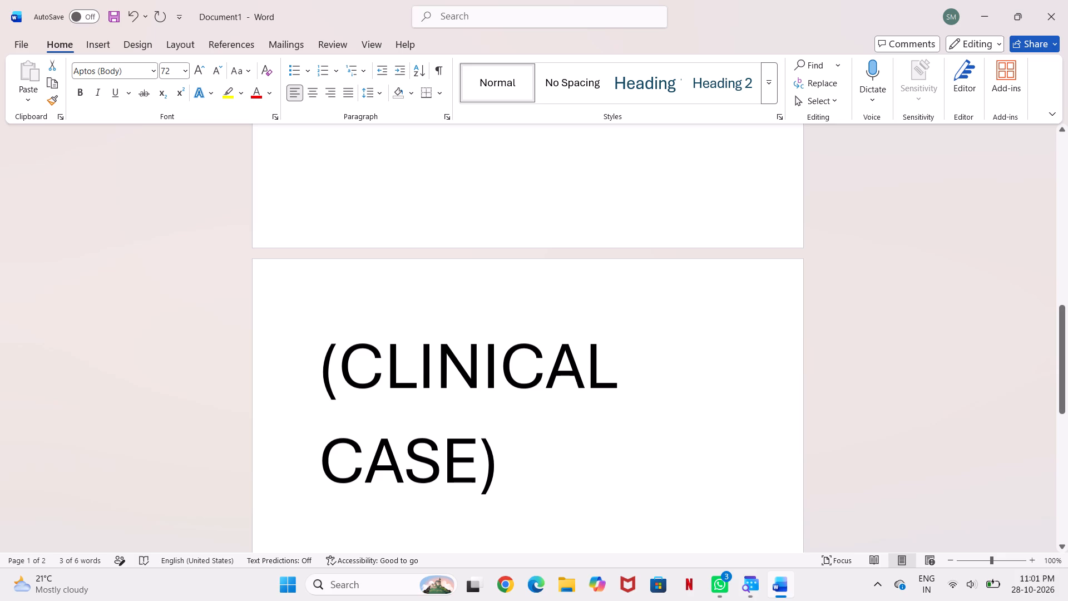
{"action": "scroll", "coordinate": [653, 396], "scroll_direction": "up", "scroll_amount": 16}
{"action": "scroll", "coordinate": [651, 395], "scroll_direction": "up", "scroll_amount": 5}
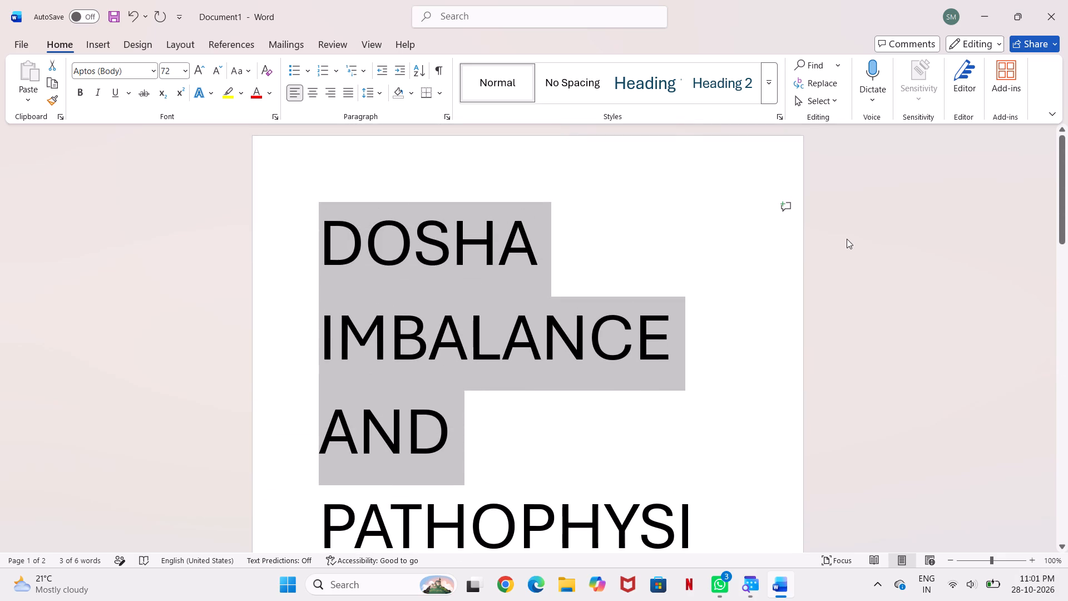
{"action": "scroll", "coordinate": [851, 239], "scroll_direction": "down", "scroll_amount": 3}
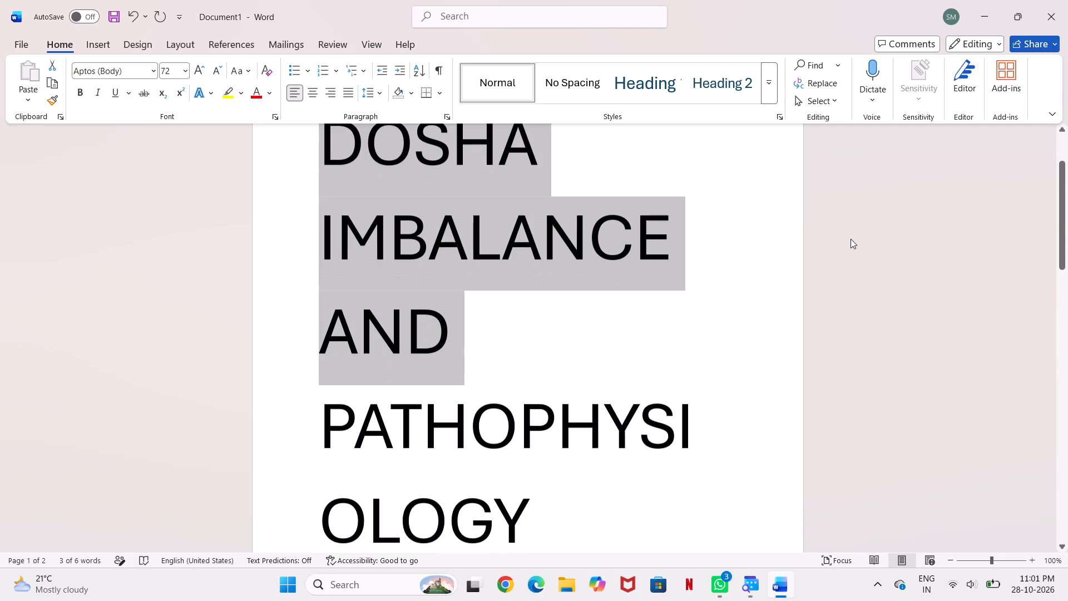
{"action": "scroll", "coordinate": [851, 239], "scroll_direction": "down", "scroll_amount": 5}
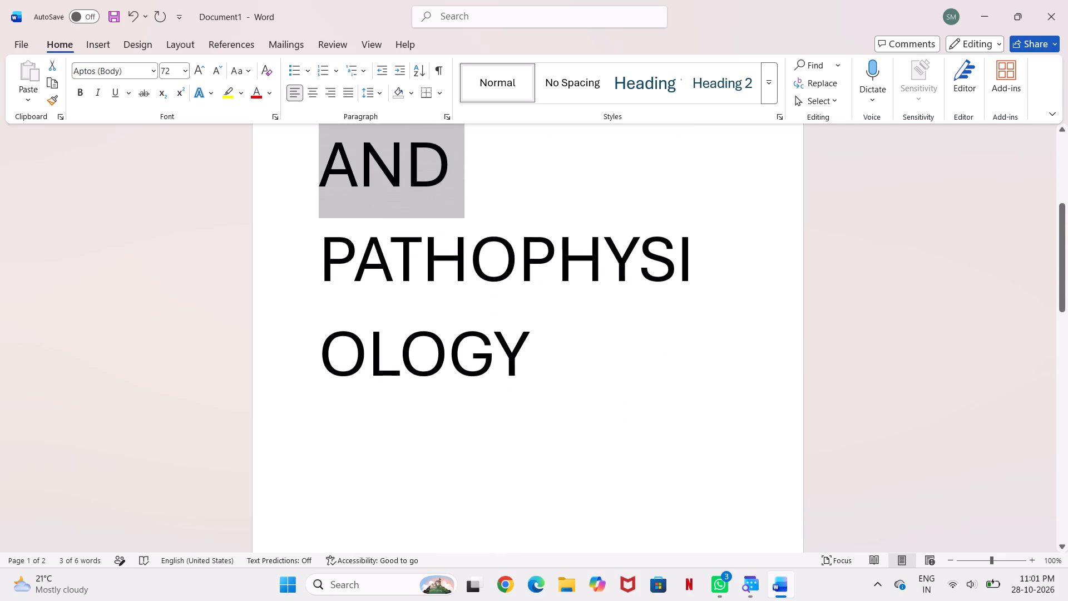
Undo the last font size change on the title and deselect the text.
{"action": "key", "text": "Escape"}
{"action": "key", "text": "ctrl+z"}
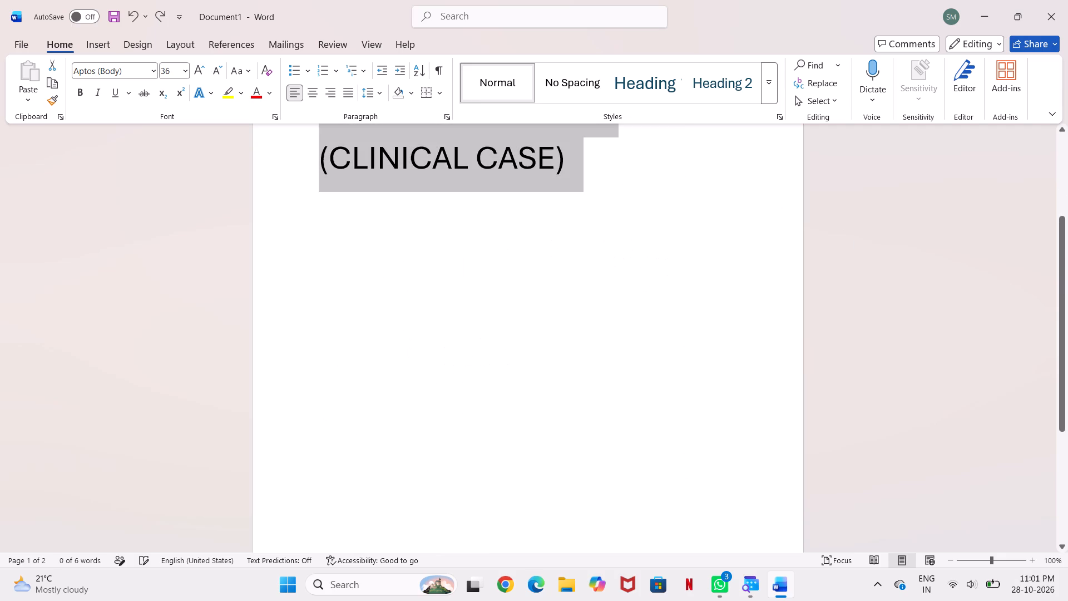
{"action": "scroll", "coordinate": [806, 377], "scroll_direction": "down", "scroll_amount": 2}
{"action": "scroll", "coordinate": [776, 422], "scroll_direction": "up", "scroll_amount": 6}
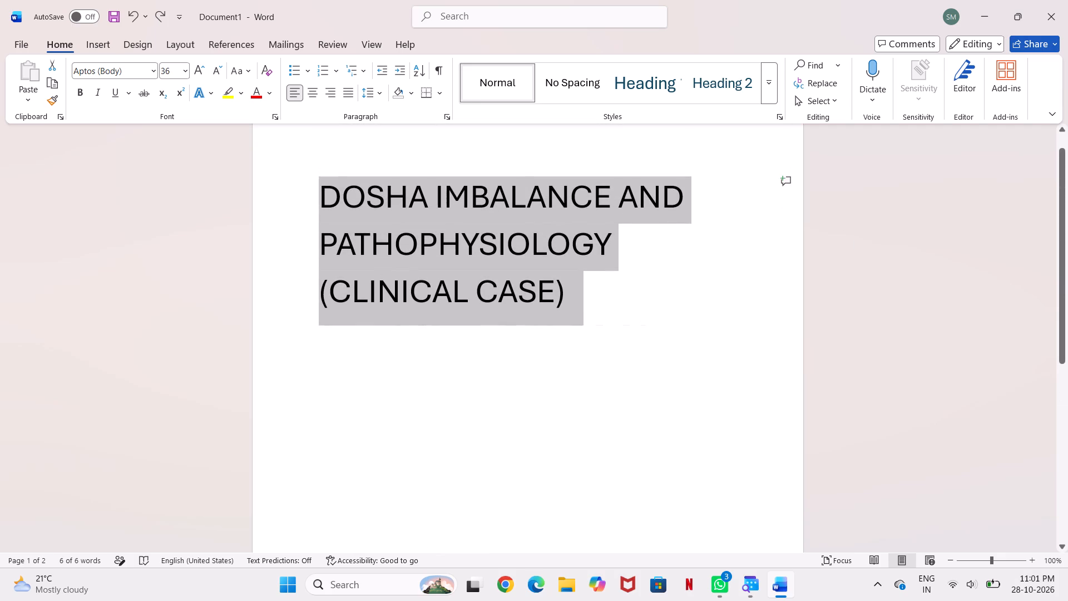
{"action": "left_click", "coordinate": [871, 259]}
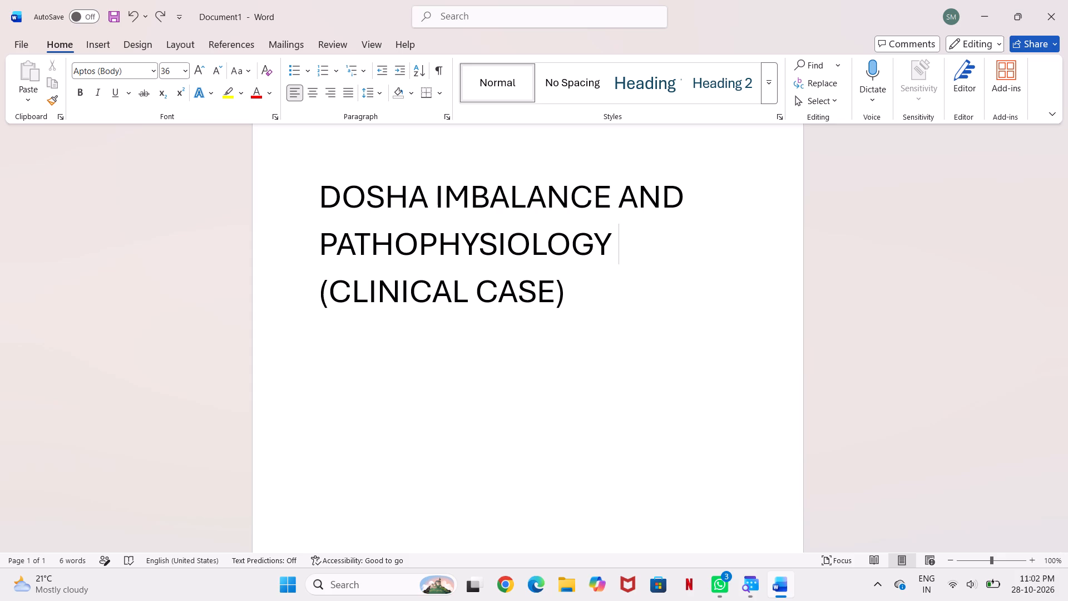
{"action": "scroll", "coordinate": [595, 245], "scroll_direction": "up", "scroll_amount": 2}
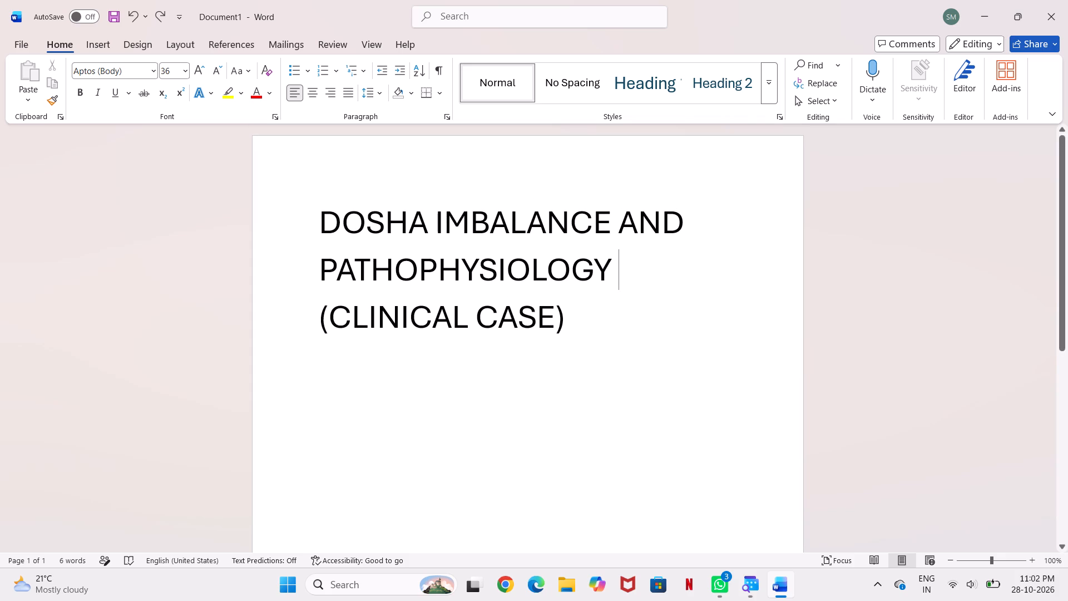
Select the whole title and set its font size to 48.
{"action": "left_click", "coordinate": [693, 218]}
{"action": "left_click_drag", "start_coordinate": [300, 217], "coordinate": [303, 219]}
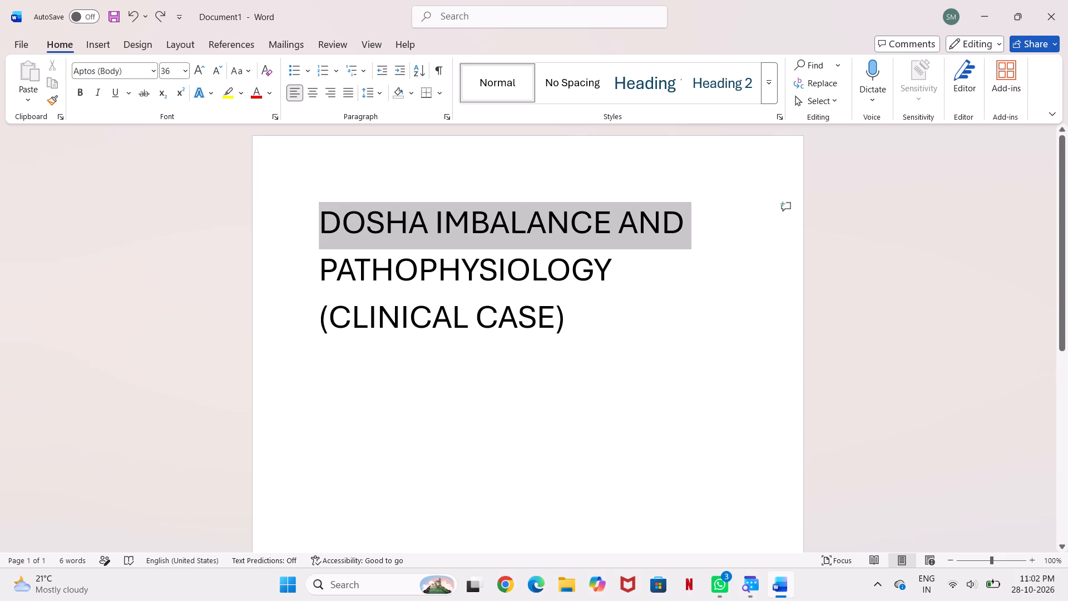
{"action": "left_click_drag", "start_coordinate": [303, 219], "coordinate": [486, 338]}
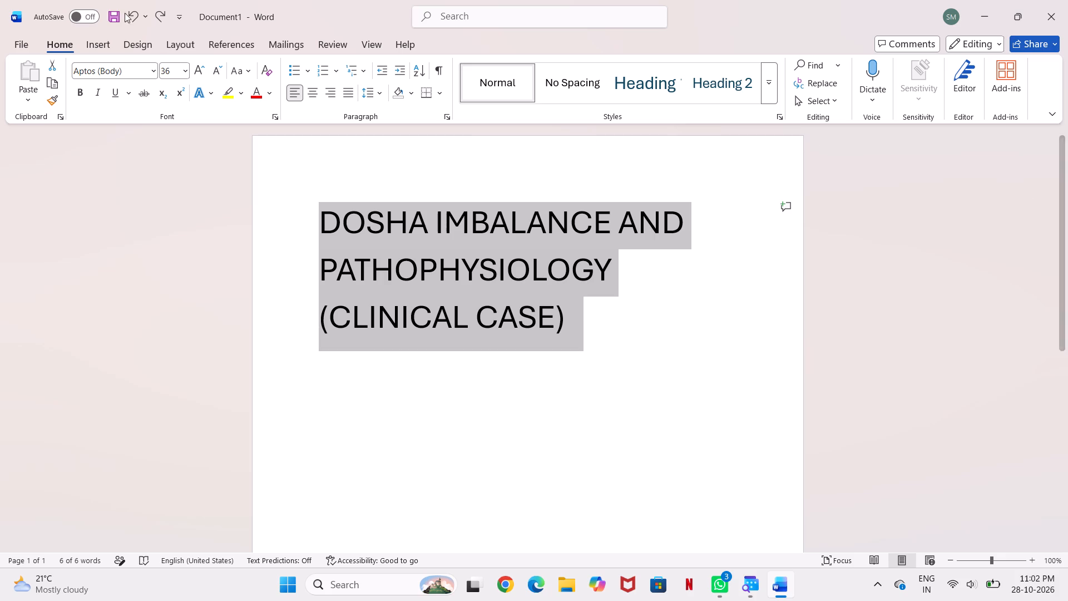
{"action": "left_click", "coordinate": [189, 77]}
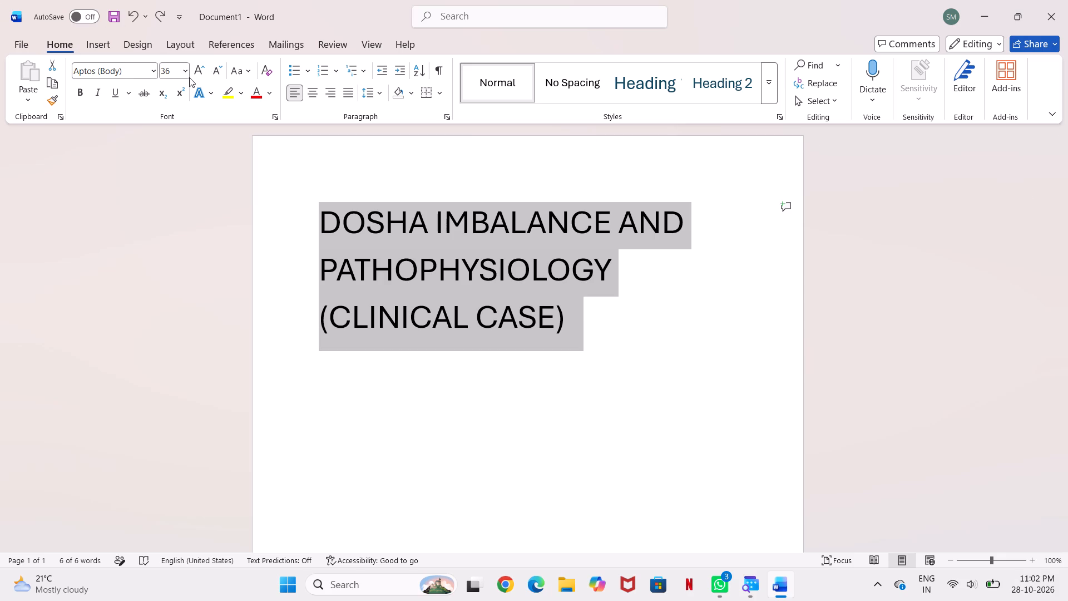
{"action": "left_click", "coordinate": [187, 71]}
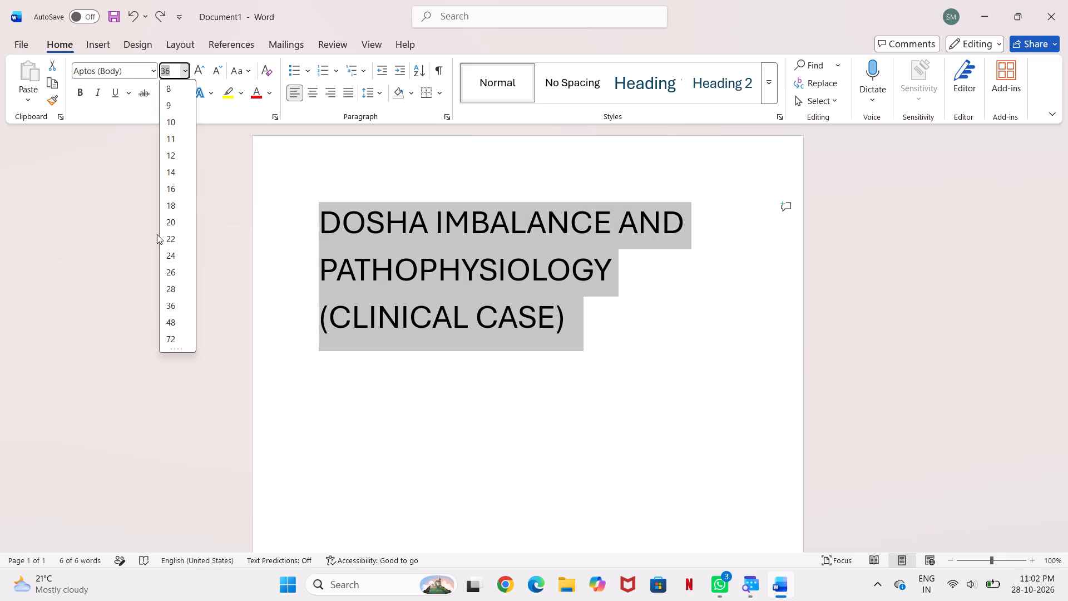
{"action": "left_click", "coordinate": [172, 325]}
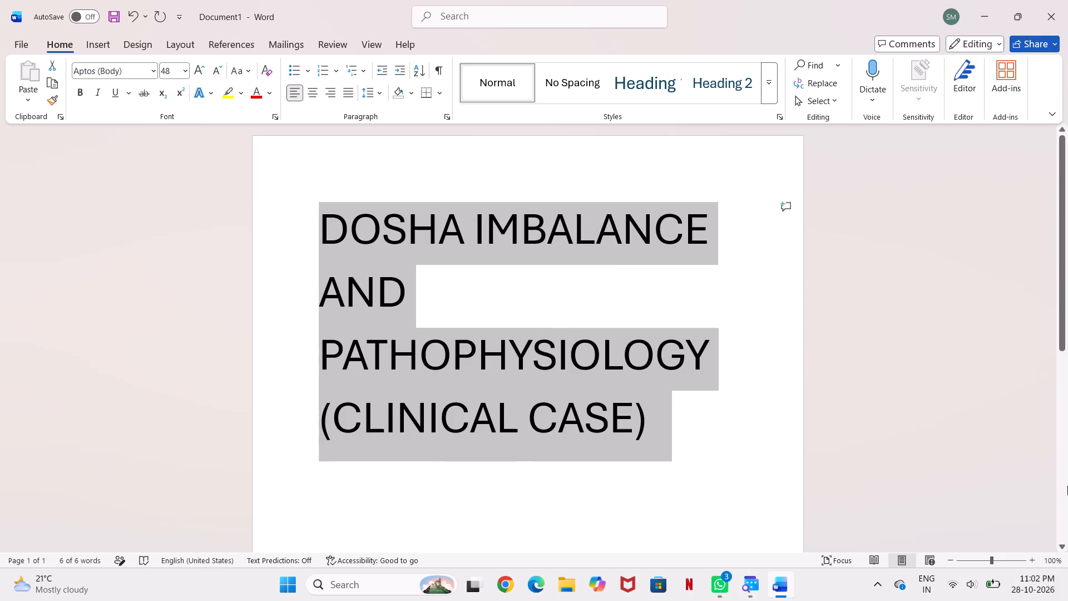
{"action": "left_click", "coordinate": [929, 514]}
{"action": "scroll", "coordinate": [767, 330], "scroll_direction": "down", "scroll_amount": 5}
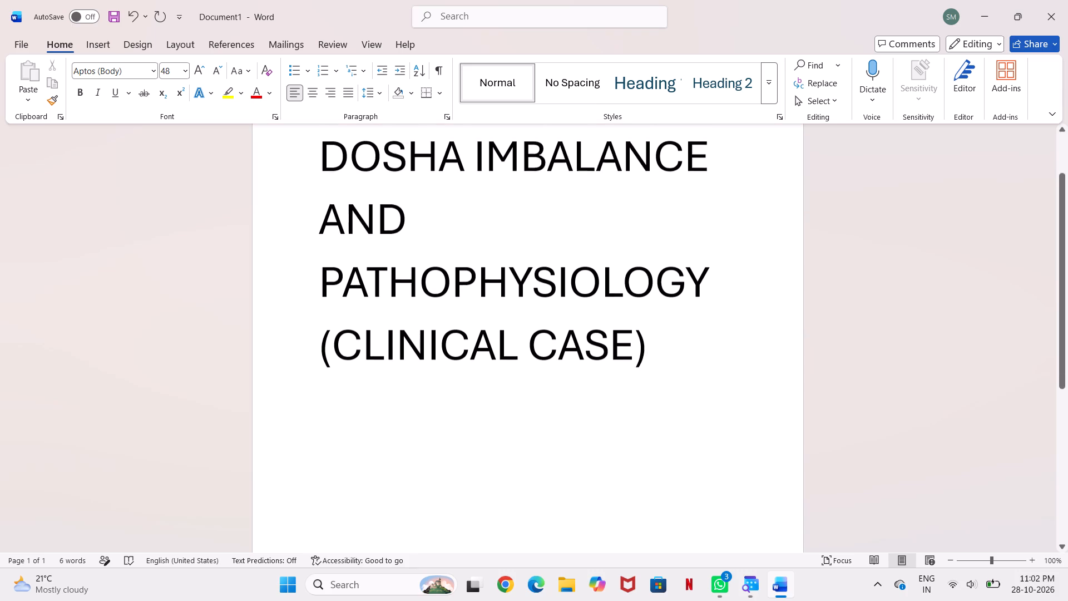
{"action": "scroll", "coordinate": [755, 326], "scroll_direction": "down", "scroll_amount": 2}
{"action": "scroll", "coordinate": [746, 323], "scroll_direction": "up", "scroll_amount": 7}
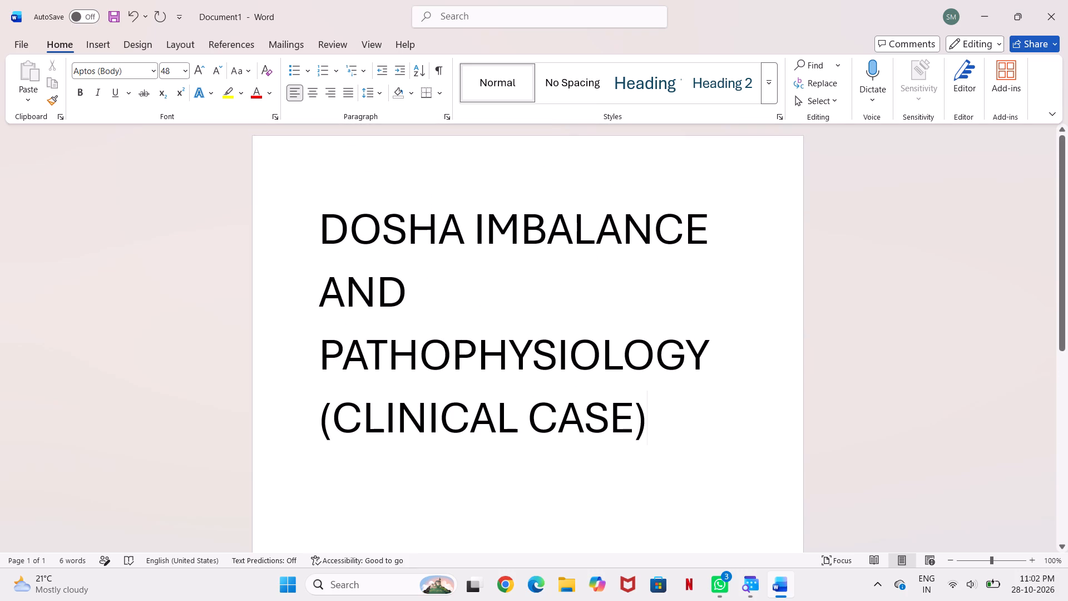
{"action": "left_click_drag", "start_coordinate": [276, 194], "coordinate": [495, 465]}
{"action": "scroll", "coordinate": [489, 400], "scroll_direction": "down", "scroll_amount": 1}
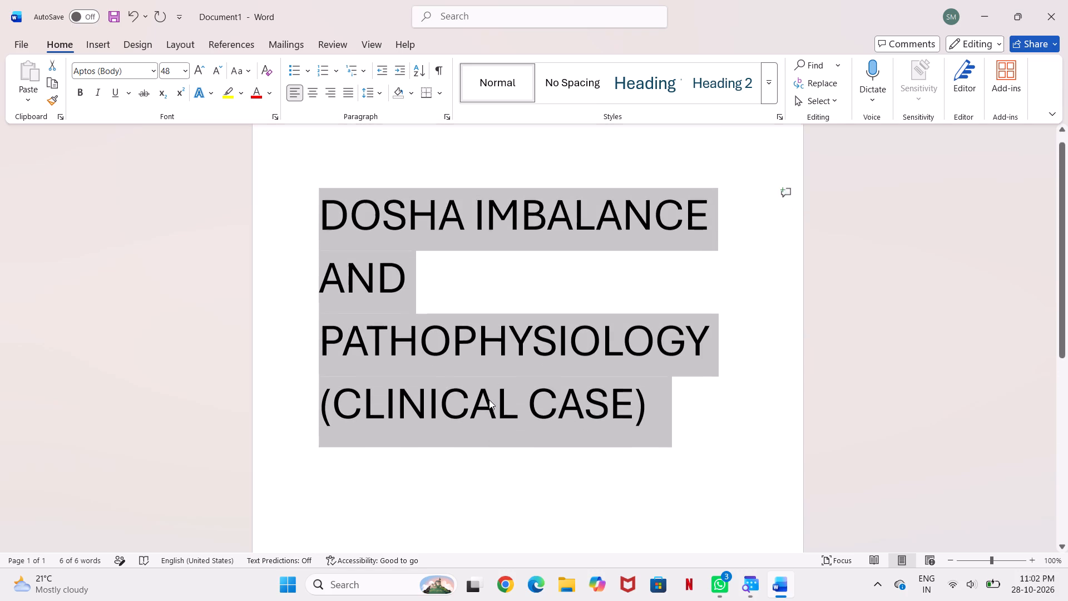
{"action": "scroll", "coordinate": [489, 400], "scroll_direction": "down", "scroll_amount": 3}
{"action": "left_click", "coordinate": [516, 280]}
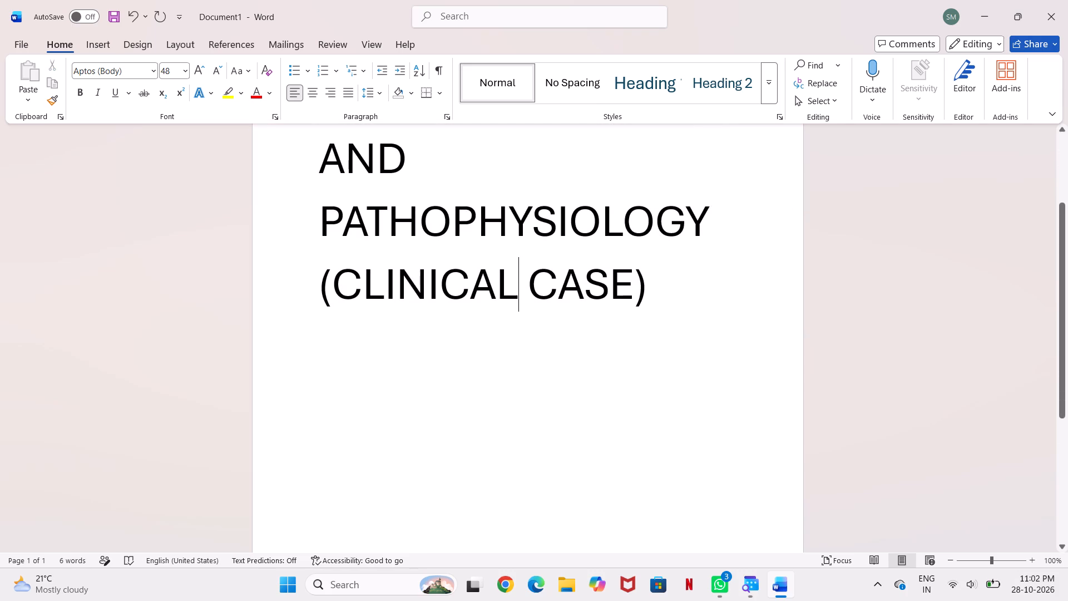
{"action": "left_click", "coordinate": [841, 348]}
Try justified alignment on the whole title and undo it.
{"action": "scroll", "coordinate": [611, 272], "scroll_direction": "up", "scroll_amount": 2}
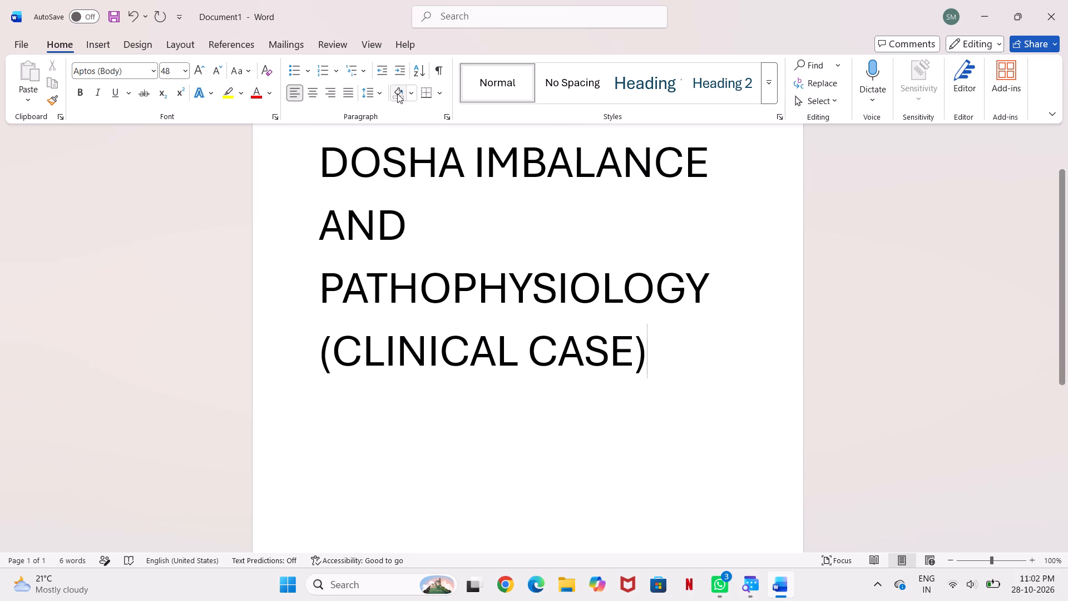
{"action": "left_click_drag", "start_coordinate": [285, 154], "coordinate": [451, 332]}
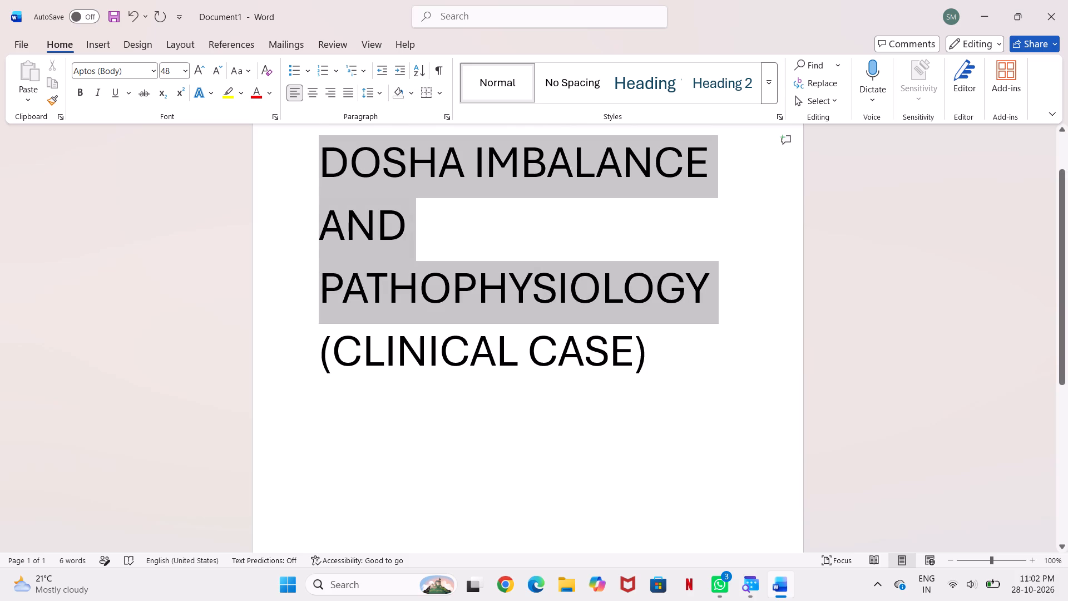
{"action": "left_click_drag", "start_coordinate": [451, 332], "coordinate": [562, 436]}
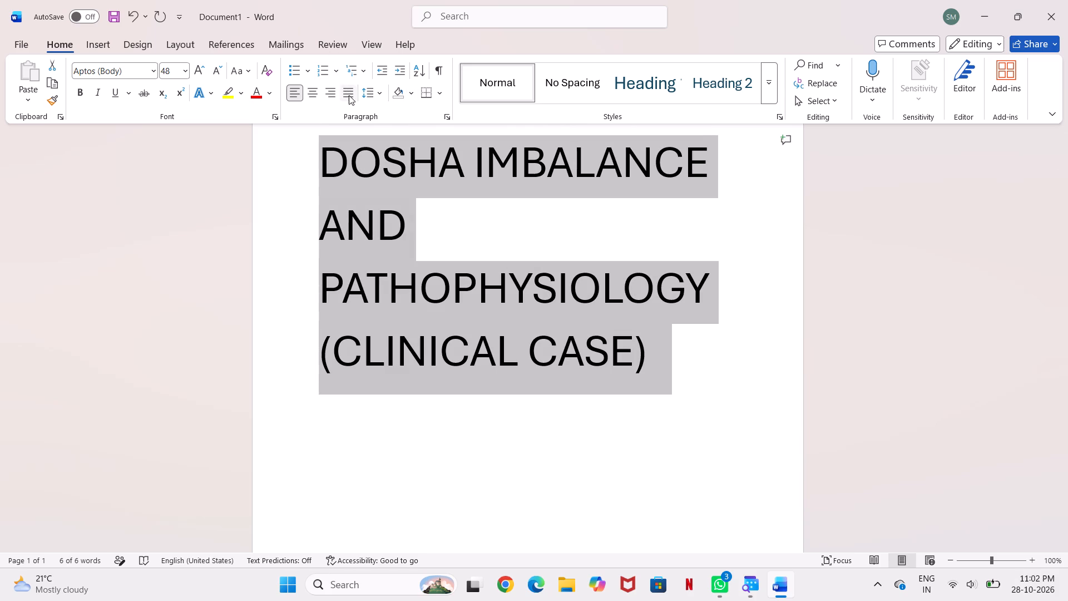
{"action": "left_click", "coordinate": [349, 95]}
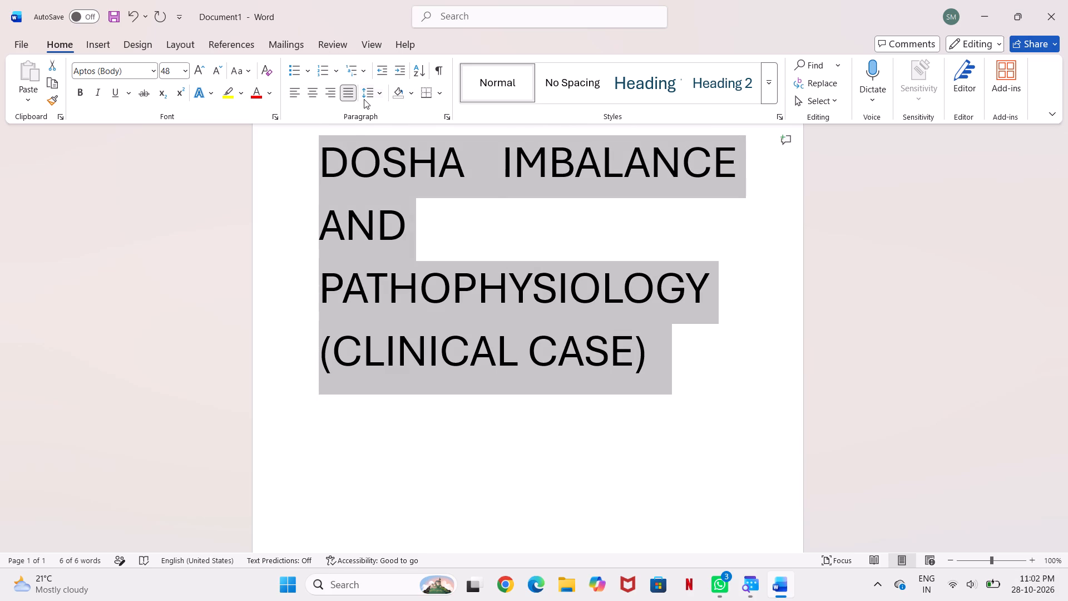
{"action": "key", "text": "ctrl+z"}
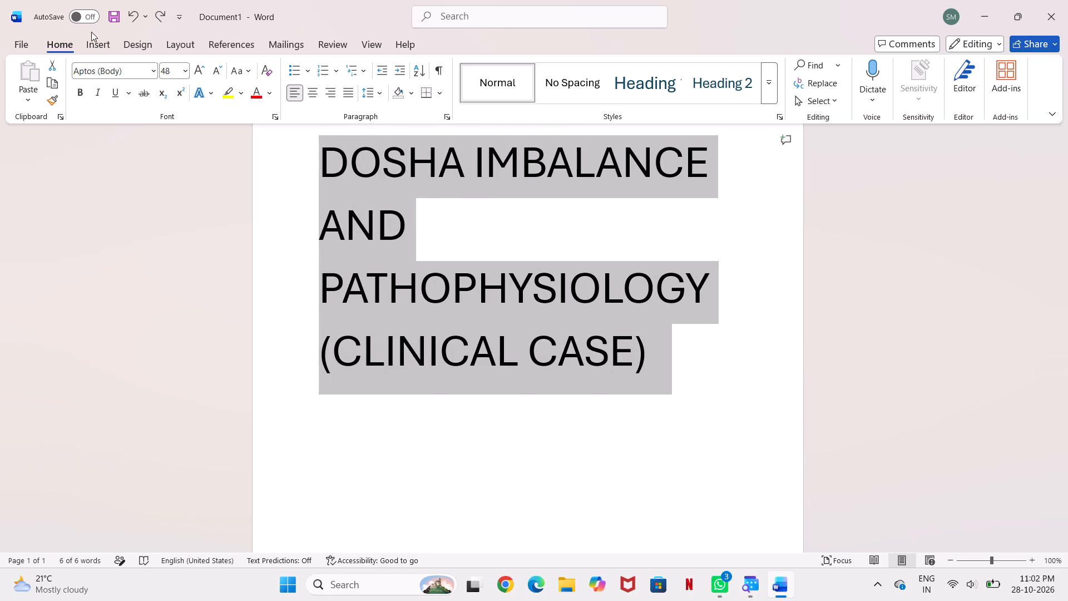
Centre the whole selected title horizontally and deselect it.
{"action": "left_click", "coordinate": [306, 98]}
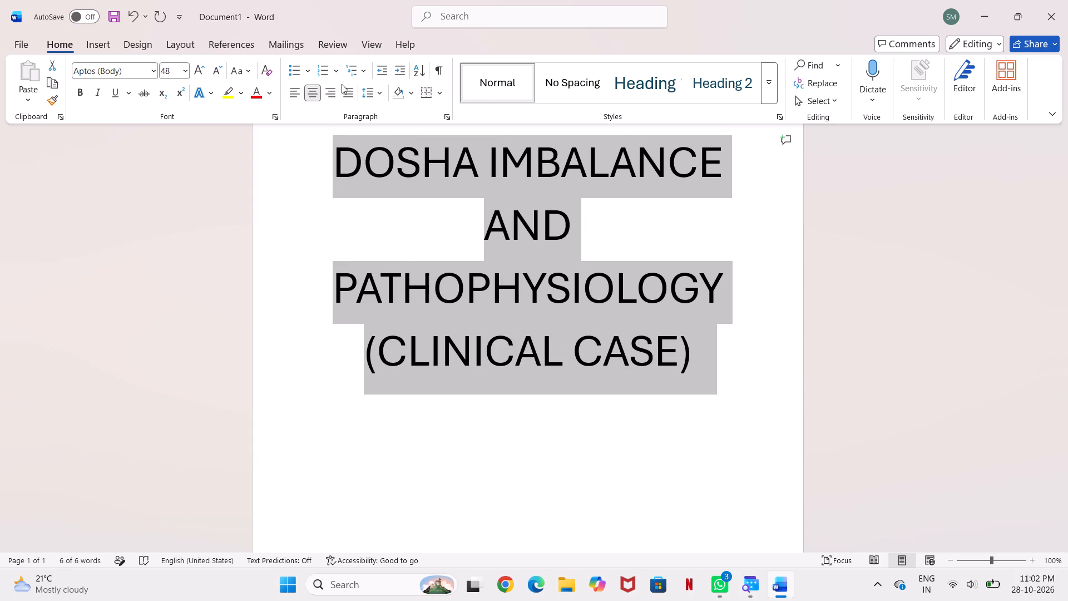
{"action": "left_click", "coordinate": [113, 243]}
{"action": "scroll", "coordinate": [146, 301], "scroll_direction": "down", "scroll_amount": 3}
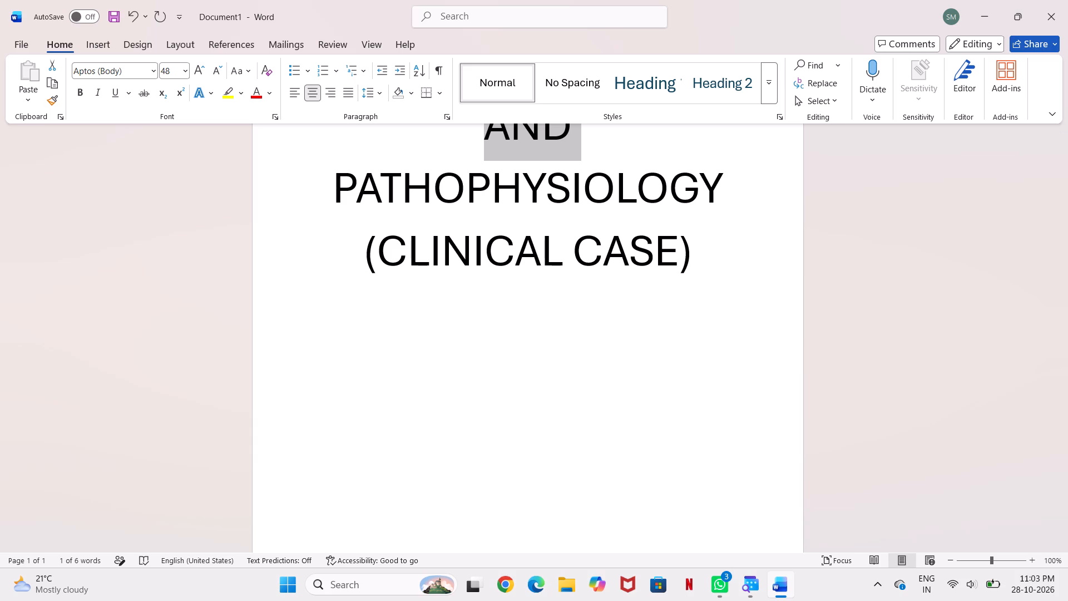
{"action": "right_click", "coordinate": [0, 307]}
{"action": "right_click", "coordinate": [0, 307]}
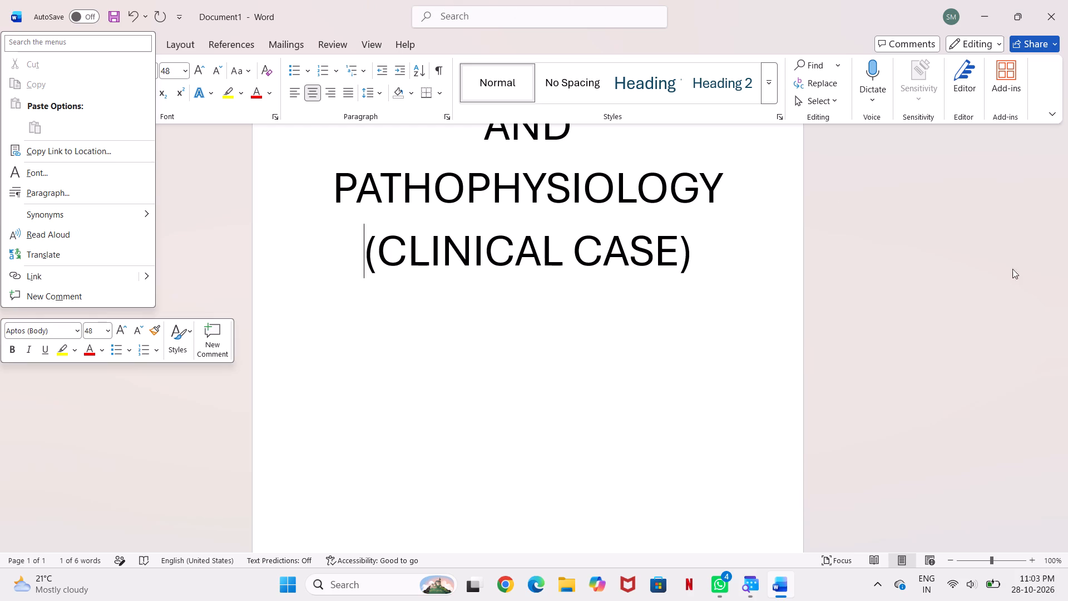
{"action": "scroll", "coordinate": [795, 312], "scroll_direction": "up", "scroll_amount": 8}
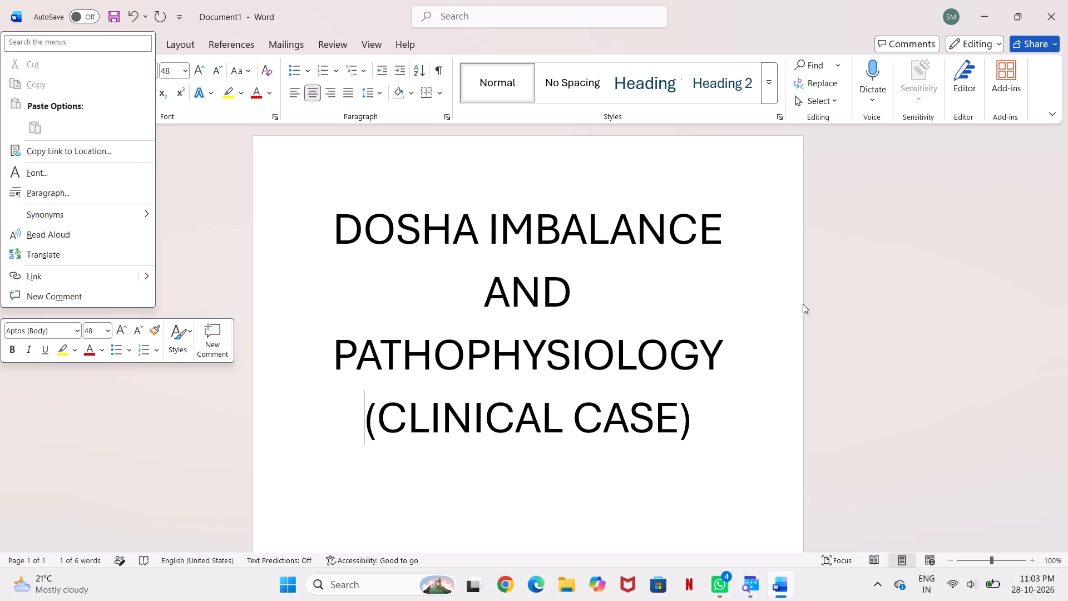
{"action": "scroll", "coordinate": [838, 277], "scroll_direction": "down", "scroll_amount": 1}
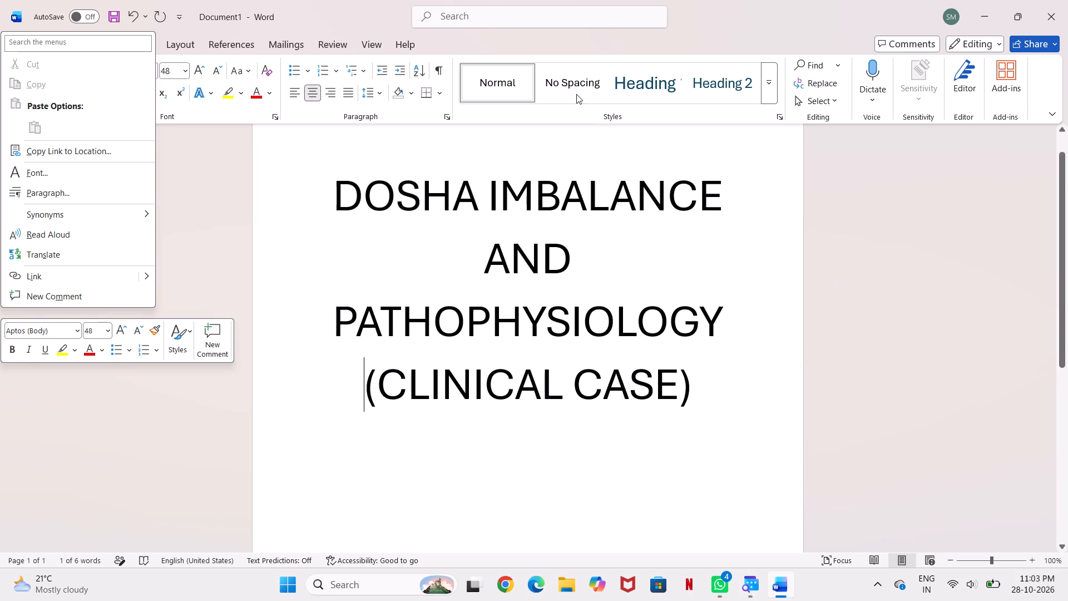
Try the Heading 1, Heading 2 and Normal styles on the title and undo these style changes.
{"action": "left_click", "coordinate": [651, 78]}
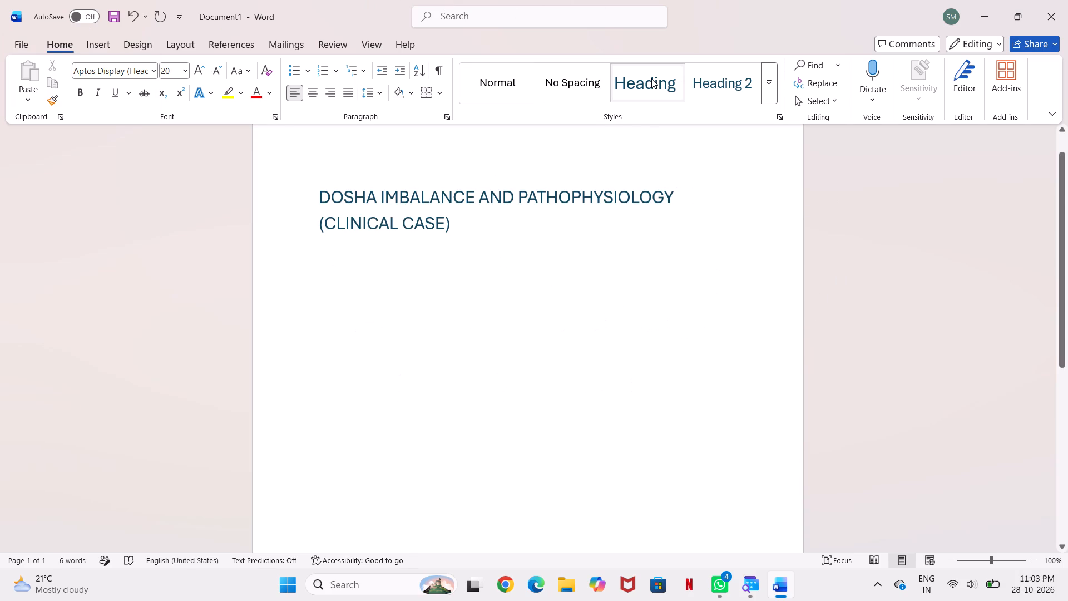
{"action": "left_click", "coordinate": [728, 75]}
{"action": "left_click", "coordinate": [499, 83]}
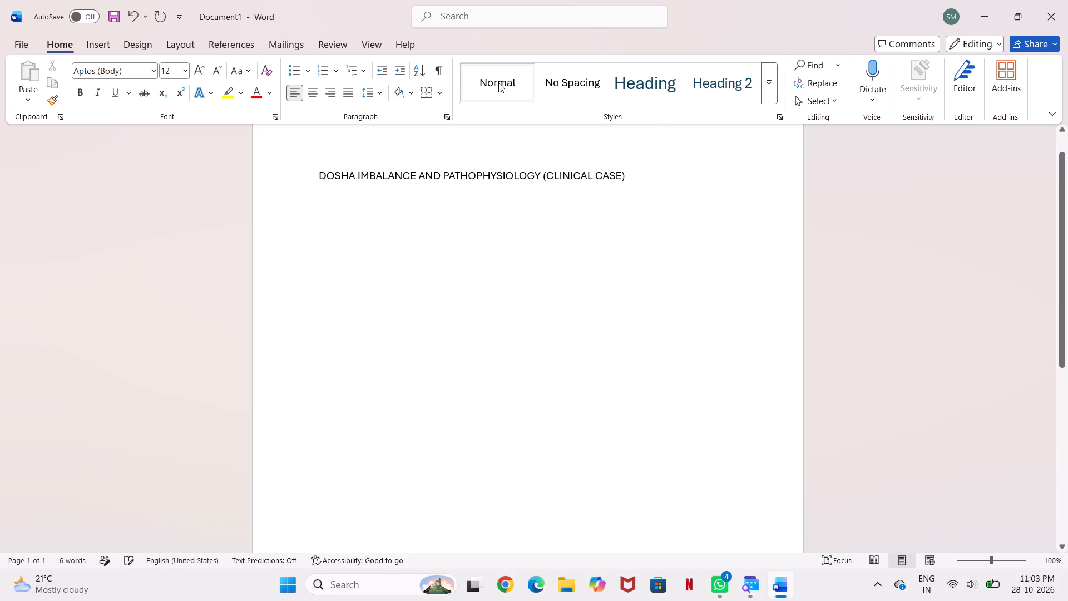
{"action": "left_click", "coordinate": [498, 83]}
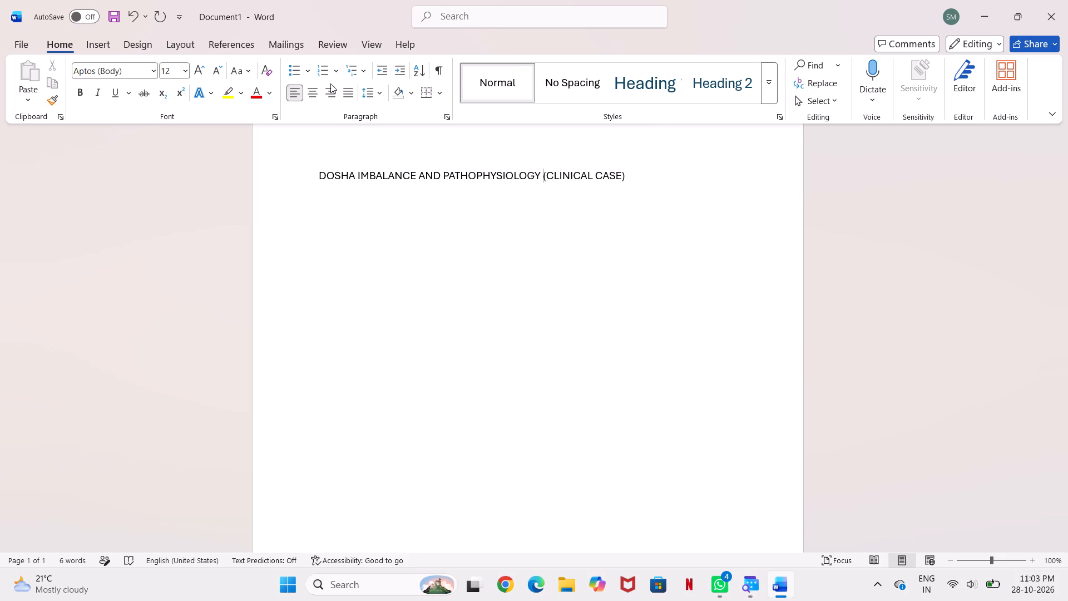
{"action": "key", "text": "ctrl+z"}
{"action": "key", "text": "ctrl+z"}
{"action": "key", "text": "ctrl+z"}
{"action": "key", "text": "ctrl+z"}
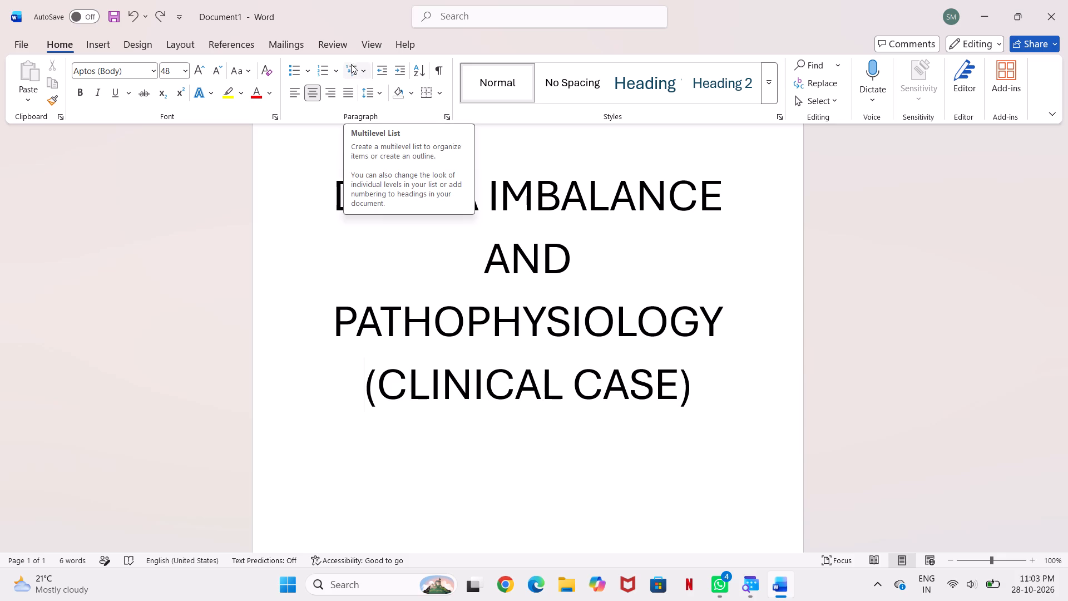
Set the title's line spacing to 2.0 and check how it fills the page.
{"action": "left_click", "coordinate": [182, 221]}
{"action": "left_click", "coordinate": [173, 207]}
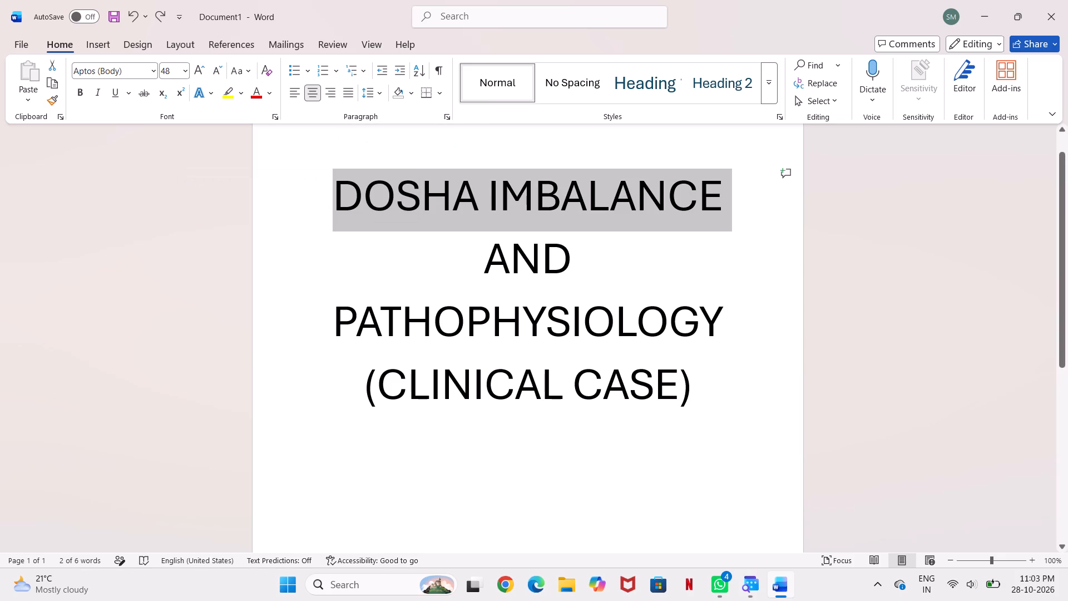
{"action": "left_click", "coordinate": [967, 196]}
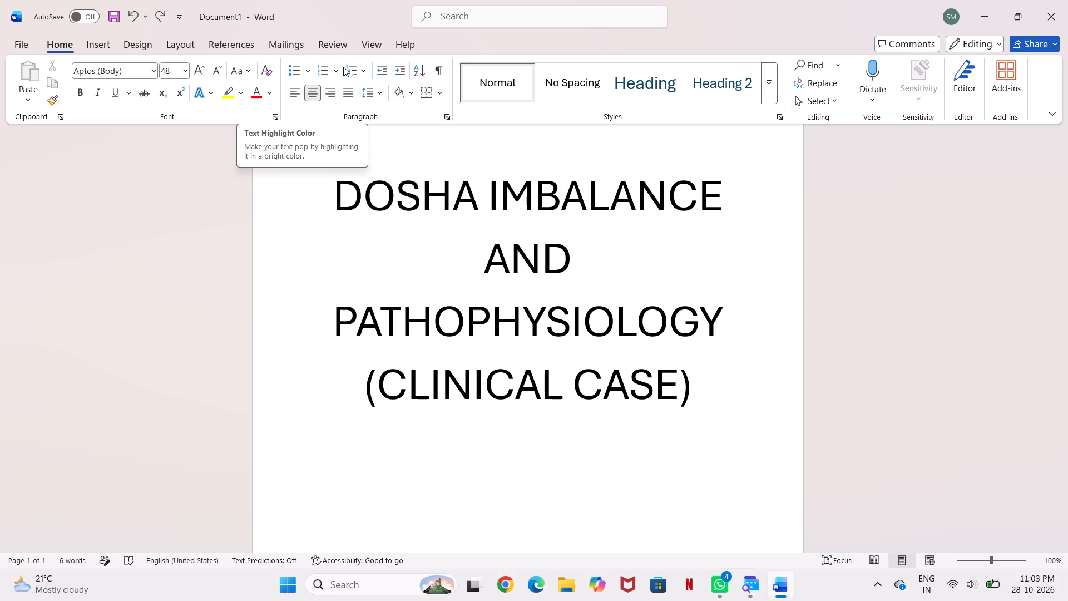
{"action": "left_click", "coordinate": [383, 92]}
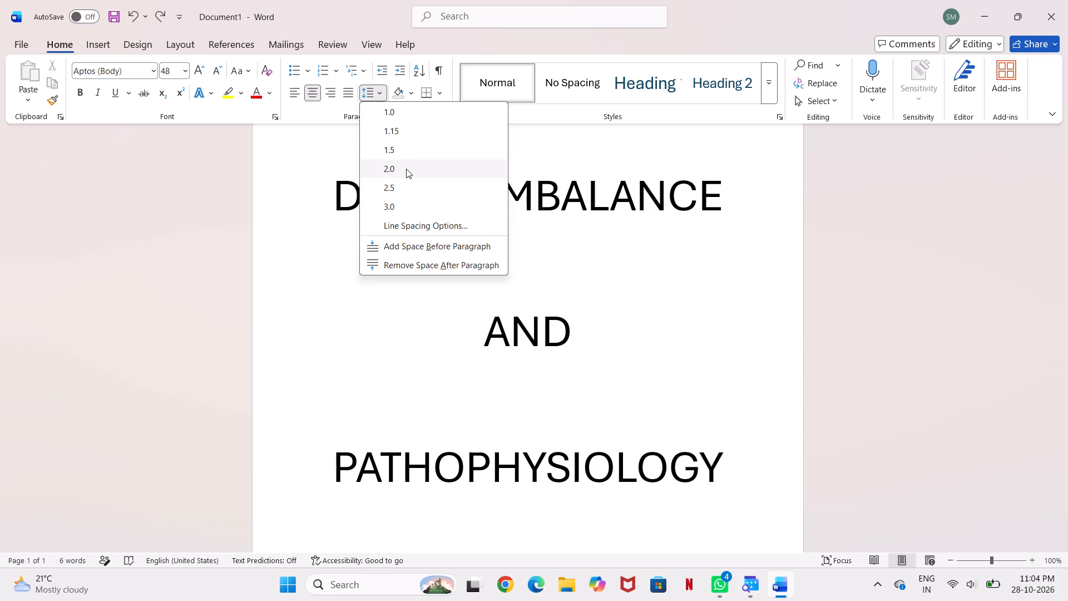
{"action": "left_click", "coordinate": [406, 169]}
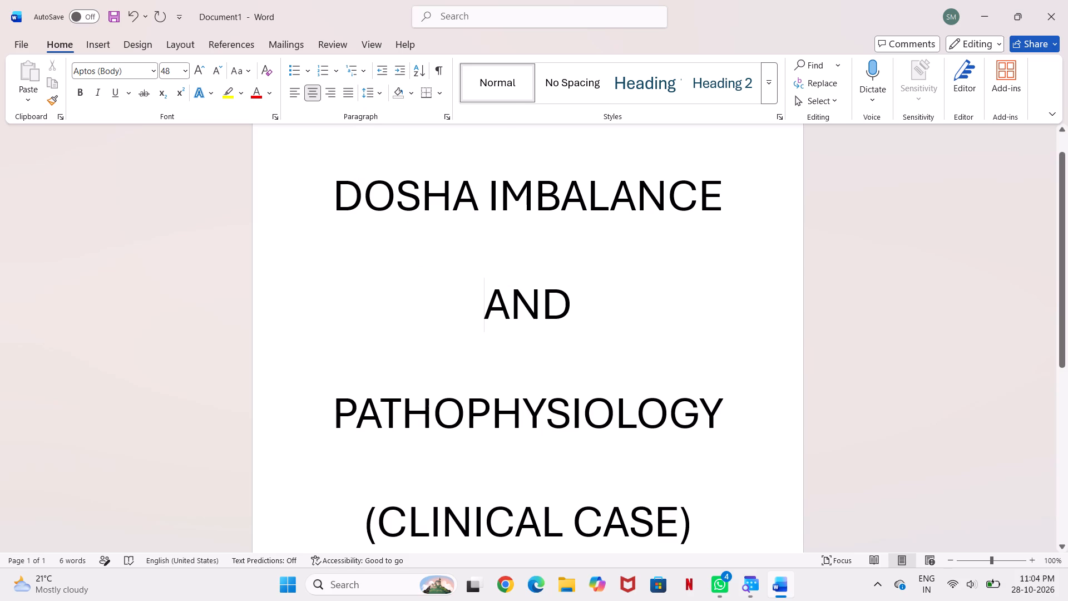
{"action": "left_click", "coordinate": [864, 210]}
{"action": "scroll", "coordinate": [866, 211], "scroll_direction": "down", "scroll_amount": 15}
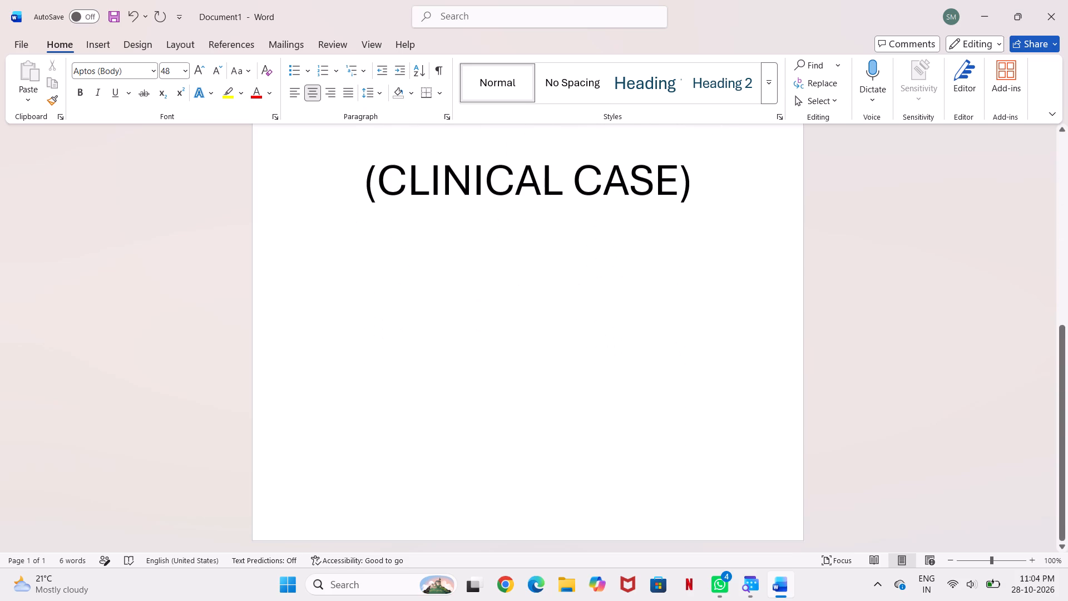
{"action": "scroll", "coordinate": [866, 210], "scroll_direction": "down", "scroll_amount": 2}
{"action": "scroll", "coordinate": [866, 210], "scroll_direction": "up", "scroll_amount": 10}
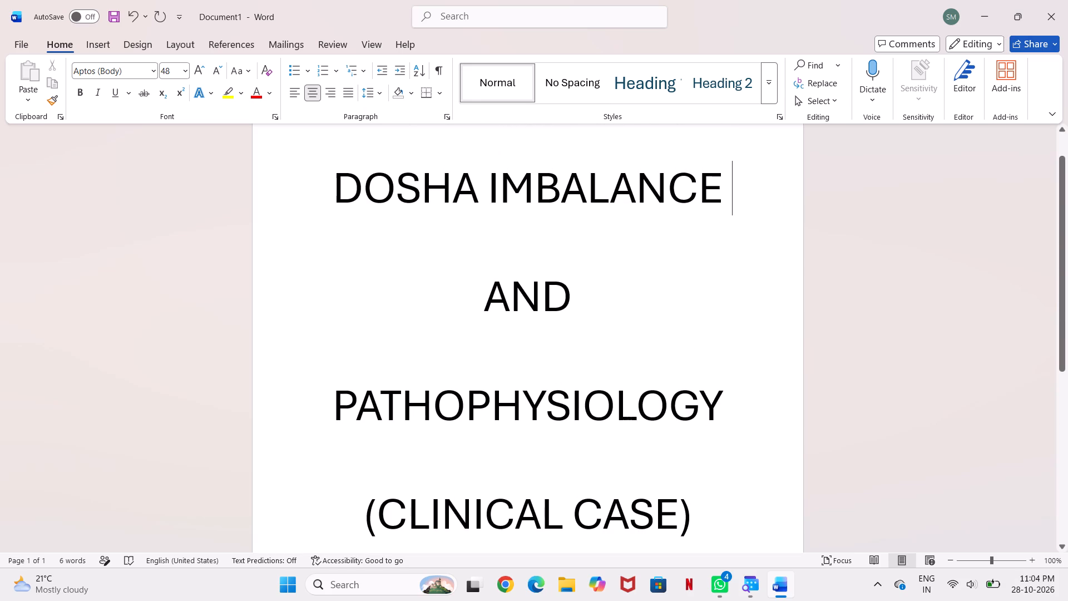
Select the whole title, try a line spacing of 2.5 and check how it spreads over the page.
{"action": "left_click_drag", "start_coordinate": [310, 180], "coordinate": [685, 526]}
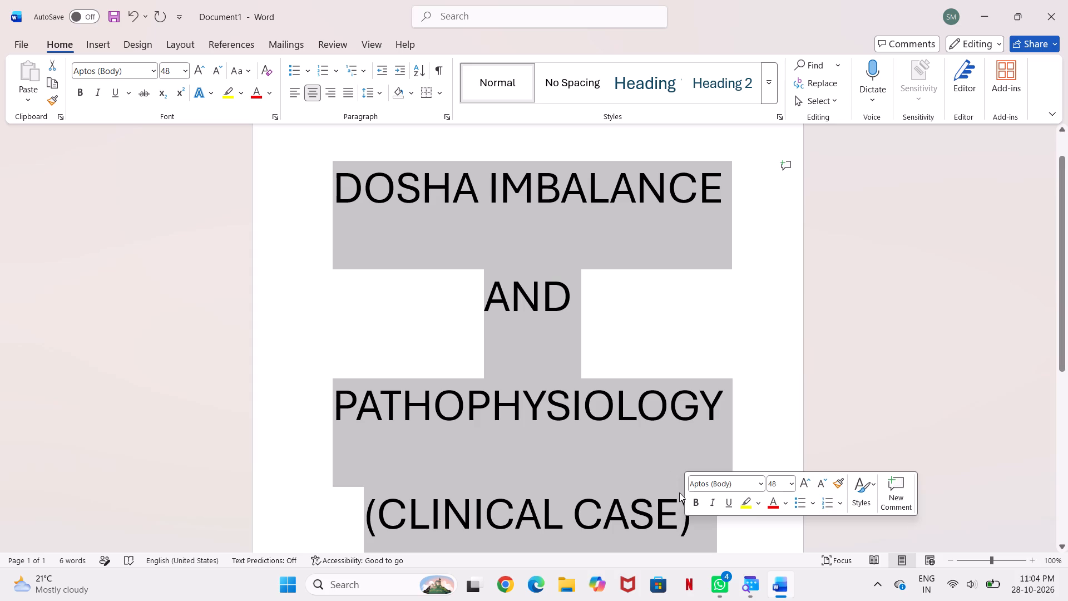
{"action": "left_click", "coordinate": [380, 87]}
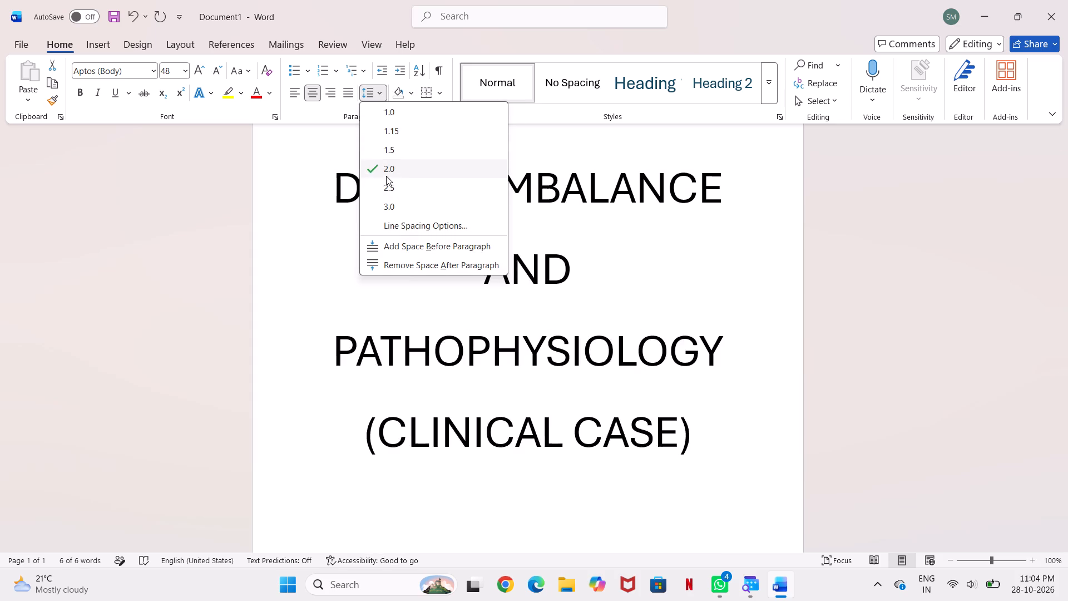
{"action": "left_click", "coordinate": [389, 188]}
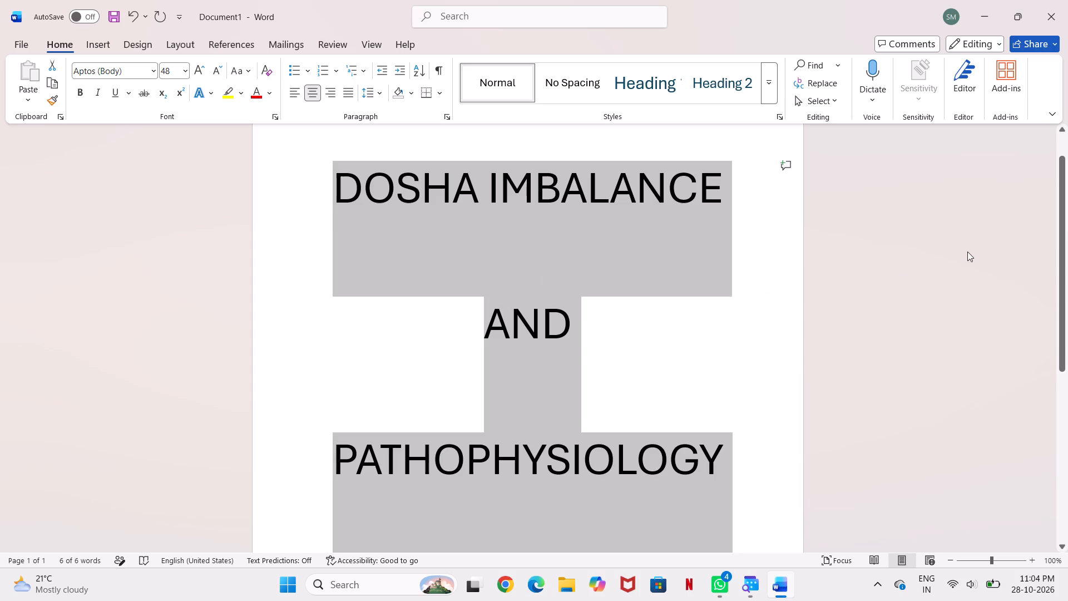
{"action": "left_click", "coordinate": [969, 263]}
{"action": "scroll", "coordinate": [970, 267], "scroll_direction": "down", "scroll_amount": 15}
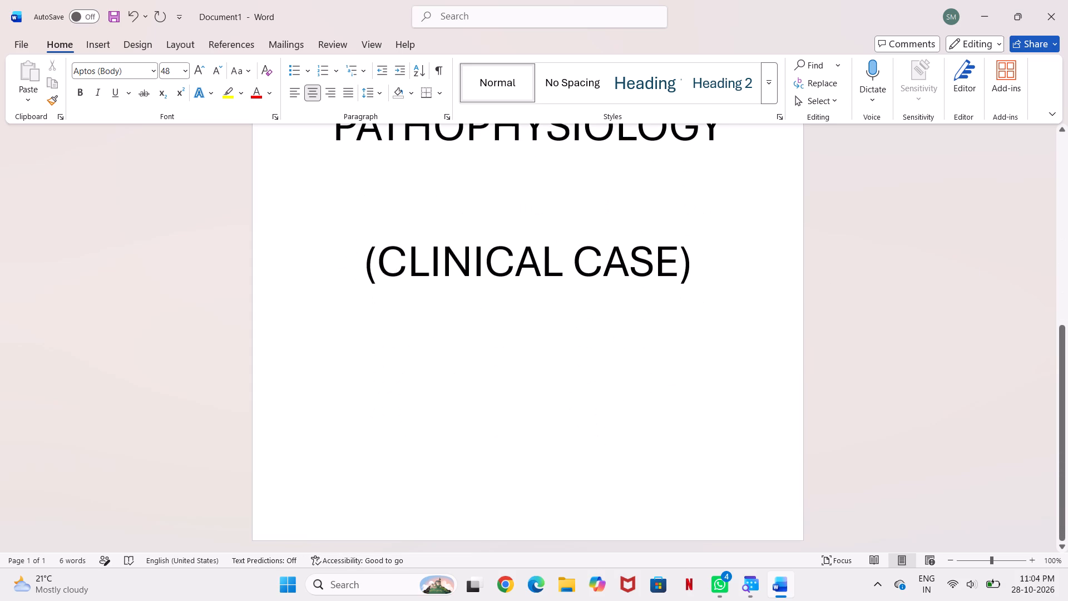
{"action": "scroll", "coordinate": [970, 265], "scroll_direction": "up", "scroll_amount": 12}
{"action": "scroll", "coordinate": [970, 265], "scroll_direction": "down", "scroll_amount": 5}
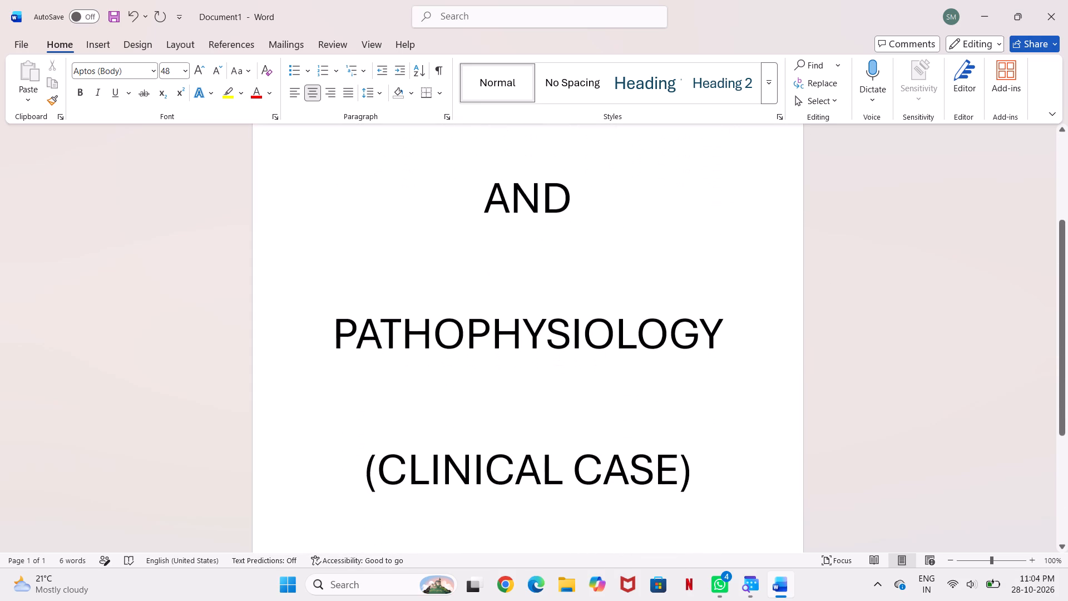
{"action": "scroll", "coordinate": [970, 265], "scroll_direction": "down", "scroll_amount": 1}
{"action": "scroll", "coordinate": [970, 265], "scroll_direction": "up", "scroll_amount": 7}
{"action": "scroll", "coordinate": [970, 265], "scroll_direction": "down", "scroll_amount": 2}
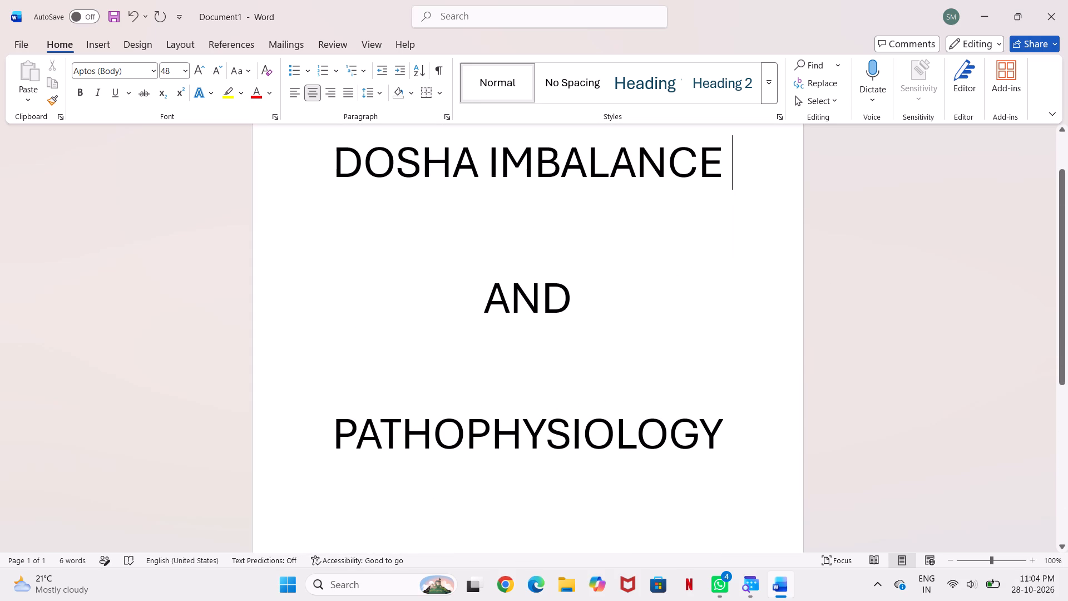
Set the title's line spacing to 2.0.
{"action": "left_click", "coordinate": [384, 89]}
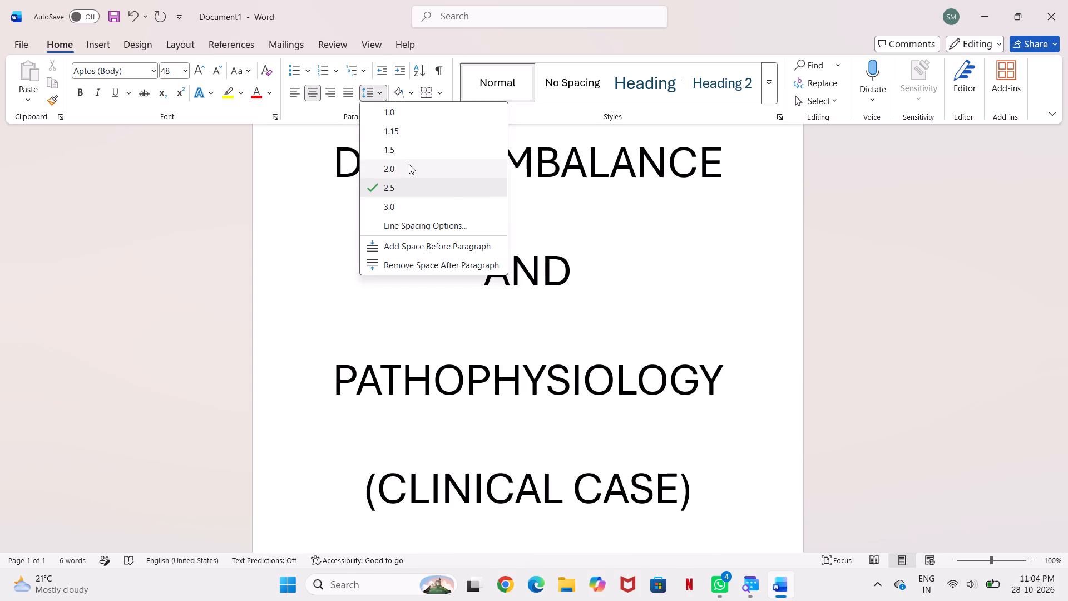
{"action": "left_click", "coordinate": [409, 164]}
{"action": "left_click", "coordinate": [924, 249]}
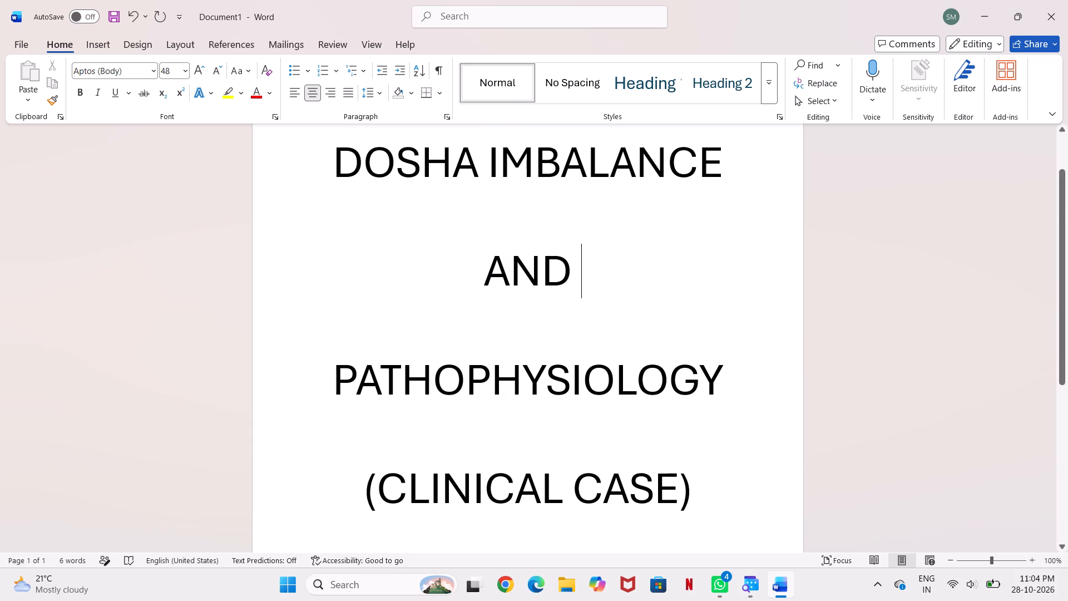
Examine how the double-spaced title is laid out over the full page.
{"action": "scroll", "coordinate": [913, 242], "scroll_direction": "down", "scroll_amount": 16}
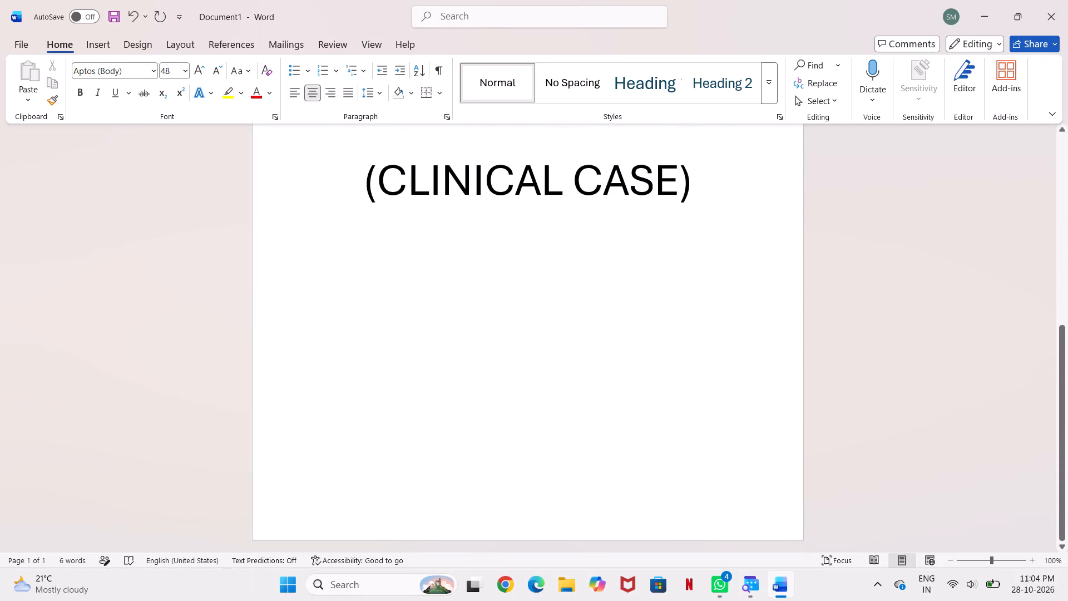
{"action": "scroll", "coordinate": [912, 238], "scroll_direction": "down", "scroll_amount": 2}
{"action": "scroll", "coordinate": [912, 238], "scroll_direction": "up", "scroll_amount": 12}
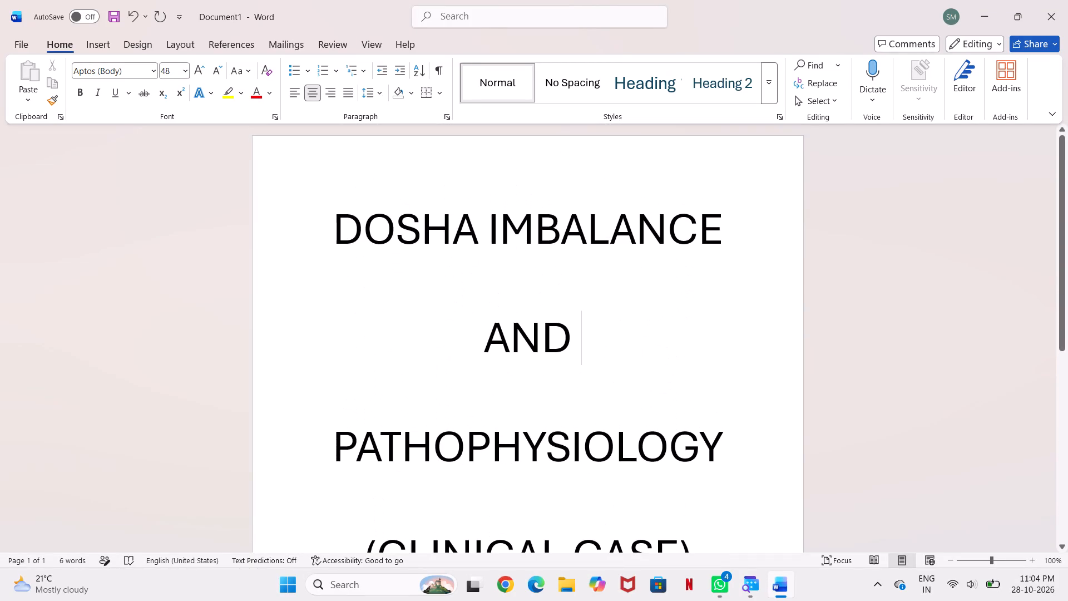
{"action": "scroll", "coordinate": [911, 235], "scroll_direction": "down", "scroll_amount": 19}
{"action": "scroll", "coordinate": [911, 233], "scroll_direction": "up", "scroll_amount": 5}
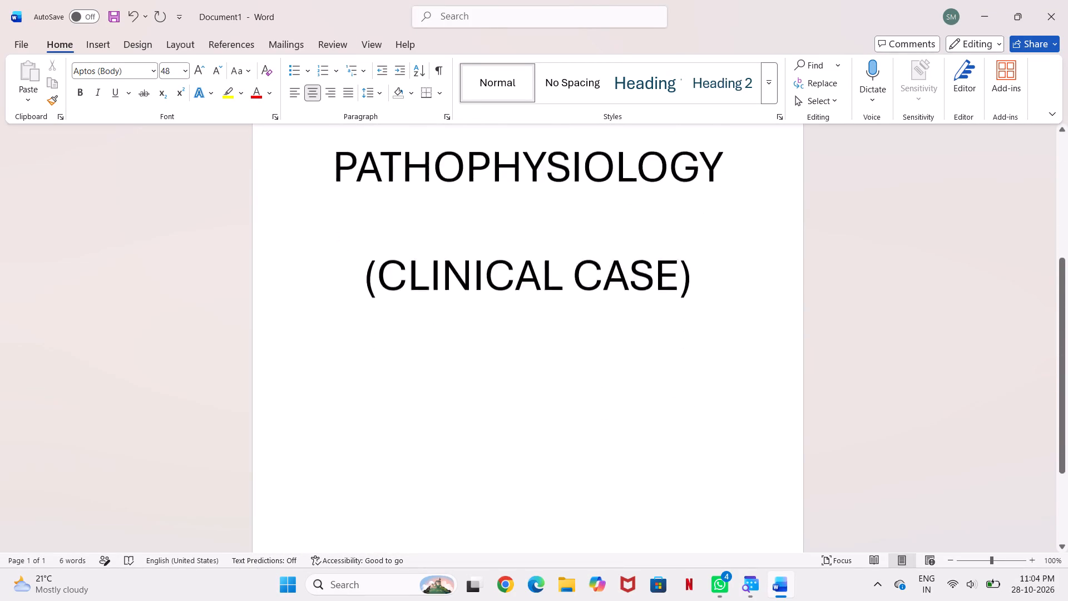
{"action": "scroll", "coordinate": [911, 233], "scroll_direction": "up", "scroll_amount": 10}
{"action": "scroll", "coordinate": [911, 232], "scroll_direction": "down", "scroll_amount": 16}
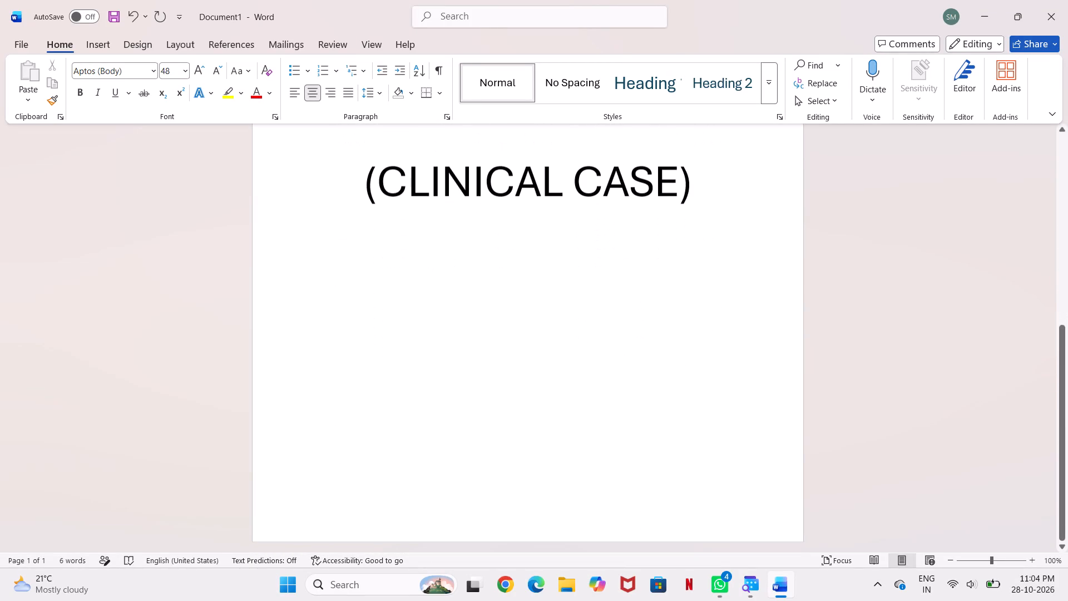
{"action": "scroll", "coordinate": [909, 224], "scroll_direction": "down", "scroll_amount": 7}
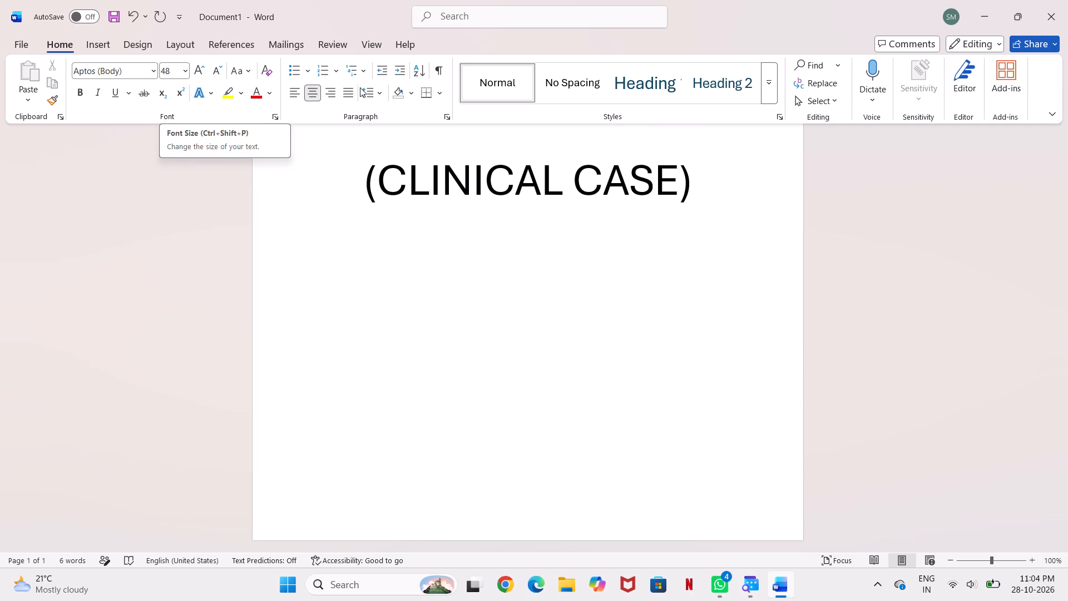
Add outside borders around the title paragraph.
{"action": "left_click", "coordinate": [443, 89]}
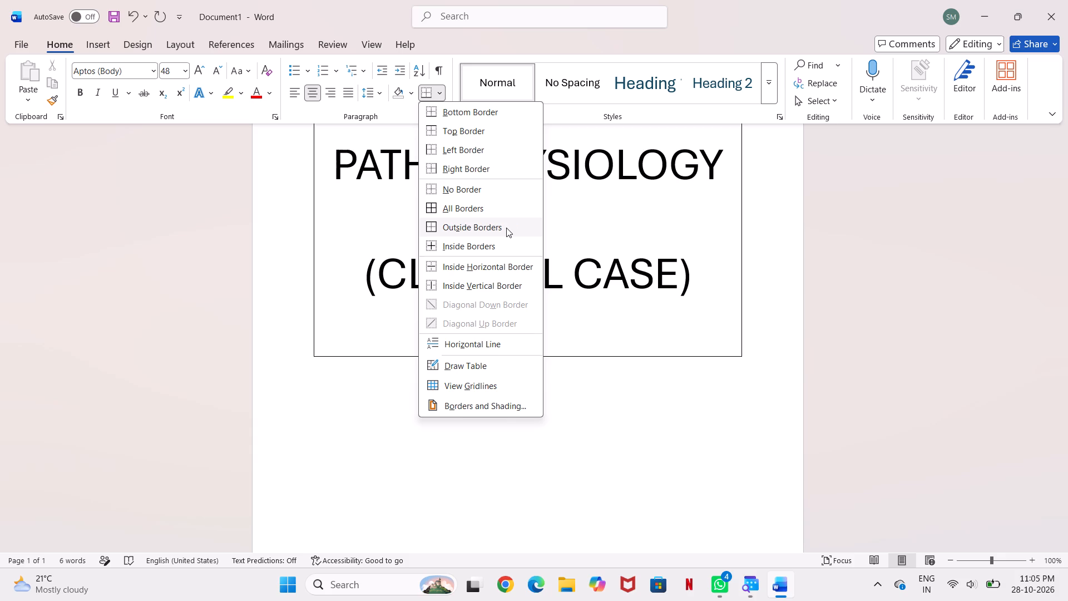
{"action": "scroll", "coordinate": [519, 240], "scroll_direction": "up", "scroll_amount": 11}
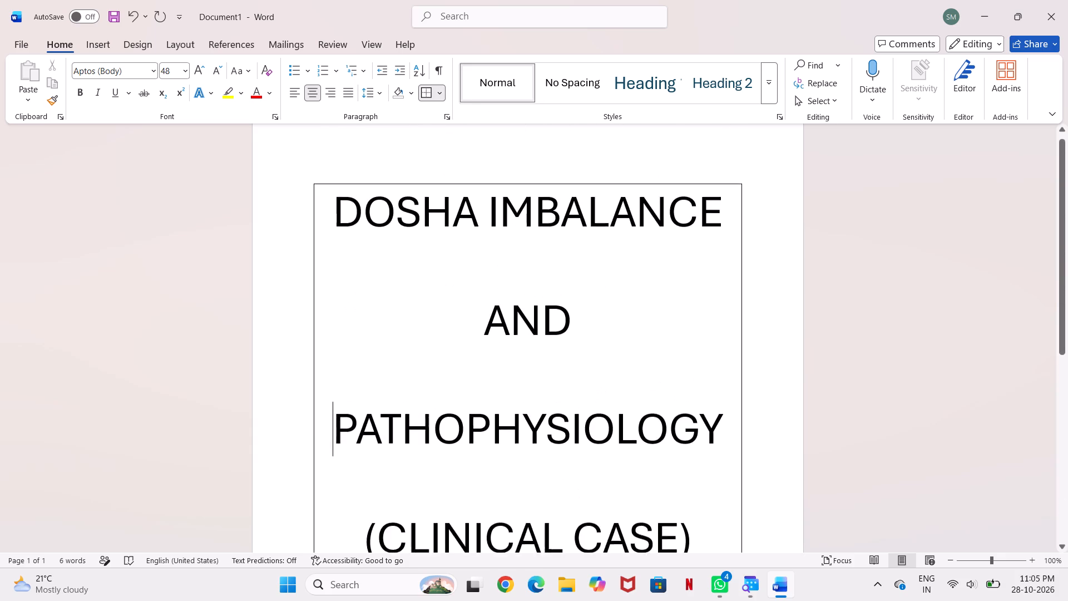
Examine how the bordered title sits on the page, down to its last line (CLINICAL CASE).
{"action": "scroll", "coordinate": [519, 240], "scroll_direction": "up", "scroll_amount": 1}
{"action": "scroll", "coordinate": [519, 240], "scroll_direction": "down", "scroll_amount": 9}
{"action": "scroll", "coordinate": [519, 239], "scroll_direction": "up", "scroll_amount": 6}
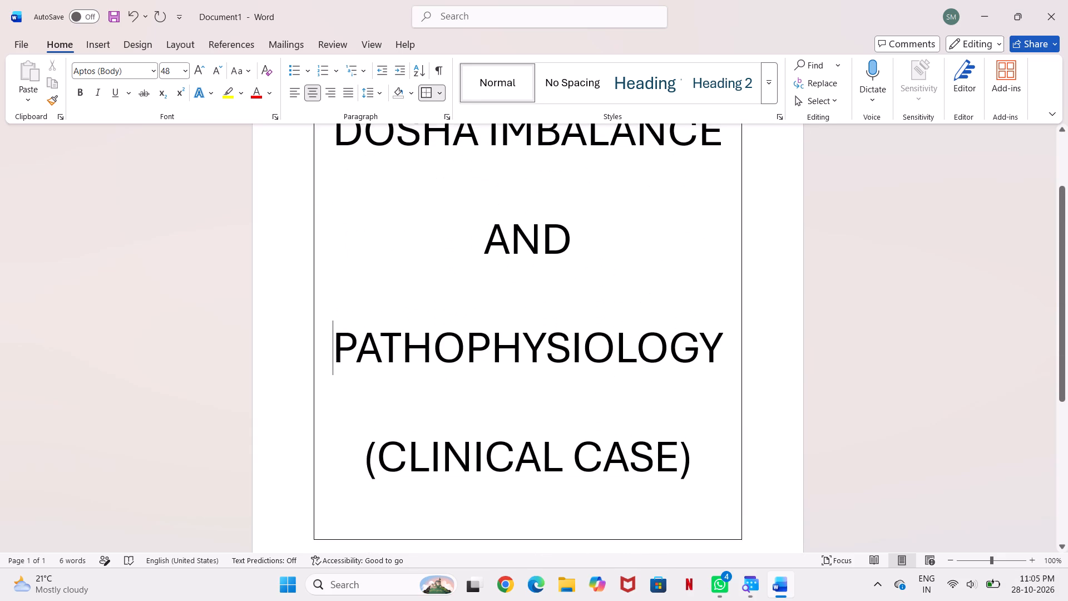
{"action": "scroll", "coordinate": [519, 239], "scroll_direction": "up", "scroll_amount": 1}
{"action": "key", "text": "Down"}
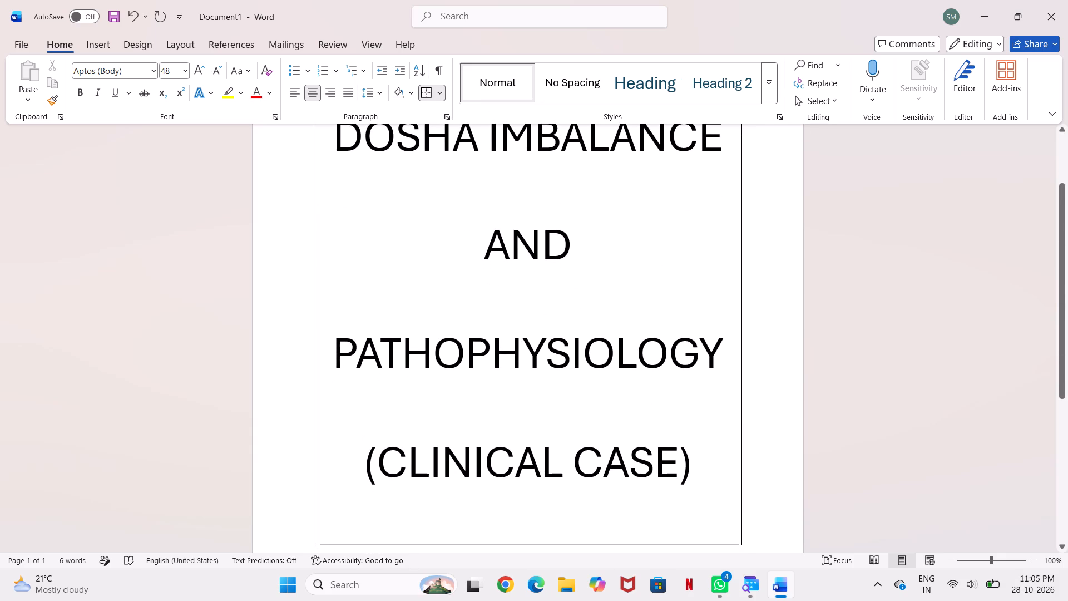
{"action": "key", "text": "Down"}
{"action": "key", "text": "Down"}
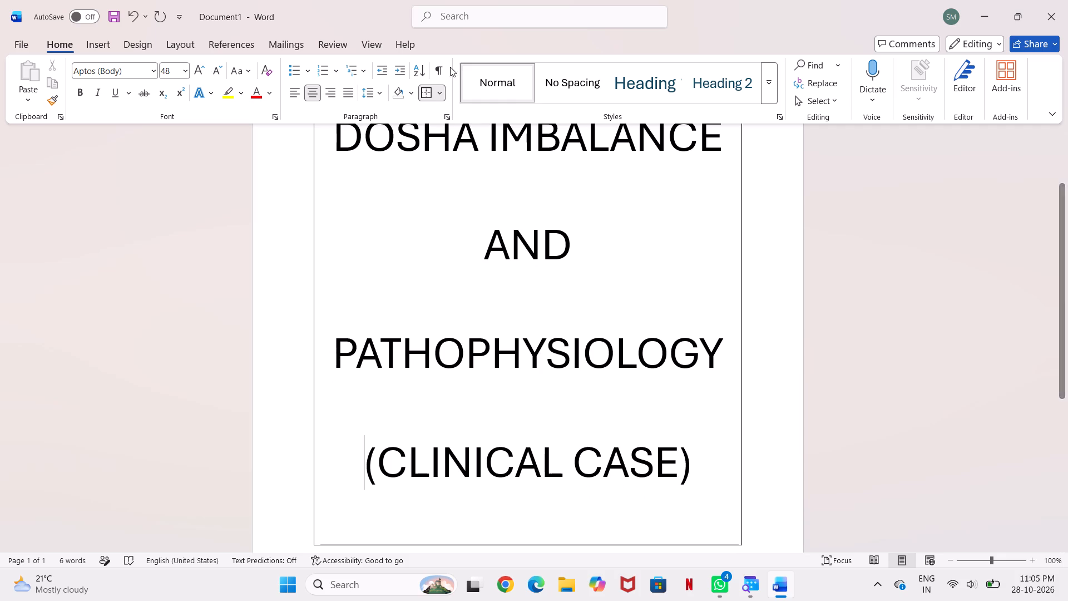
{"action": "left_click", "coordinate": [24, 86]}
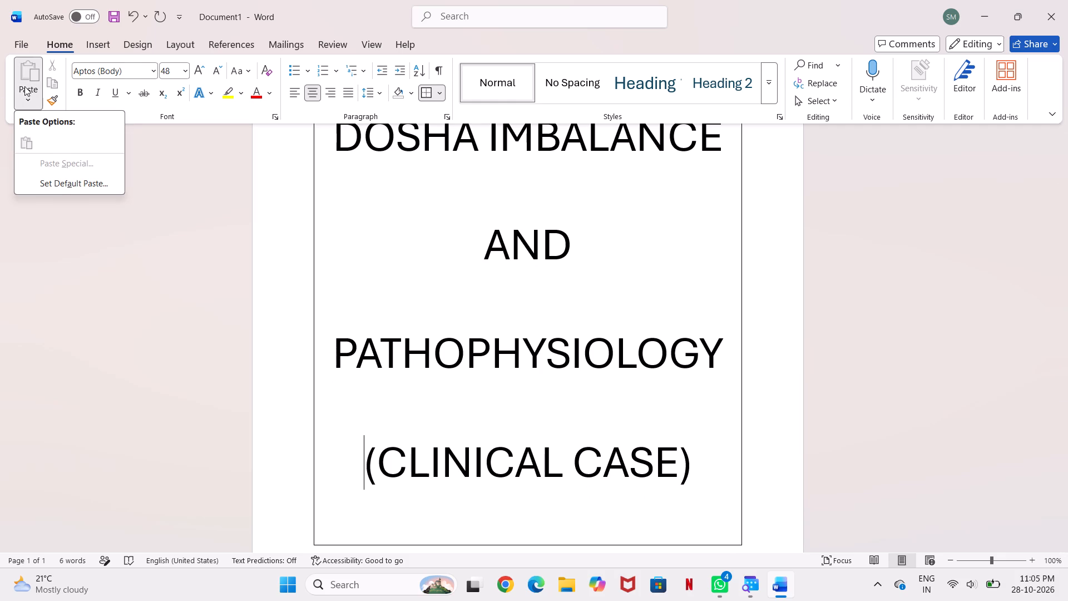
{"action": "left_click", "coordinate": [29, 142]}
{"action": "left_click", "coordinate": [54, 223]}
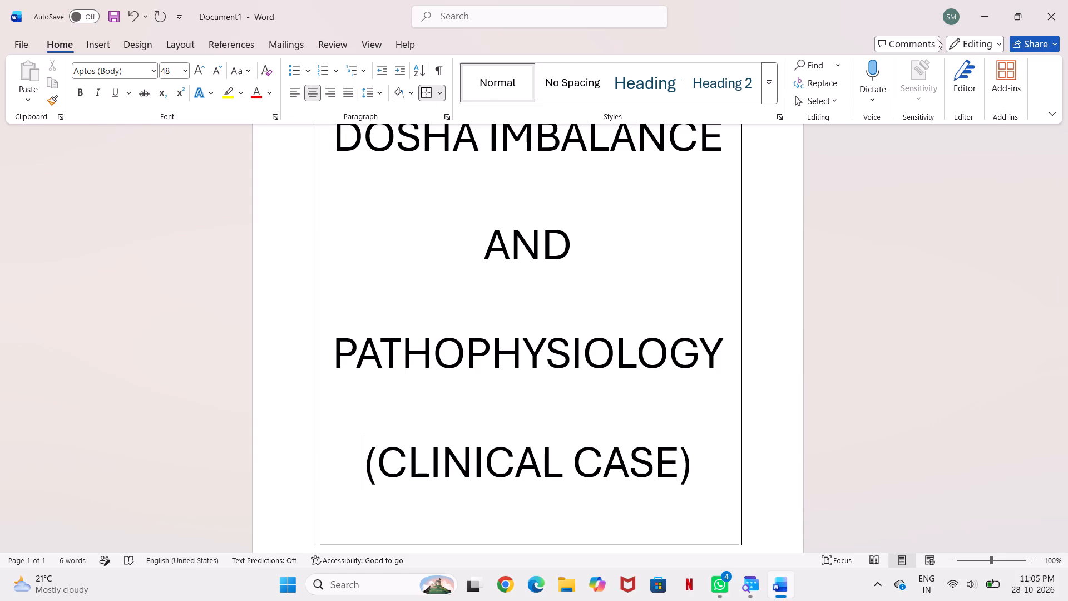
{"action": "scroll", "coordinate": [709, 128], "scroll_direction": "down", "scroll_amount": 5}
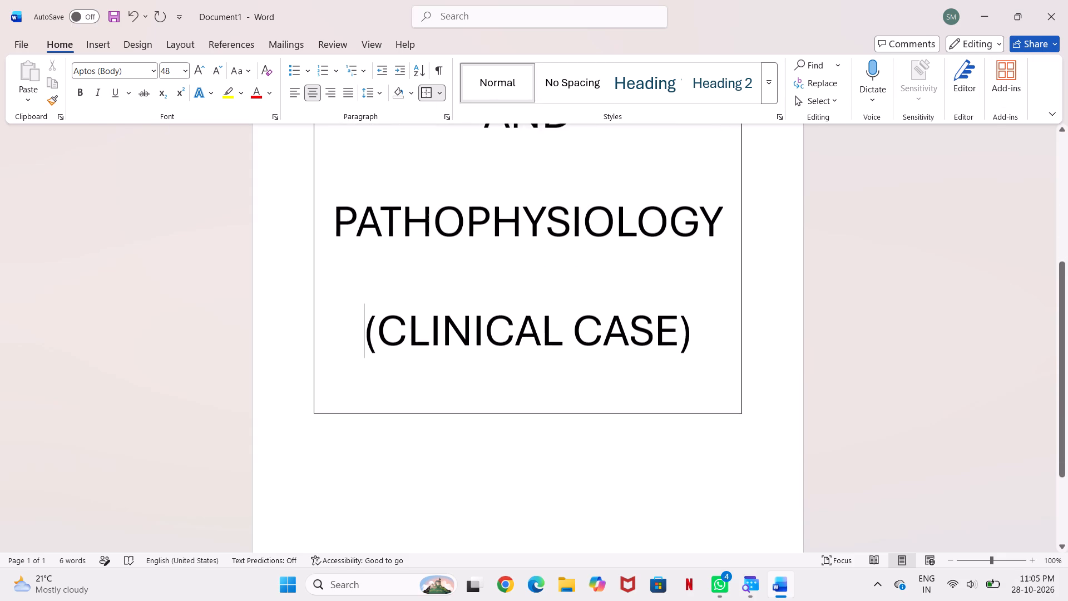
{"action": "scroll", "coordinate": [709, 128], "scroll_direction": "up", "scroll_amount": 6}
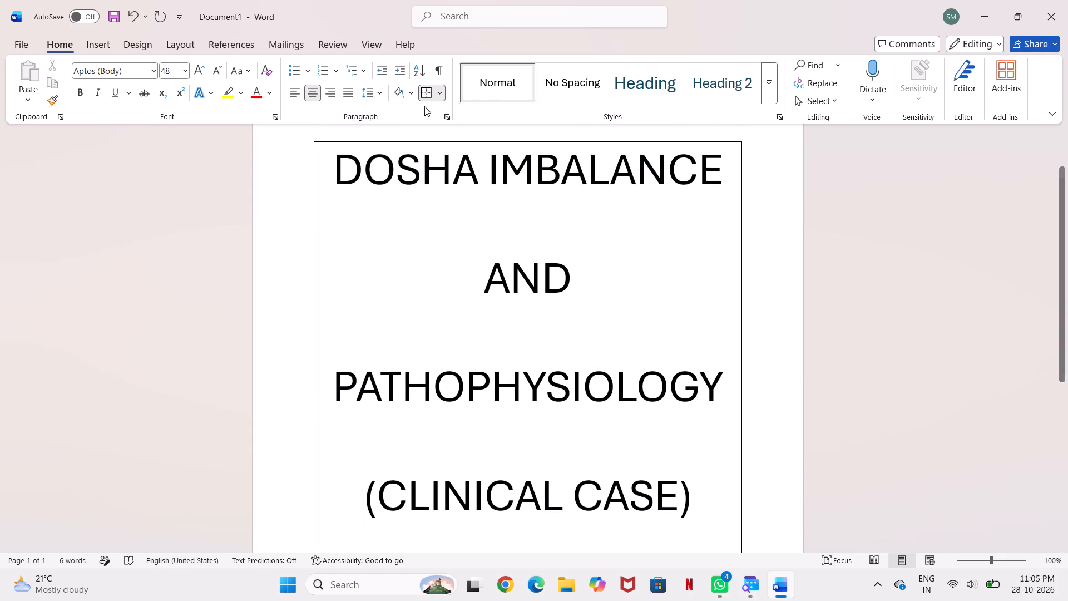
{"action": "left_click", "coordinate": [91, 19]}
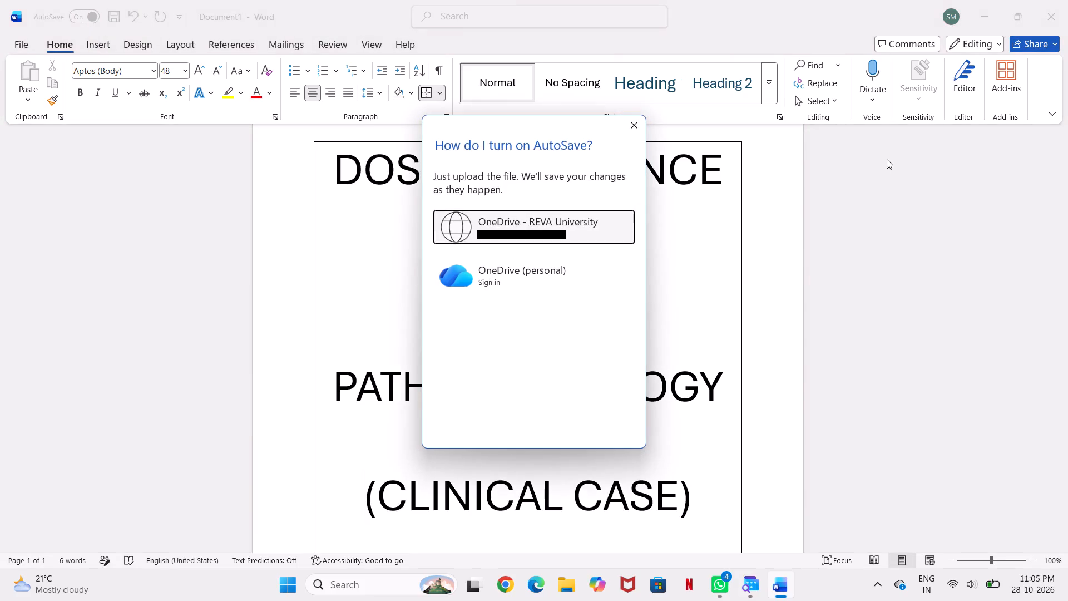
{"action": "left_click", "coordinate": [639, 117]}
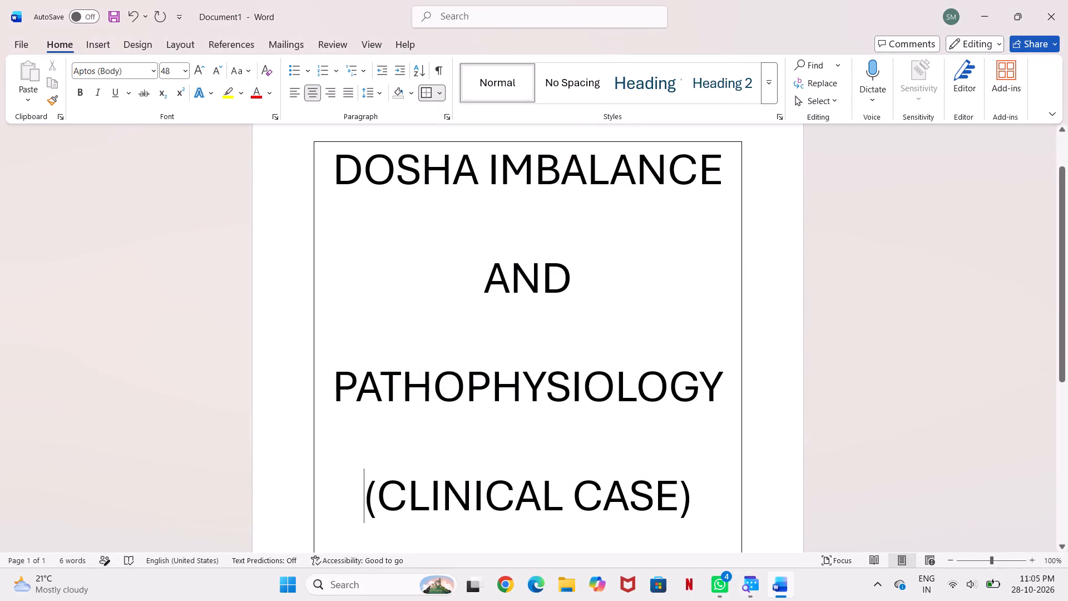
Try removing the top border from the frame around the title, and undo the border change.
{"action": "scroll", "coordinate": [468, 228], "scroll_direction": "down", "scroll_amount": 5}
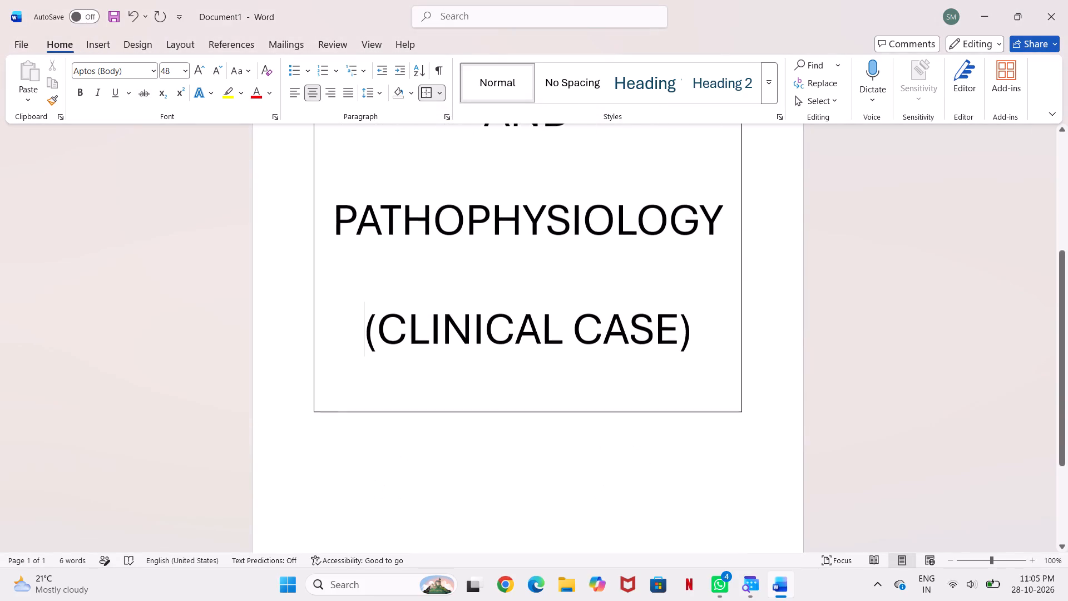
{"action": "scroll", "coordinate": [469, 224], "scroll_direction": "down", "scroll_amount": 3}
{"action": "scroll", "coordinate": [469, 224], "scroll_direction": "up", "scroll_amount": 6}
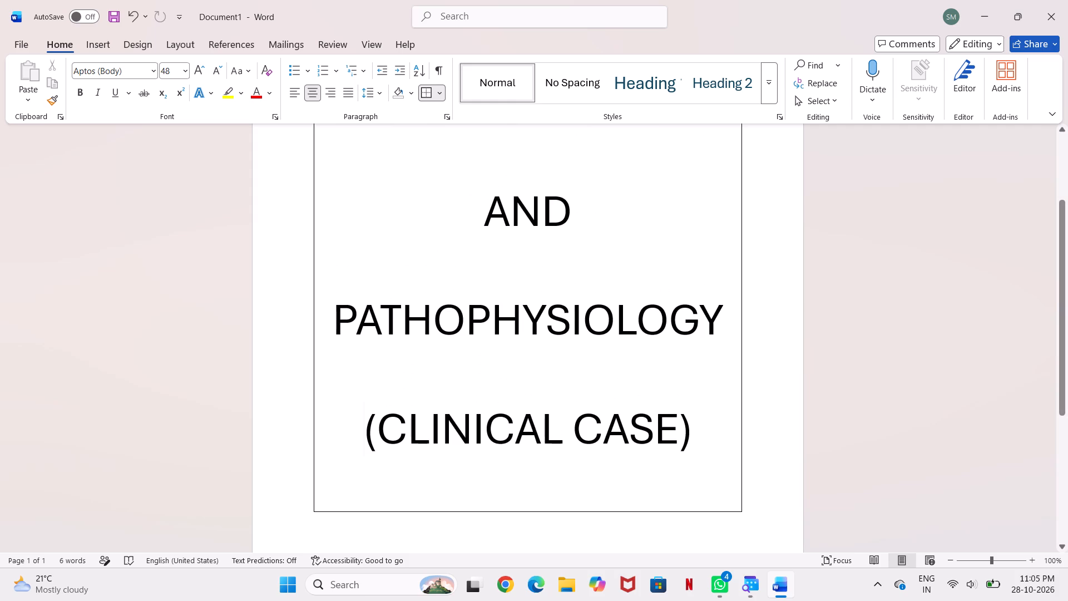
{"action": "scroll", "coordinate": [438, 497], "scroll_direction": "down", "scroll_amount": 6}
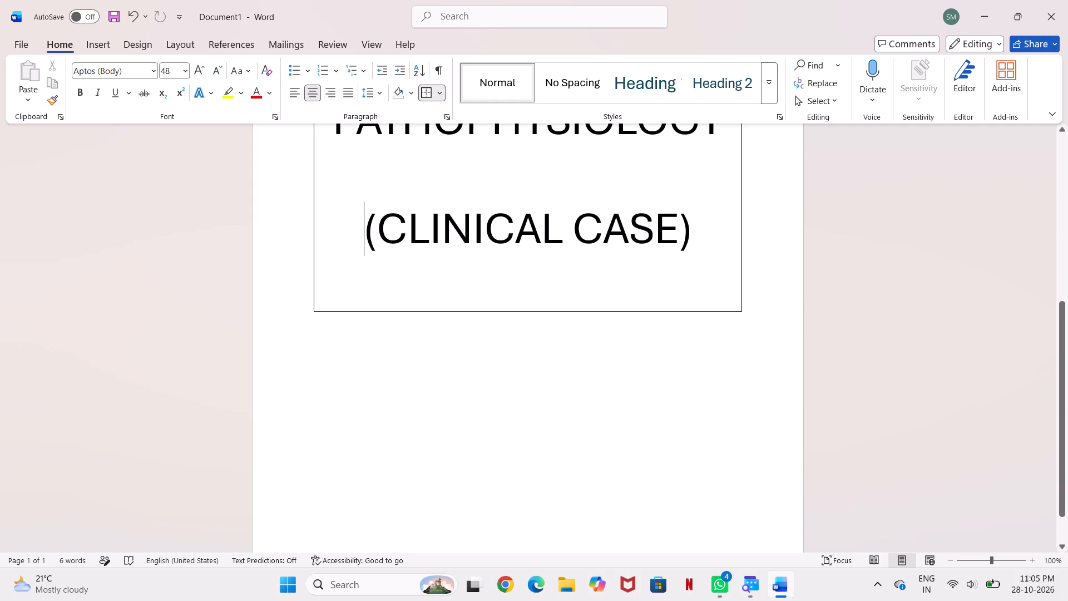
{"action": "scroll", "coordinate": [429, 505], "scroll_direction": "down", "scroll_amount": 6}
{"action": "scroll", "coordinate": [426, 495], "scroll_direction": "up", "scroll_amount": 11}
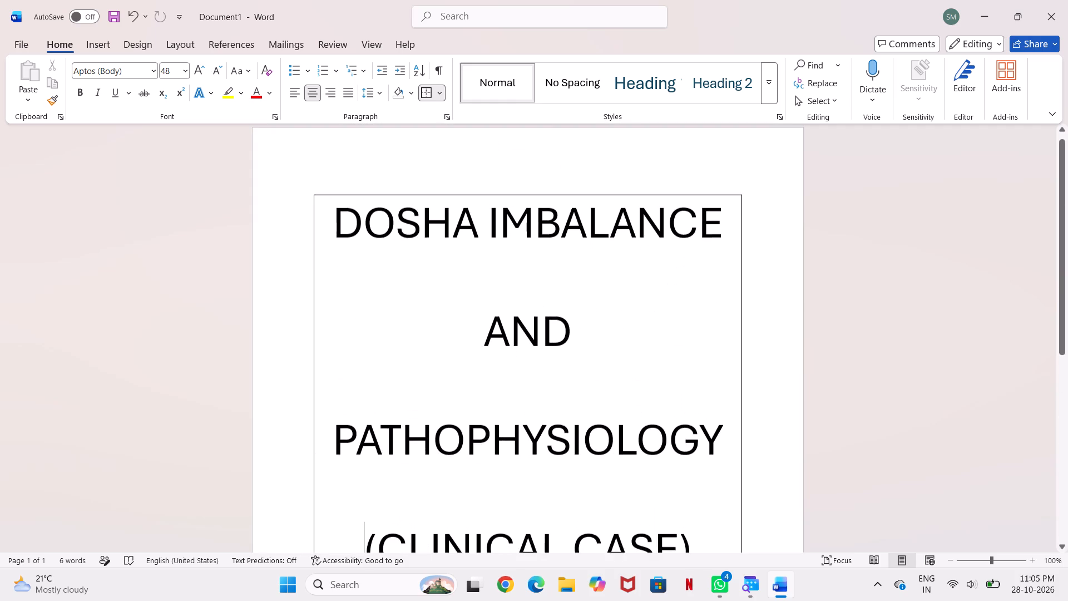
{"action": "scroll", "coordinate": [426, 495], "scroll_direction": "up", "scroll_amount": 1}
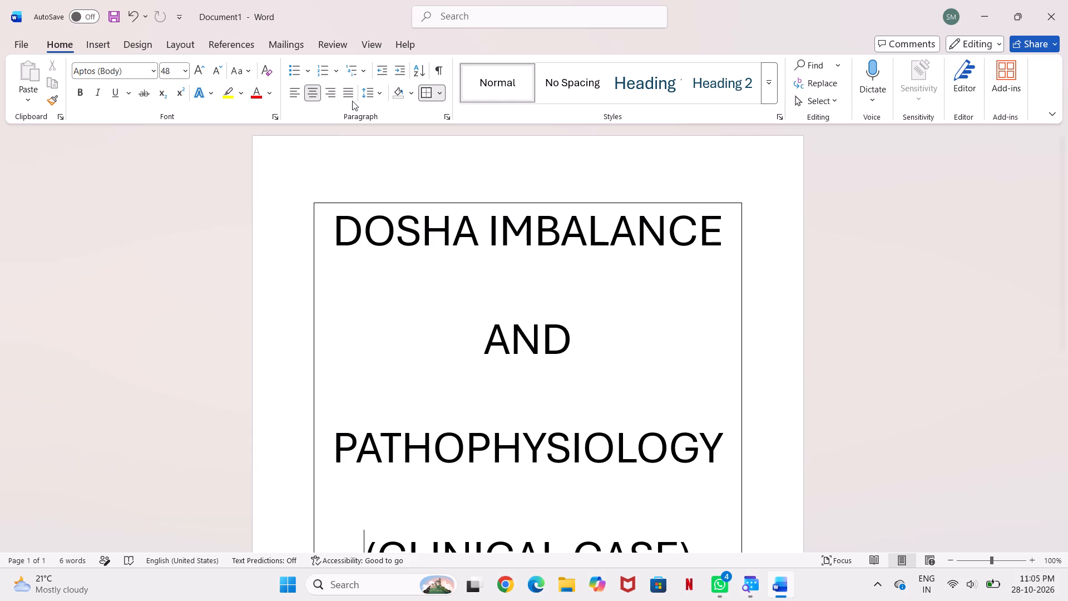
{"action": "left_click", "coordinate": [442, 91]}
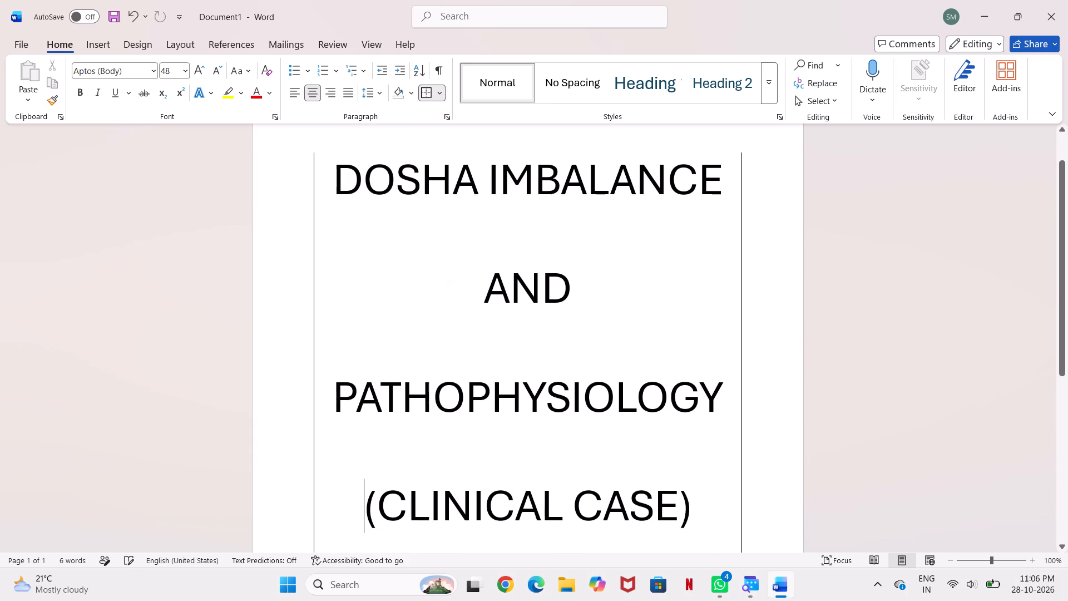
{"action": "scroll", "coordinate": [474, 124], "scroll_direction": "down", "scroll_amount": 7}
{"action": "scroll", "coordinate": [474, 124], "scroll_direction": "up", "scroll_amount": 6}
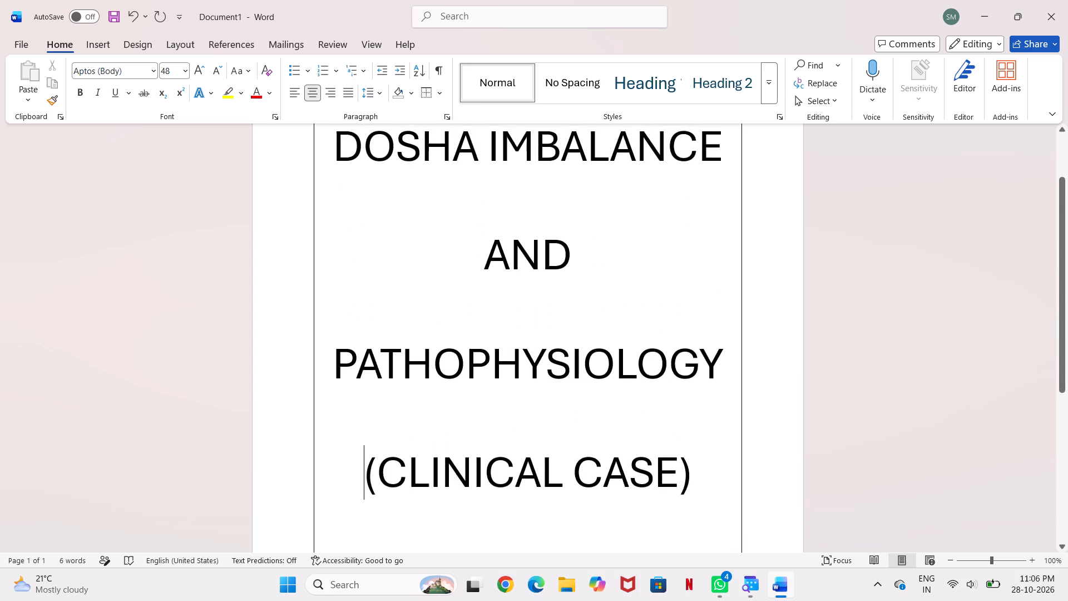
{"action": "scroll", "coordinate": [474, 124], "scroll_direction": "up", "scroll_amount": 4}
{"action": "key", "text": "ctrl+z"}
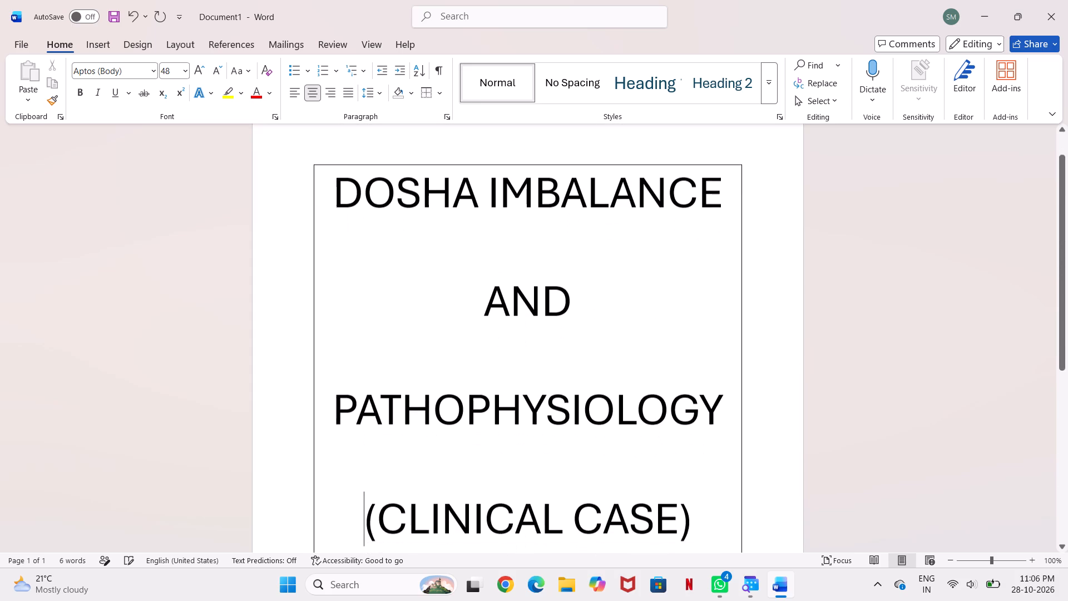
Review the available border options against the framed title and the empty space beneath it.
{"action": "scroll", "coordinate": [474, 124], "scroll_direction": "up", "scroll_amount": 1}
{"action": "scroll", "coordinate": [474, 125], "scroll_direction": "down", "scroll_amount": 8}
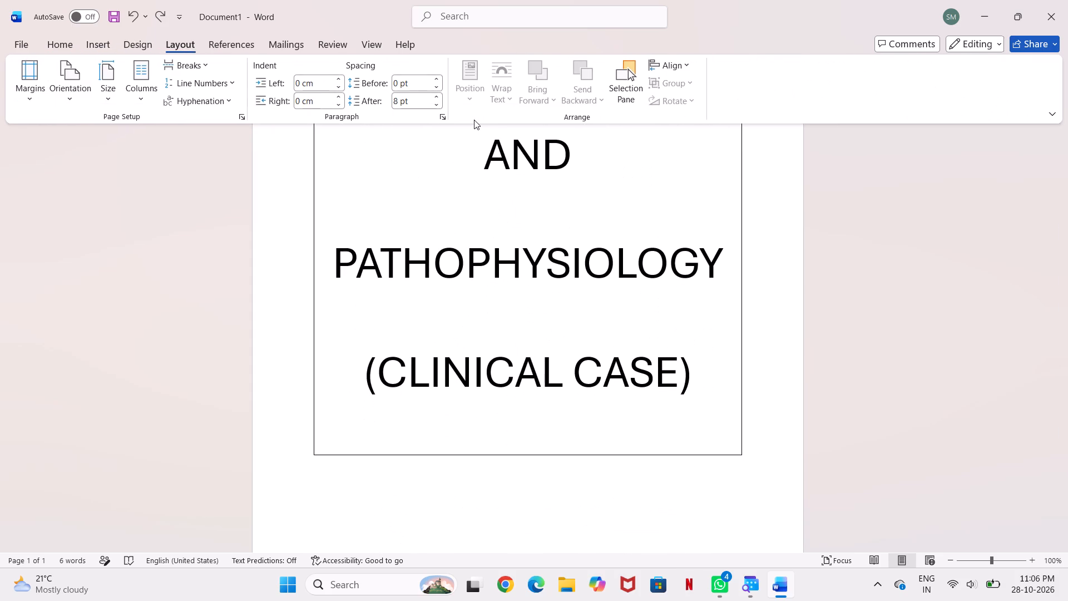
{"action": "scroll", "coordinate": [473, 120], "scroll_direction": "up", "scroll_amount": 6}
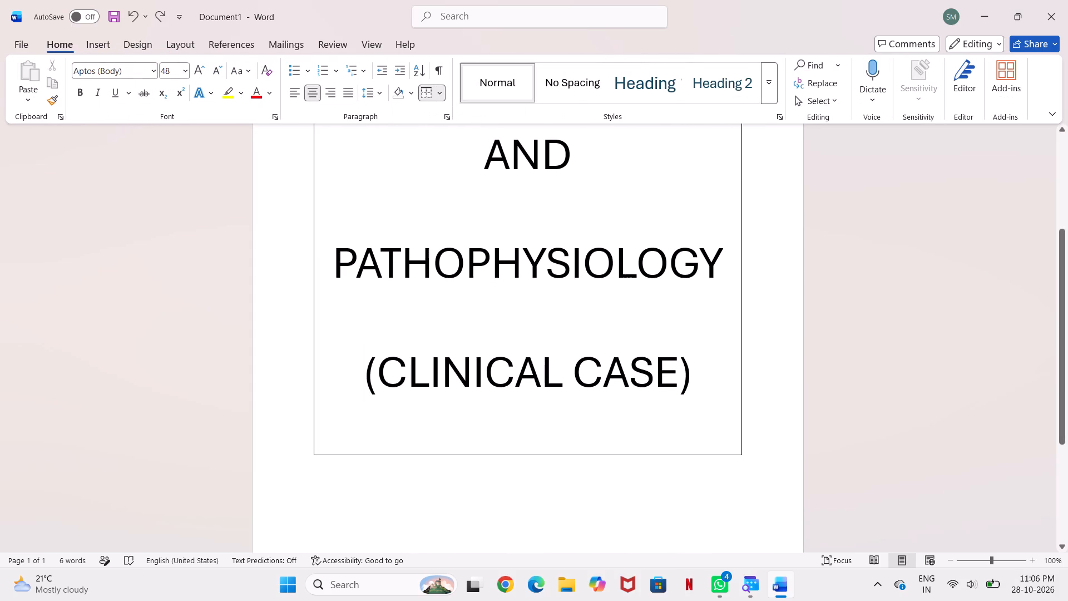
{"action": "scroll", "coordinate": [444, 245], "scroll_direction": "down", "scroll_amount": 3}
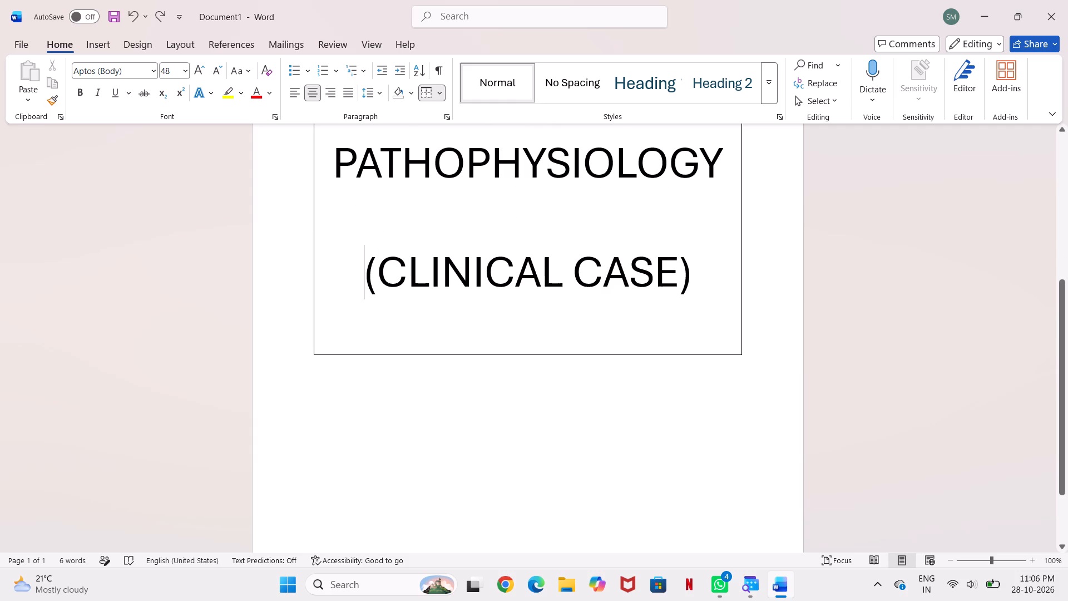
{"action": "scroll", "coordinate": [407, 221], "scroll_direction": "down", "scroll_amount": 4}
{"action": "scroll", "coordinate": [407, 221], "scroll_direction": "up", "scroll_amount": 1}
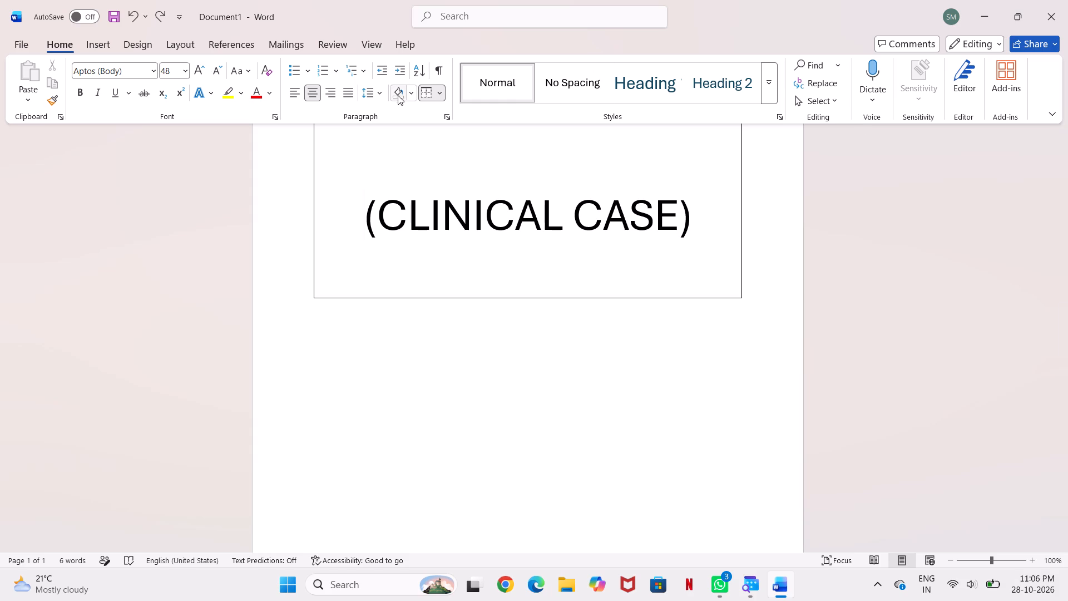
{"action": "left_click", "coordinate": [437, 93]}
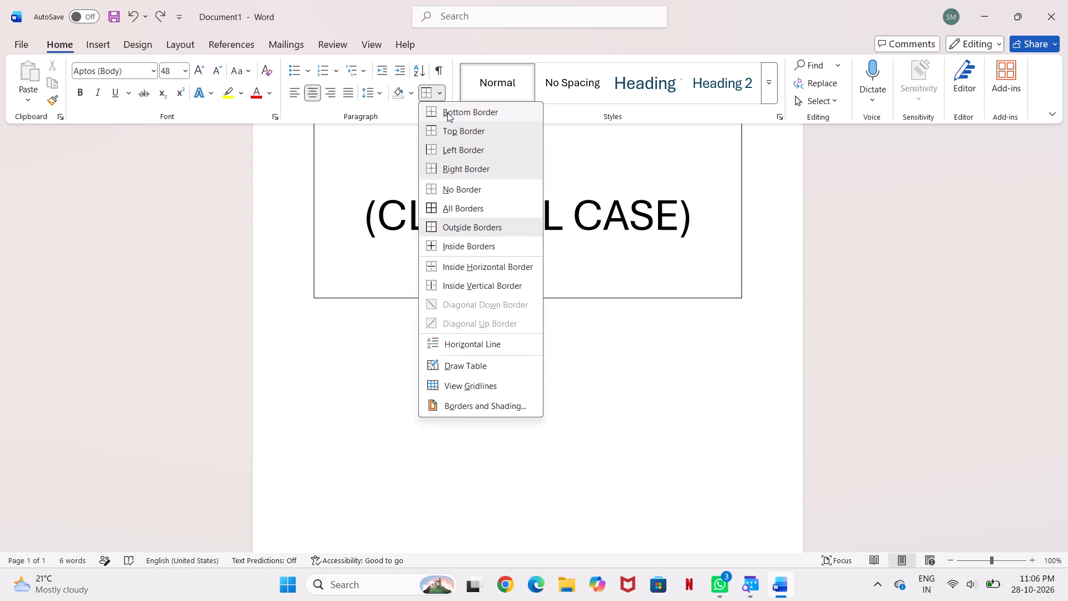
{"action": "scroll", "coordinate": [447, 112], "scroll_direction": "up", "scroll_amount": 3}
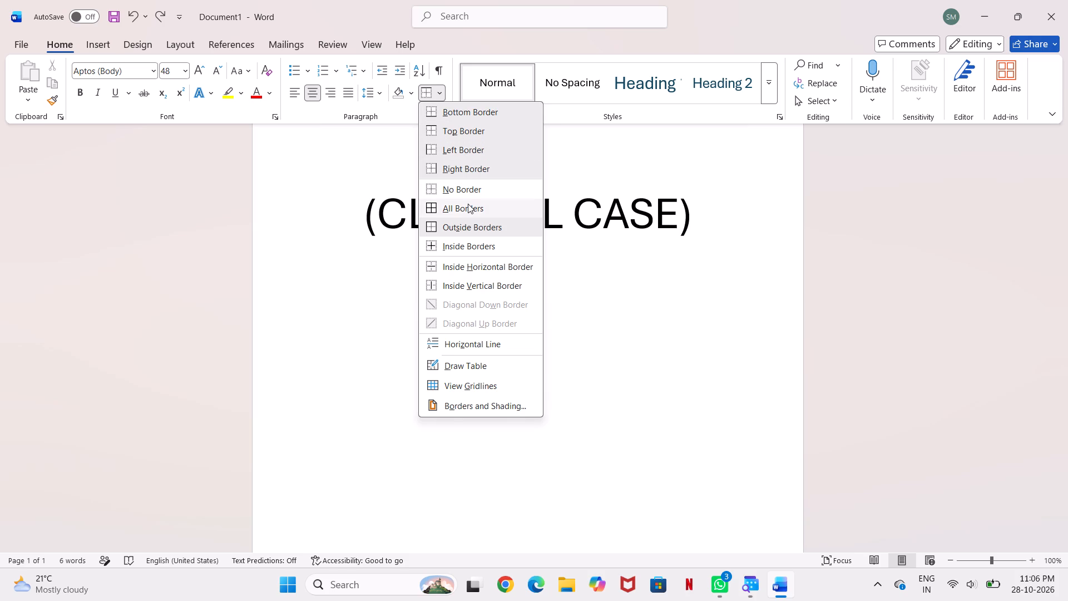
{"action": "scroll", "coordinate": [468, 204], "scroll_direction": "up", "scroll_amount": 7}
{"action": "scroll", "coordinate": [601, 331], "scroll_direction": "up", "scroll_amount": 4}
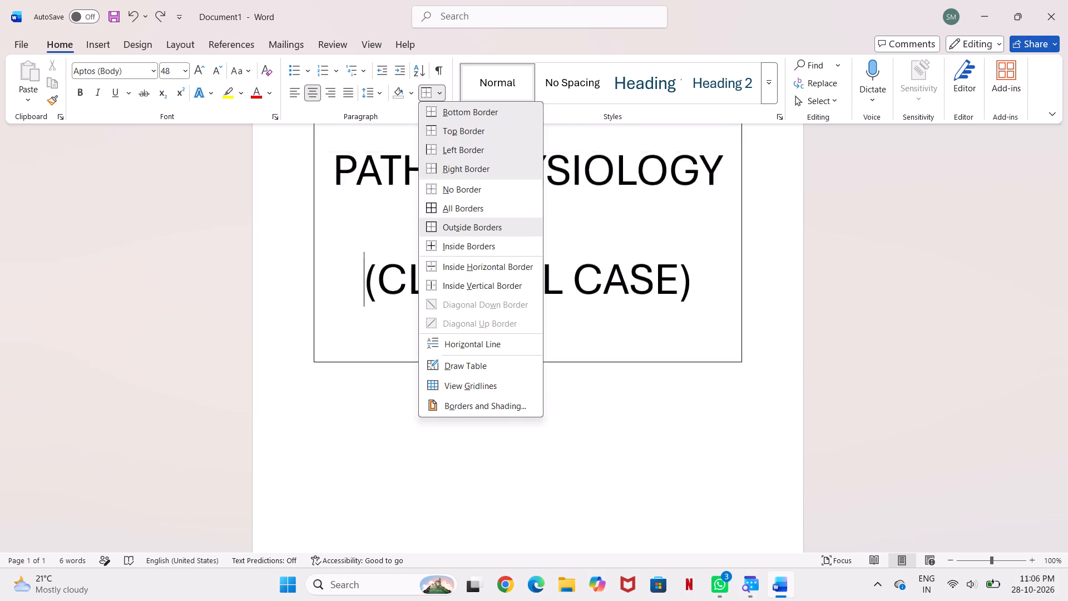
{"action": "scroll", "coordinate": [601, 330], "scroll_direction": "up", "scroll_amount": 10}
{"action": "scroll", "coordinate": [599, 327], "scroll_direction": "down", "scroll_amount": 3}
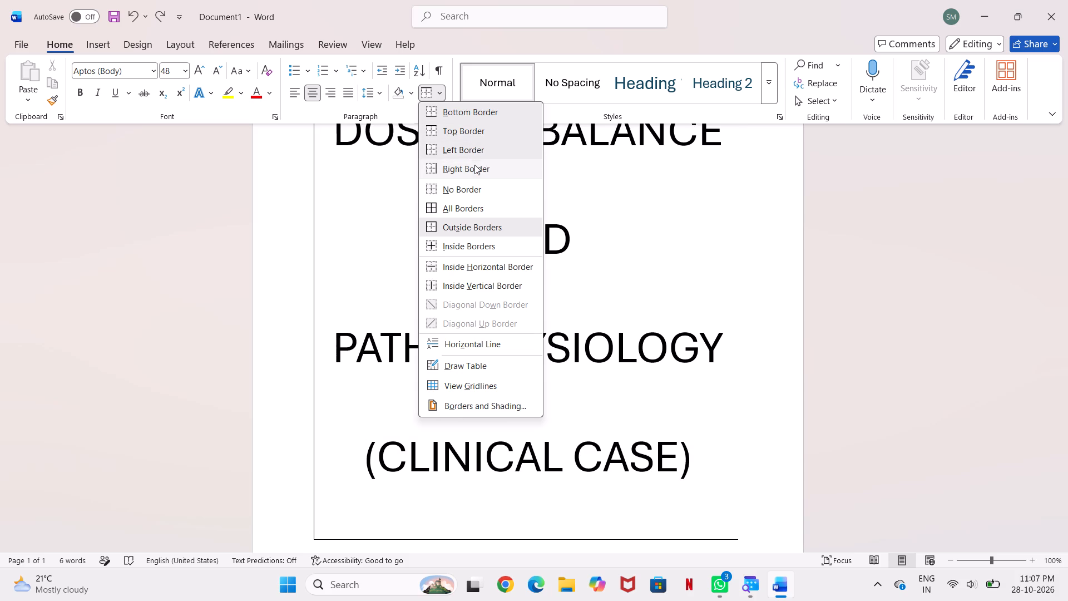
{"action": "scroll", "coordinate": [474, 167], "scroll_direction": "down", "scroll_amount": 5}
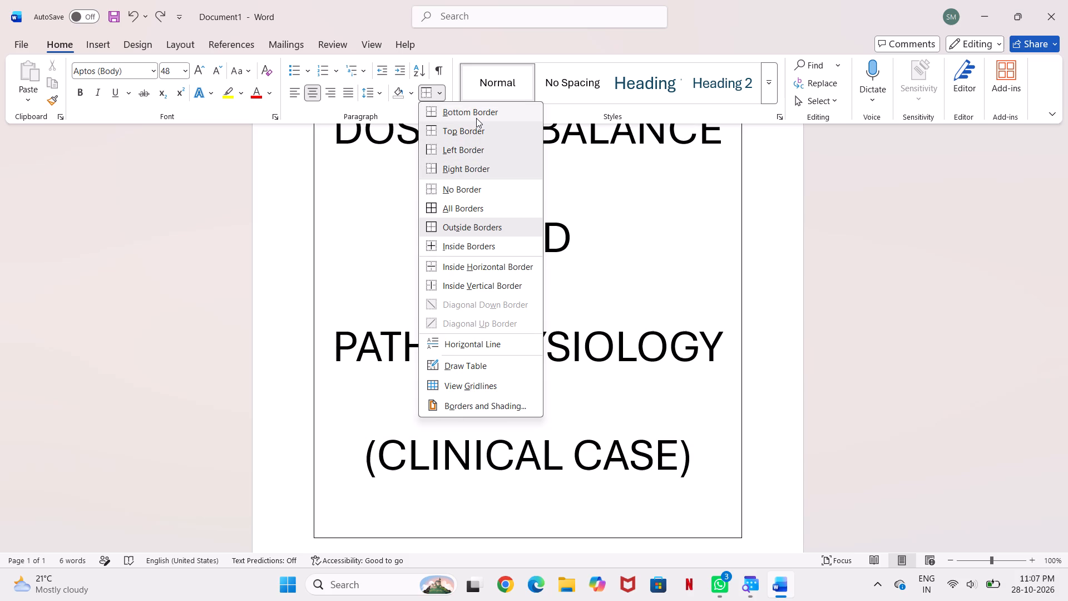
{"action": "scroll", "coordinate": [736, 250], "scroll_direction": "up", "scroll_amount": 1}
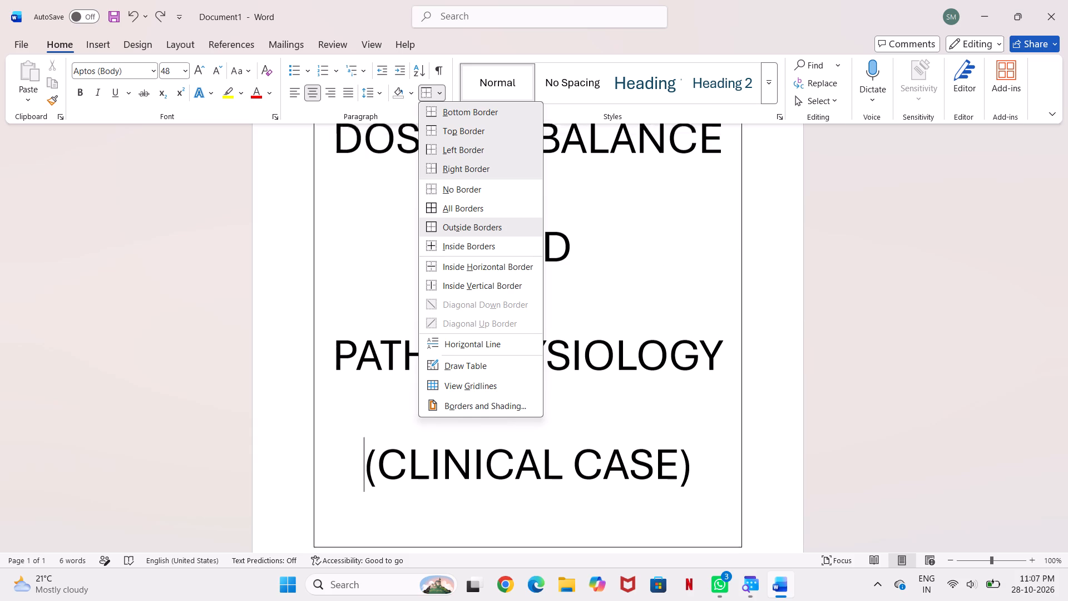
{"action": "scroll", "coordinate": [735, 250], "scroll_direction": "up", "scroll_amount": 6}
{"action": "scroll", "coordinate": [735, 252], "scroll_direction": "down", "scroll_amount": 8}
{"action": "scroll", "coordinate": [735, 253], "scroll_direction": "up", "scroll_amount": 7}
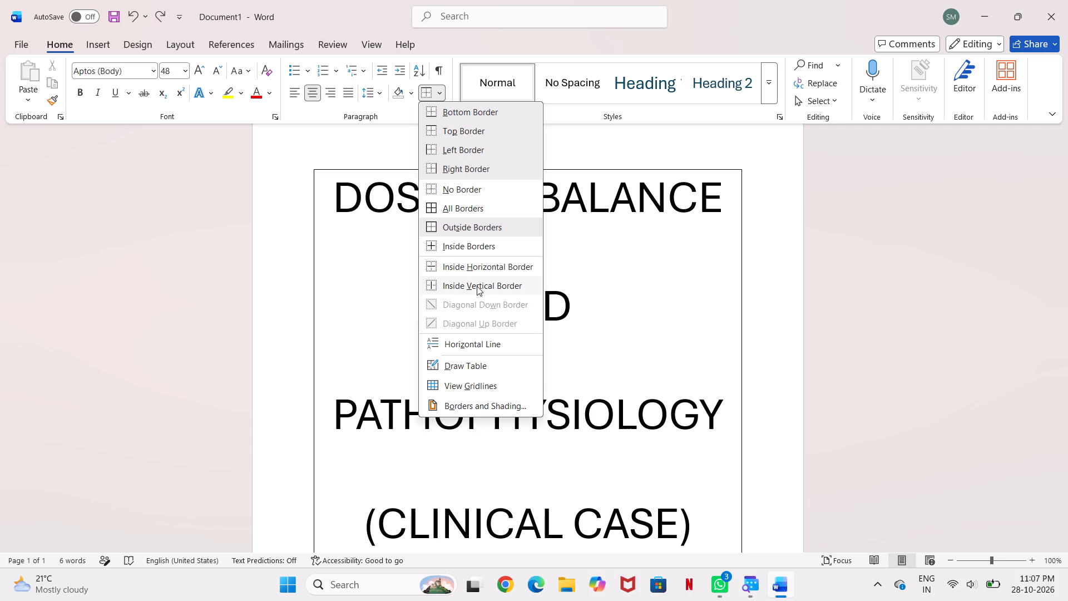
{"action": "scroll", "coordinate": [476, 286], "scroll_direction": "down", "scroll_amount": 5}
{"action": "scroll", "coordinate": [297, 244], "scroll_direction": "down", "scroll_amount": 7}
{"action": "scroll", "coordinate": [241, 208], "scroll_direction": "up", "scroll_amount": 3}
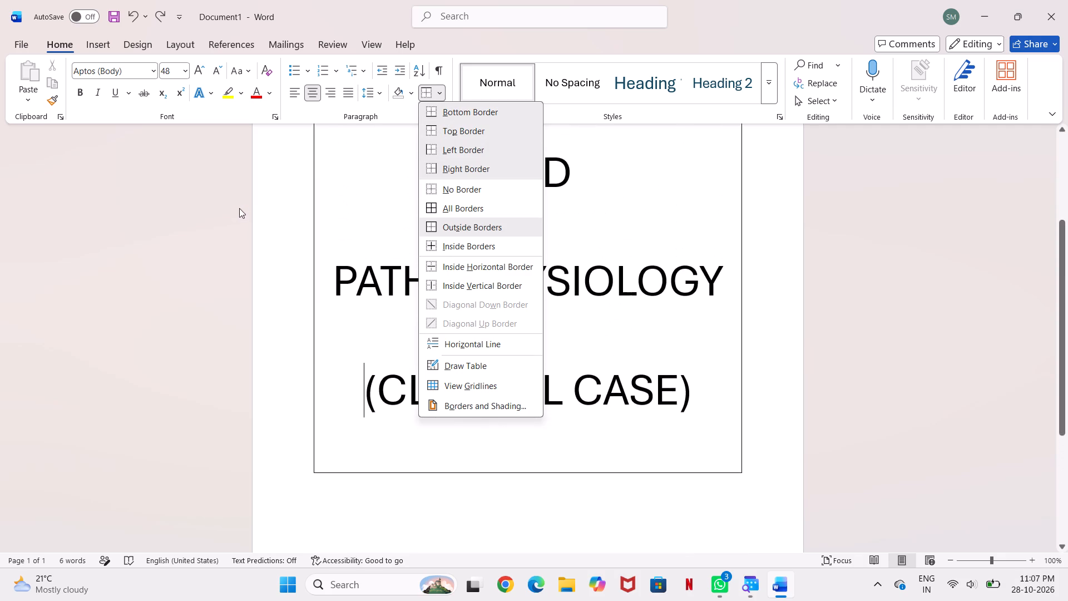
{"action": "scroll", "coordinate": [239, 208], "scroll_direction": "up", "scroll_amount": 5}
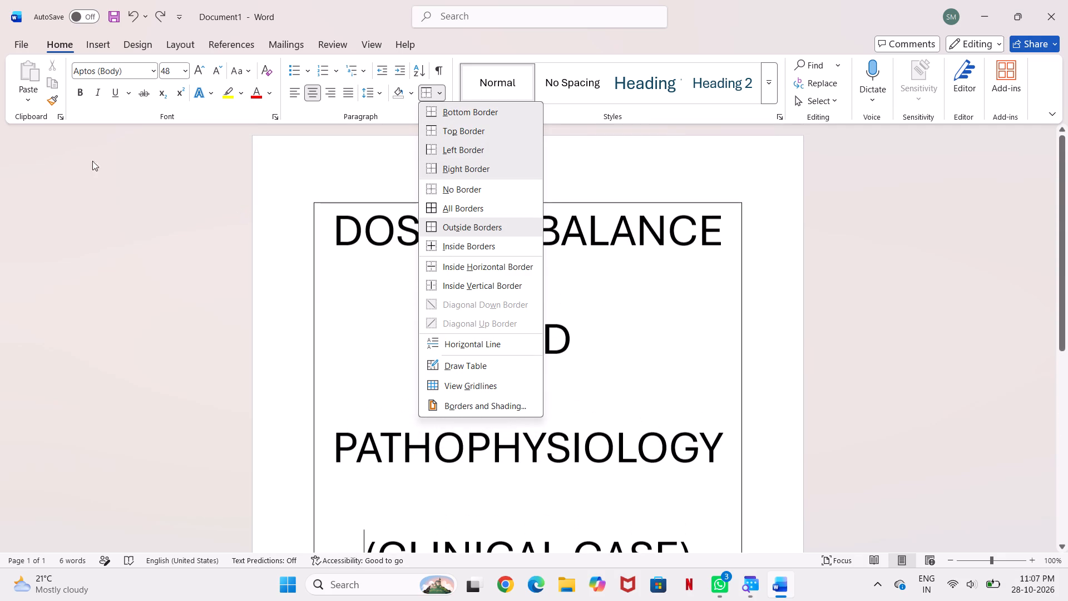
{"action": "scroll", "coordinate": [98, 220], "scroll_direction": "down", "scroll_amount": 5}
{"action": "scroll", "coordinate": [105, 229], "scroll_direction": "up", "scroll_amount": 3}
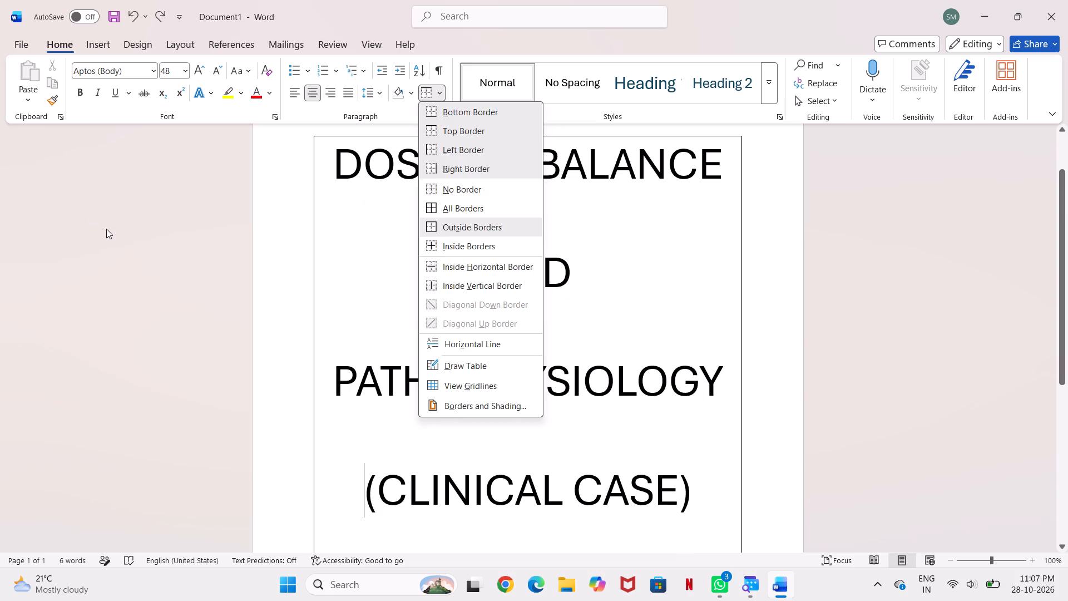
{"action": "left_click", "coordinate": [112, 235]}
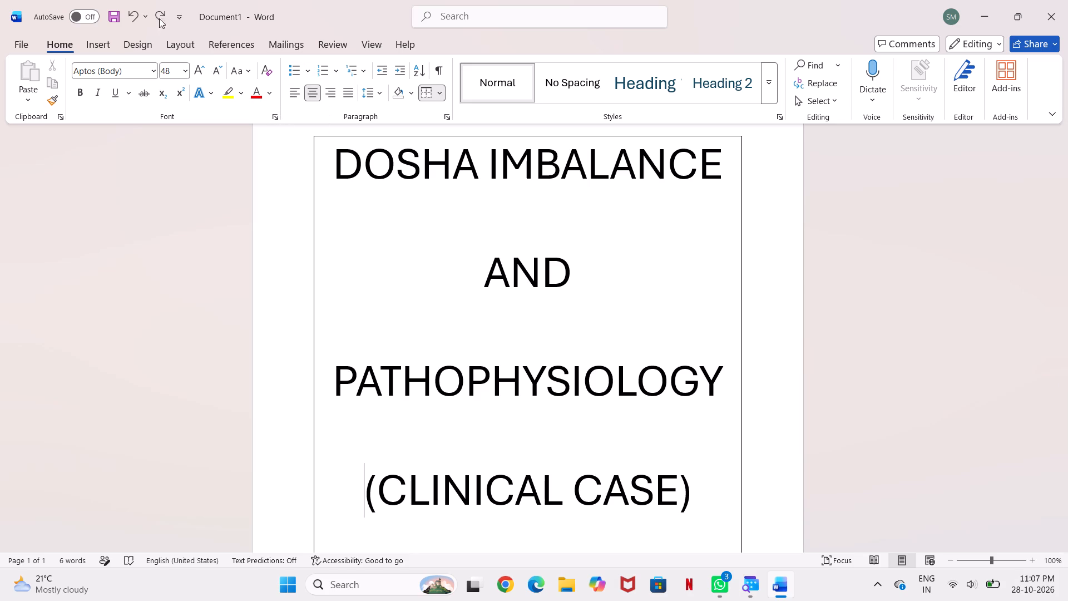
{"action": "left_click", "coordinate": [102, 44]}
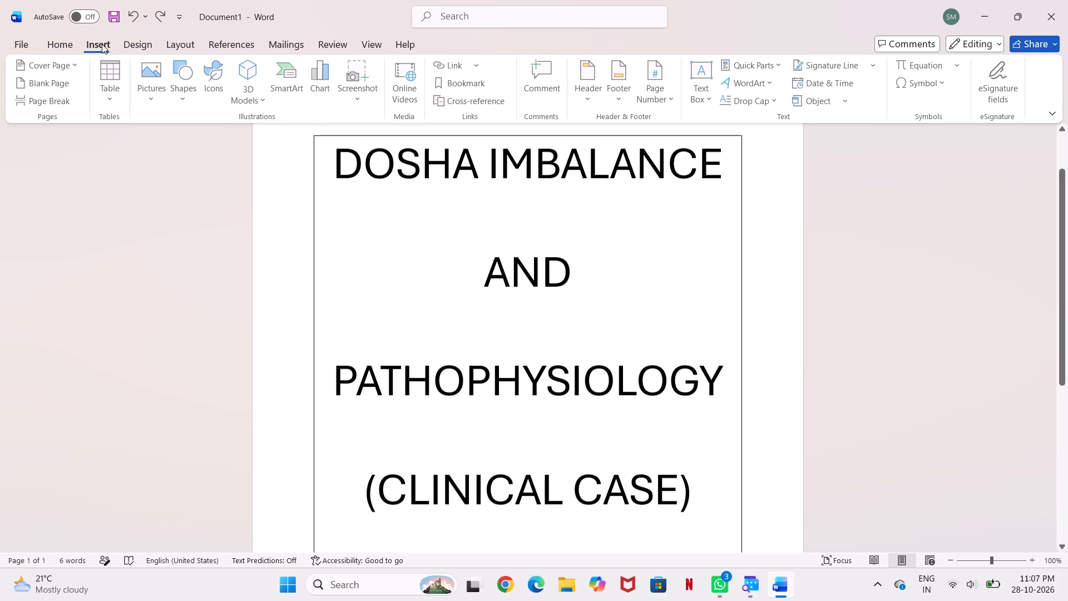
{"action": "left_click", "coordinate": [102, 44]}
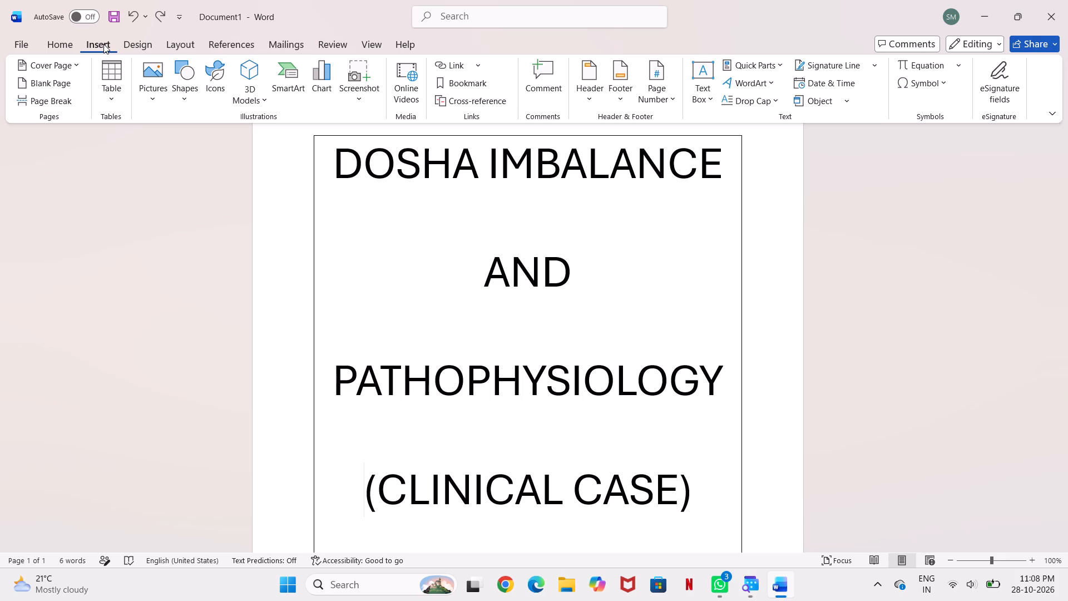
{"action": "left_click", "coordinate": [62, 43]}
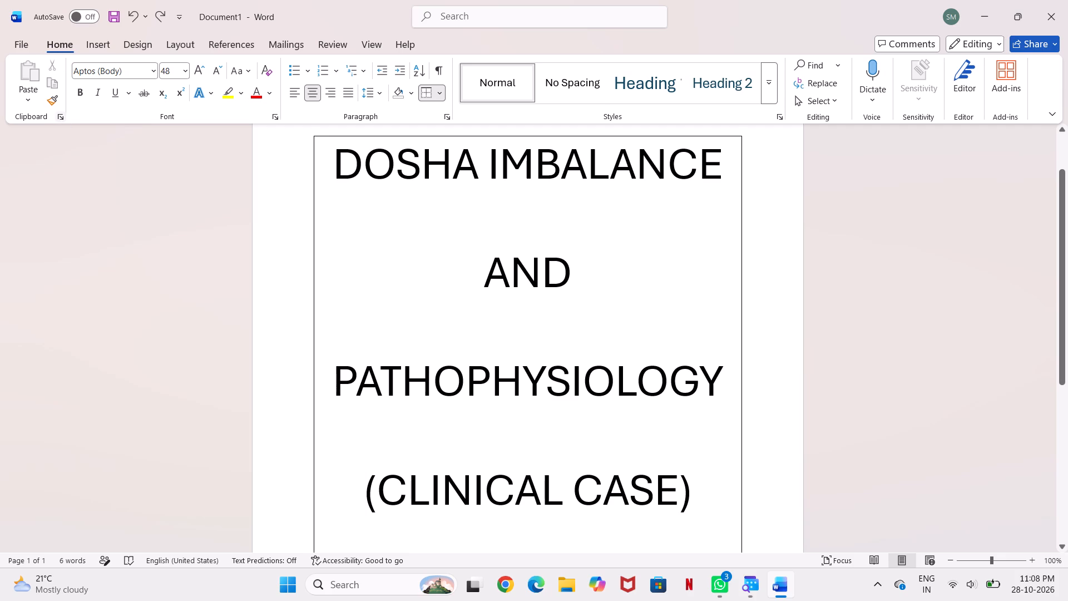
Insert a blank page at the insertion point just before the (CLINICAL CASE) line of the framed title.
{"action": "scroll", "coordinate": [492, 287], "scroll_direction": "down", "scroll_amount": 3}
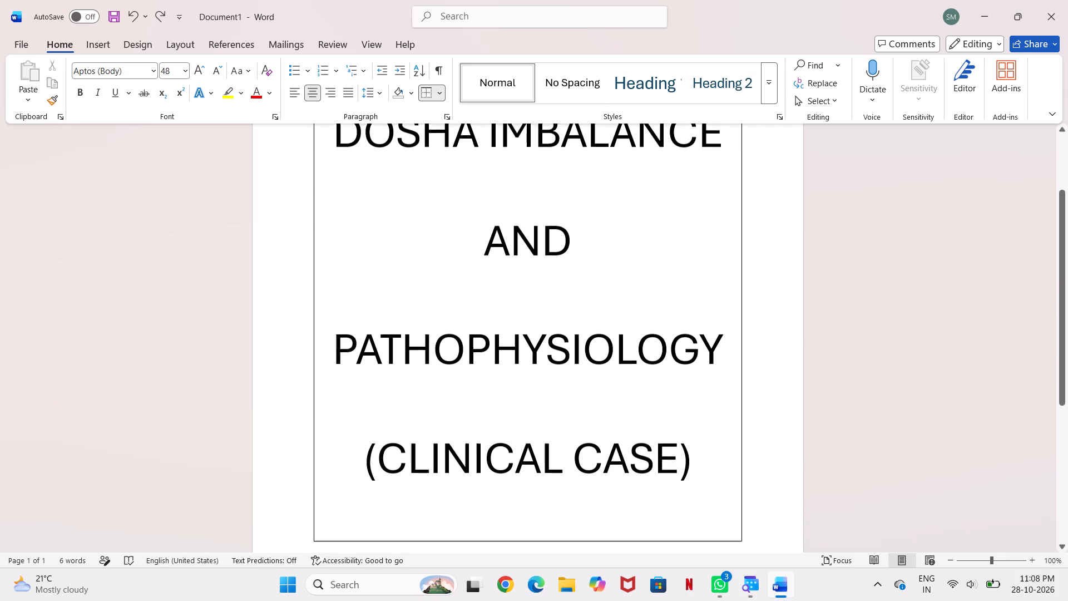
{"action": "scroll", "coordinate": [492, 285], "scroll_direction": "down", "scroll_amount": 9}
{"action": "scroll", "coordinate": [457, 259], "scroll_direction": "up", "scroll_amount": 5}
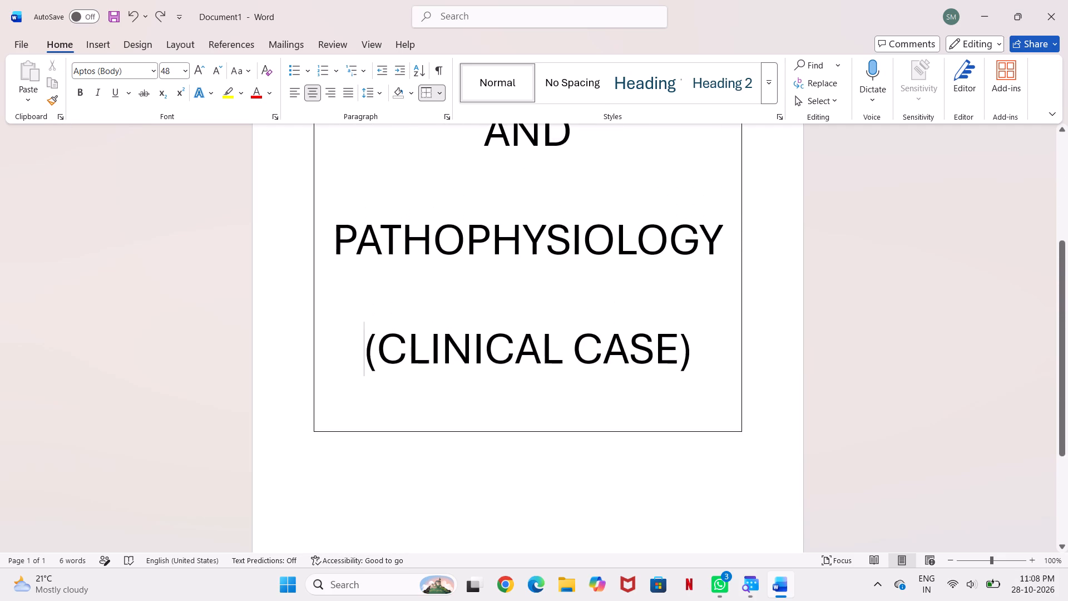
{"action": "scroll", "coordinate": [456, 258], "scroll_direction": "up", "scroll_amount": 2}
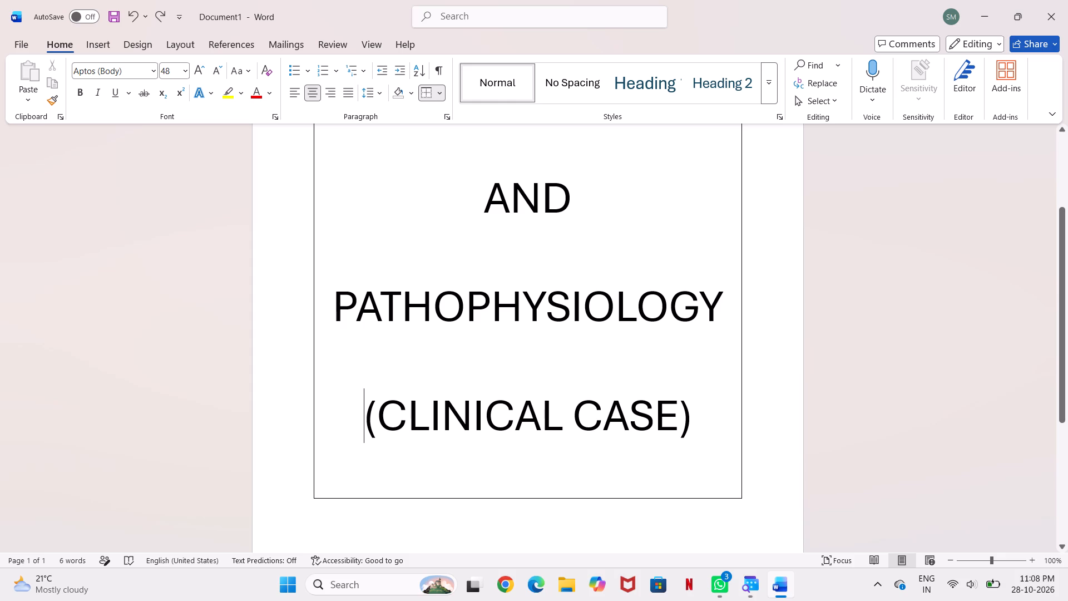
{"action": "key", "text": "Down"}
{"action": "key", "text": "Down"}
{"action": "key", "text": "Down"}
{"action": "key", "text": "Down"}
{"action": "key", "text": "Down"}
{"action": "key", "text": "Down"}
{"action": "key", "text": "Down"}
{"action": "key", "text": "Down"}
{"action": "key", "text": "Down"}
{"action": "key", "text": "Down"}
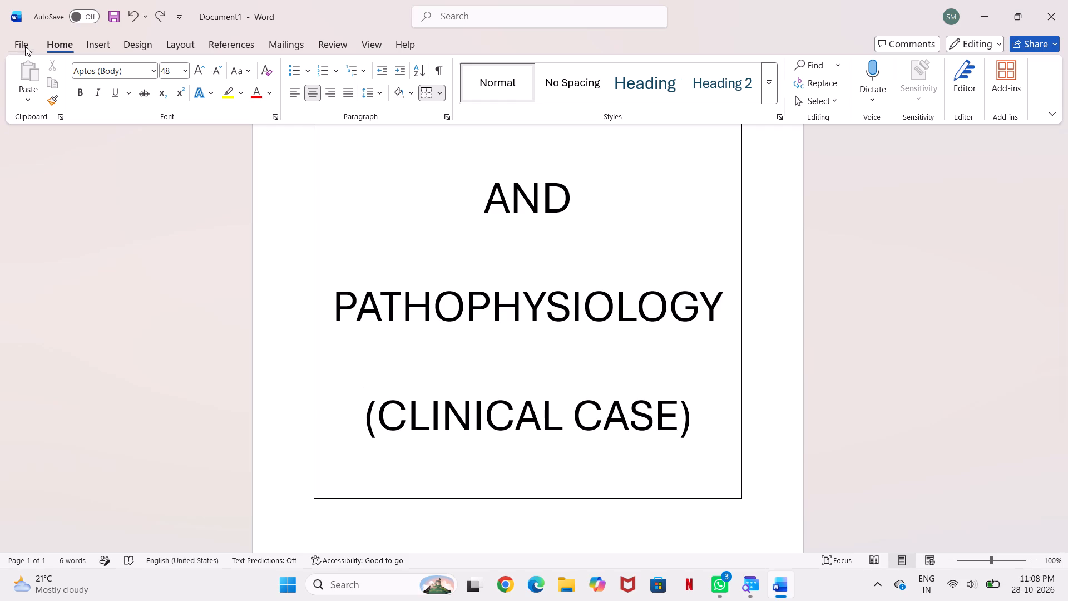
{"action": "left_click", "coordinate": [102, 45]}
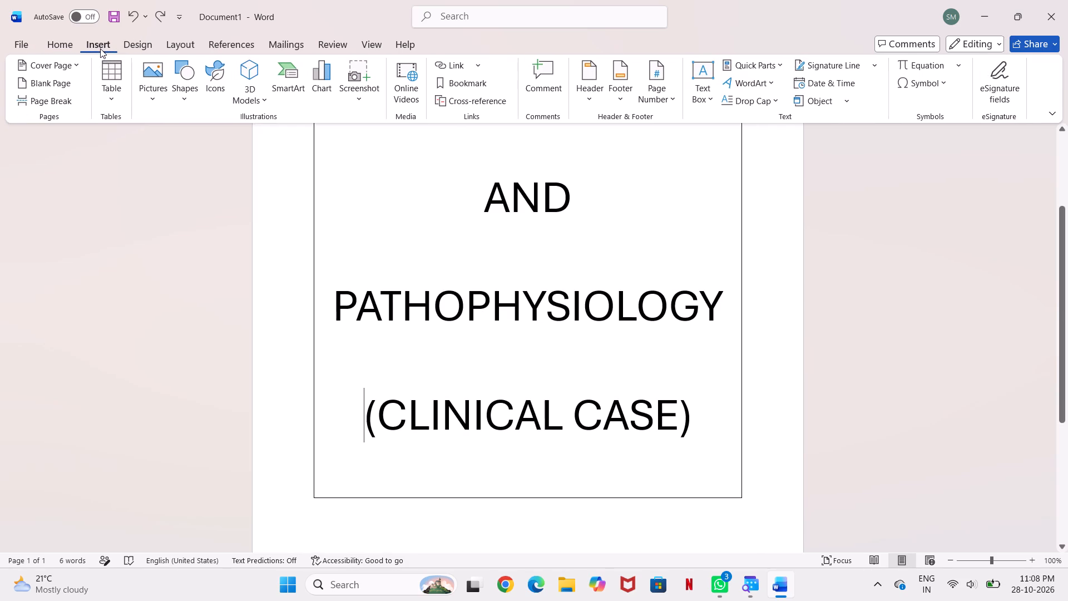
{"action": "left_click", "coordinate": [75, 83]}
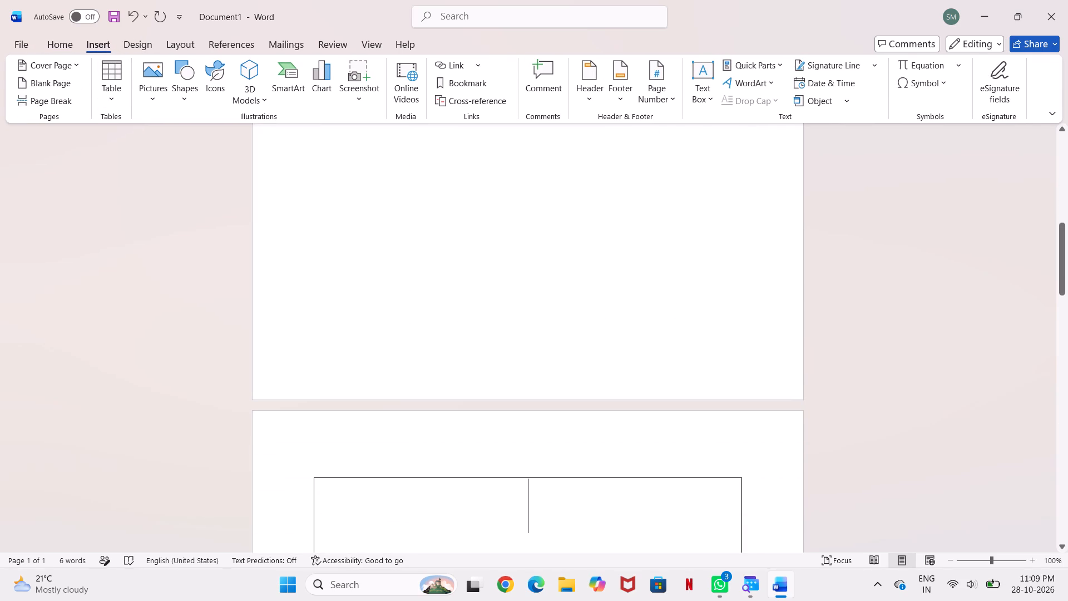
Examine how the framed title and the empty frame are spread across the pages around the inserted blank page.
{"action": "scroll", "coordinate": [196, 97], "scroll_direction": "down", "scroll_amount": 1}
{"action": "scroll", "coordinate": [463, 264], "scroll_direction": "down", "scroll_amount": 5}
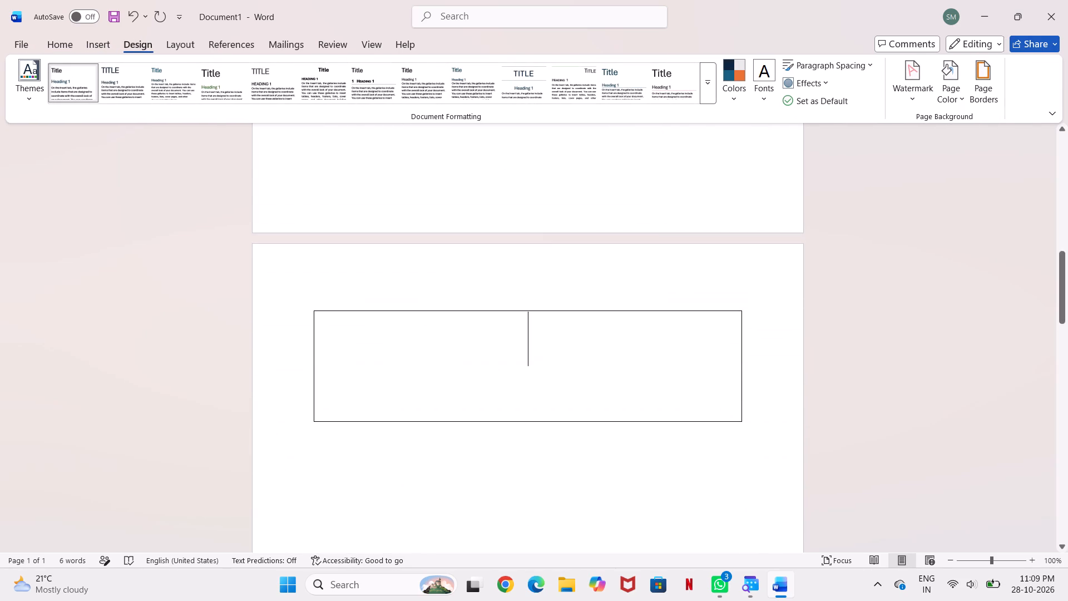
{"action": "scroll", "coordinate": [454, 254], "scroll_direction": "down", "scroll_amount": 3}
{"action": "scroll", "coordinate": [454, 252], "scroll_direction": "up", "scroll_amount": 18}
{"action": "scroll", "coordinate": [446, 228], "scroll_direction": "up", "scroll_amount": 6}
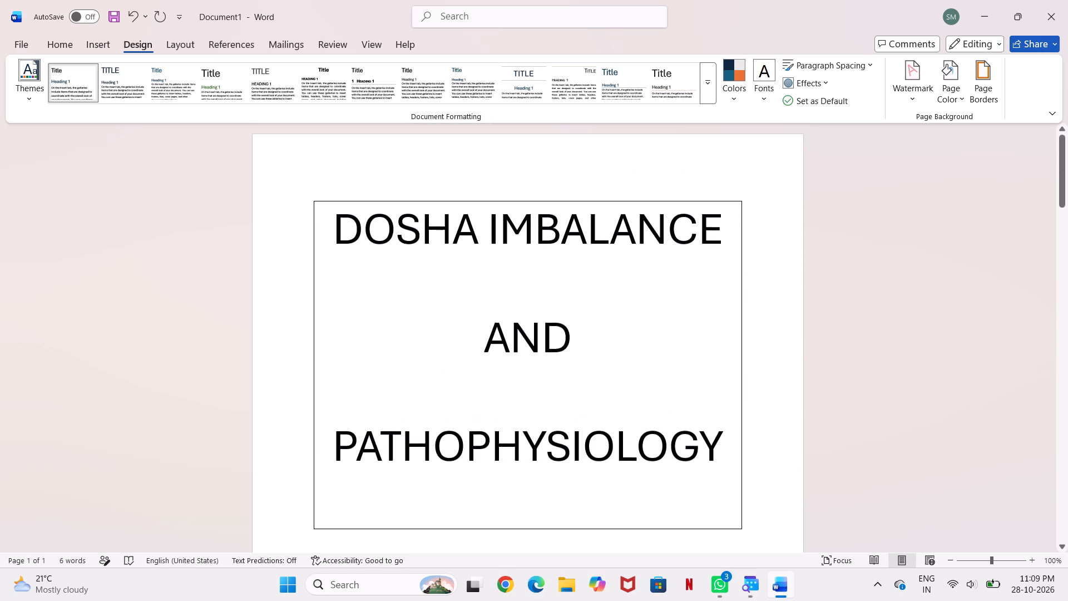
{"action": "scroll", "coordinate": [445, 224], "scroll_direction": "up", "scroll_amount": 5}
{"action": "scroll", "coordinate": [445, 224], "scroll_direction": "down", "scroll_amount": 11}
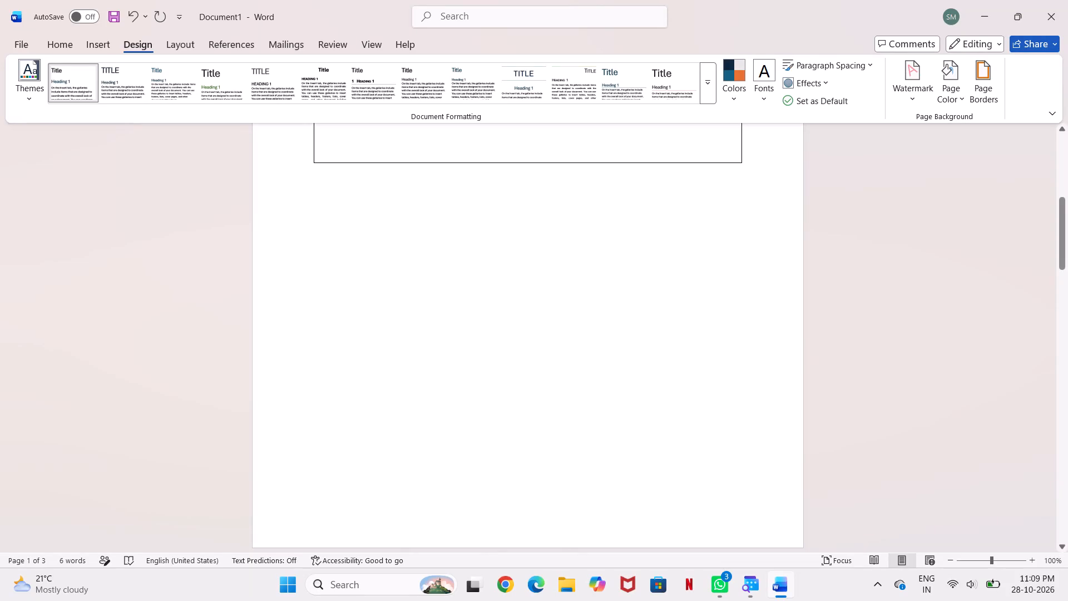
{"action": "scroll", "coordinate": [119, 309], "scroll_direction": "up", "scroll_amount": 5}
{"action": "scroll", "coordinate": [155, 417], "scroll_direction": "up", "scroll_amount": 5}
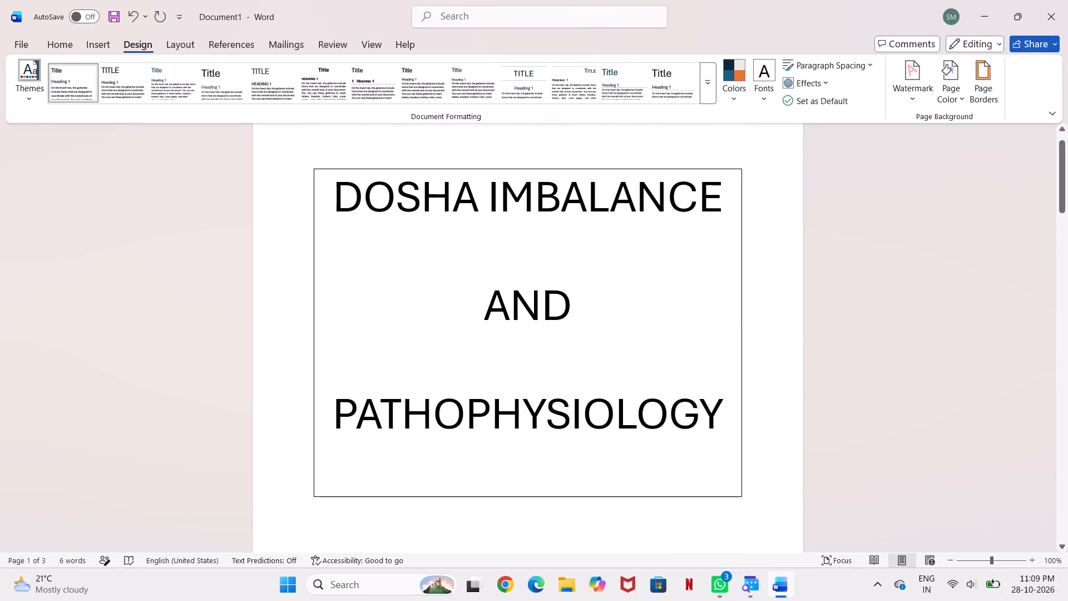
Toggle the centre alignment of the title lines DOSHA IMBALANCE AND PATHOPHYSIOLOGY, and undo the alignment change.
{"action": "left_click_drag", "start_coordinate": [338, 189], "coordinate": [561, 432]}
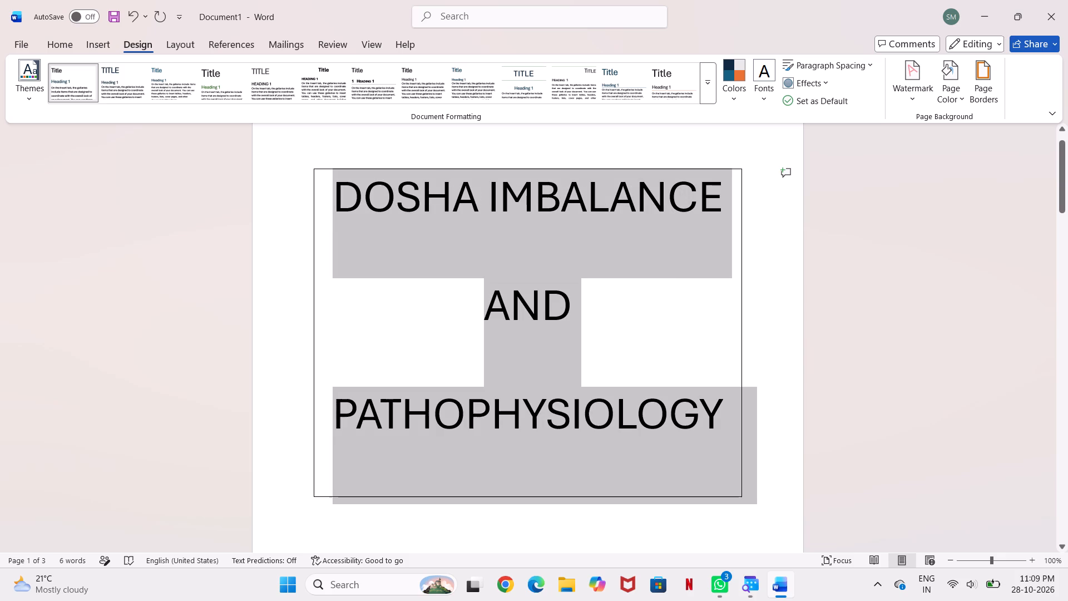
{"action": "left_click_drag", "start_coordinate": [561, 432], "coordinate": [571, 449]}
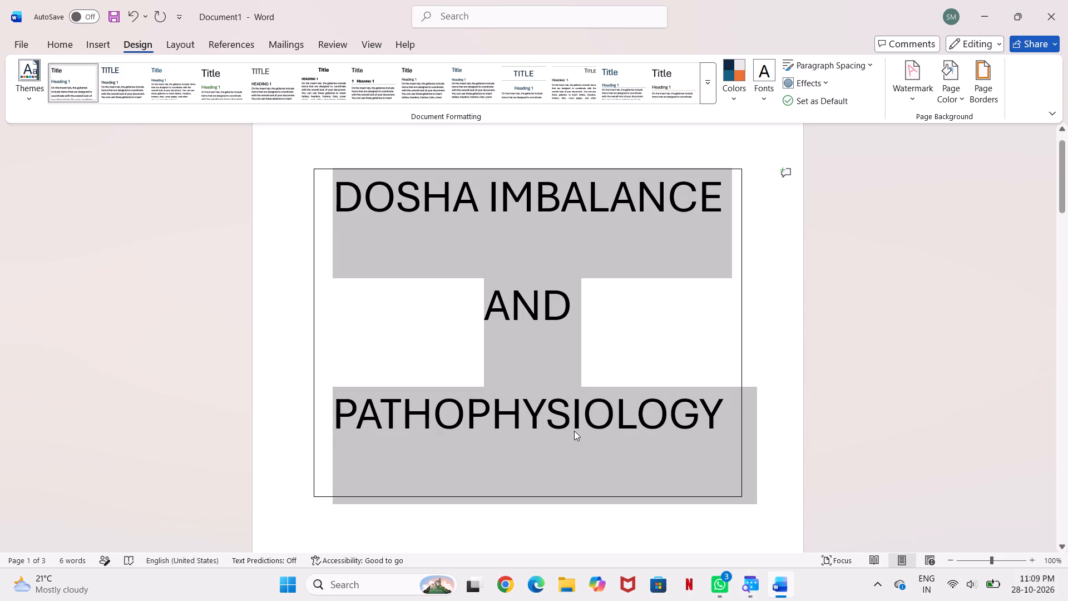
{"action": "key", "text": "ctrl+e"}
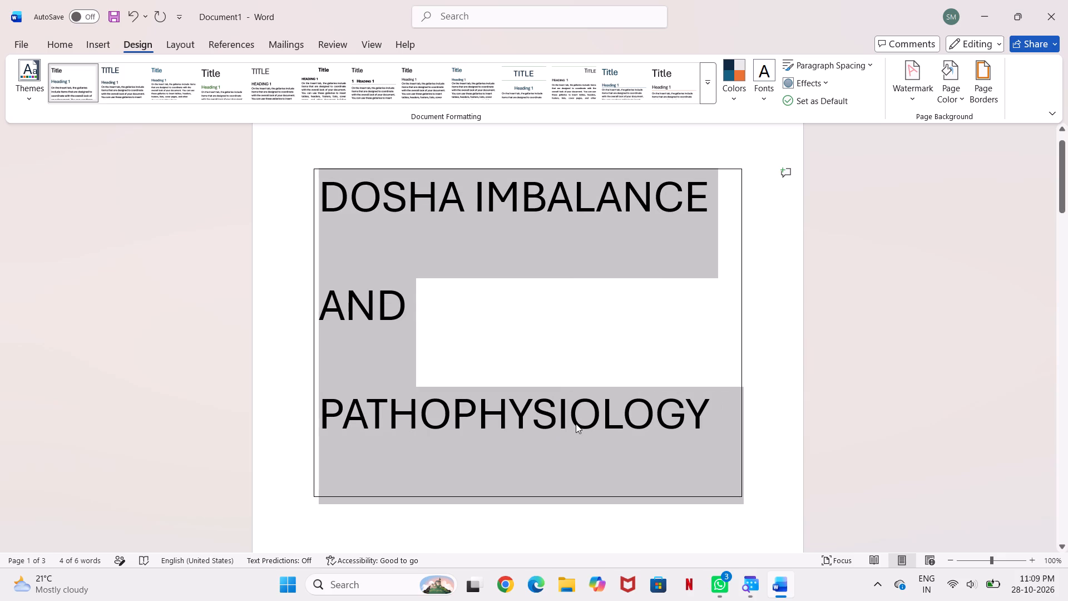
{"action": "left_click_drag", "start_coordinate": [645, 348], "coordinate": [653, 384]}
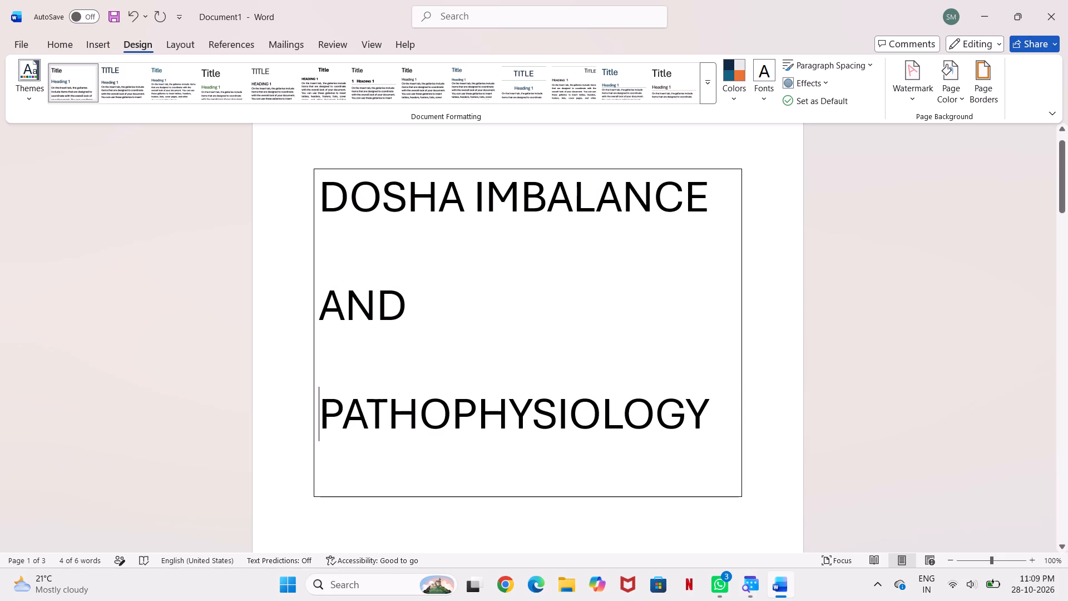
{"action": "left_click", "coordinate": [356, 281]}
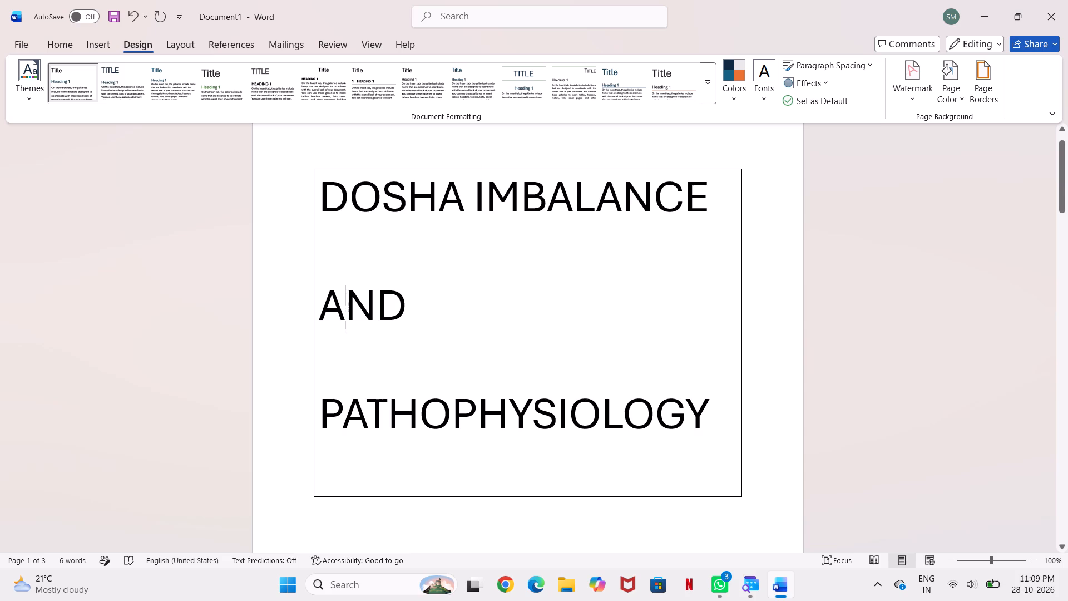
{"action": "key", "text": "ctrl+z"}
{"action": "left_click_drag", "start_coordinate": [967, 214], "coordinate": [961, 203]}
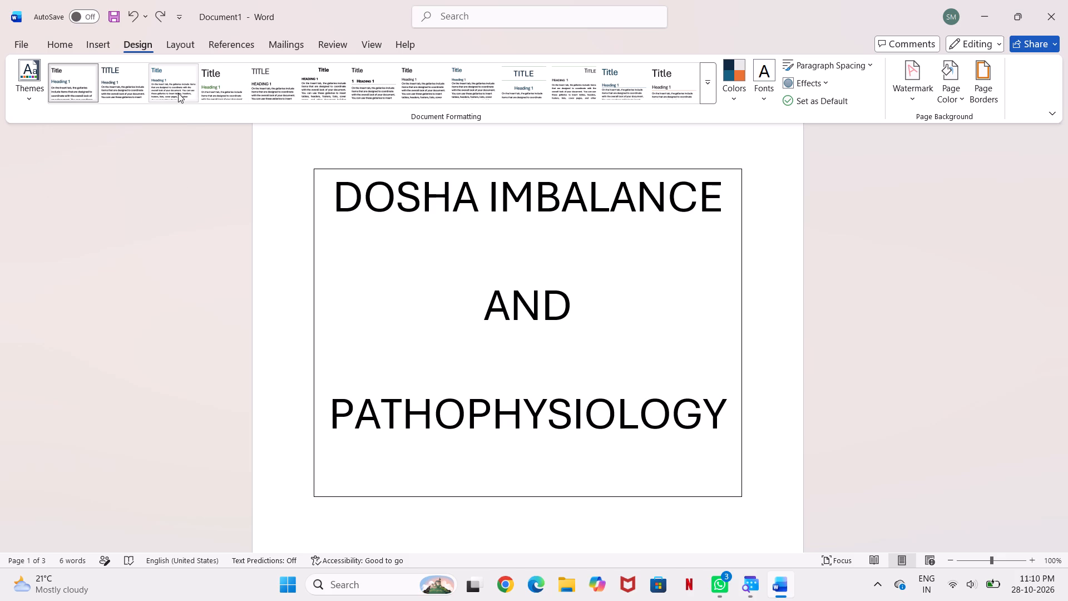
Apply the built-in document style set whose sample shows a black all-capitals TITLE above a small Heading 1.
{"action": "left_click", "coordinate": [116, 77]}
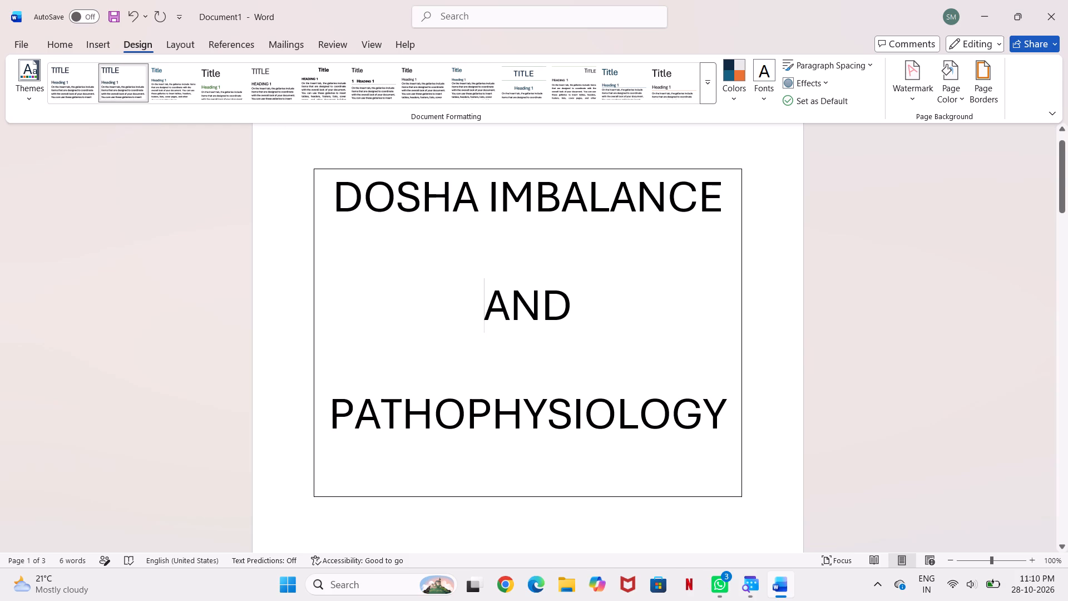
Place the insertion point on the first line inside the empty frame on page 2.
{"action": "scroll", "coordinate": [503, 372], "scroll_direction": "down", "scroll_amount": 20}
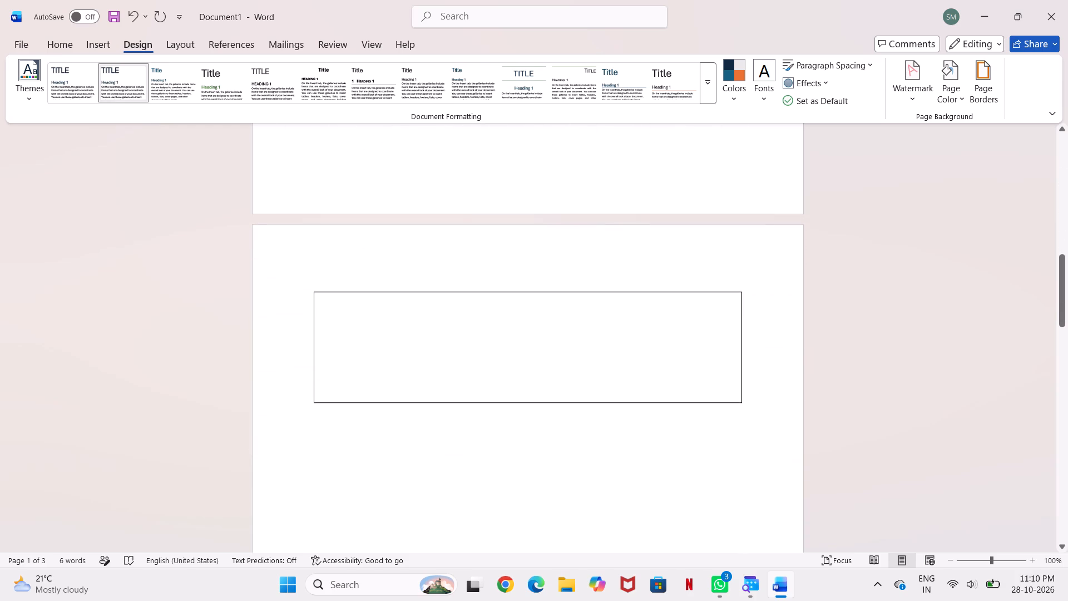
{"action": "left_click", "coordinate": [350, 307]}
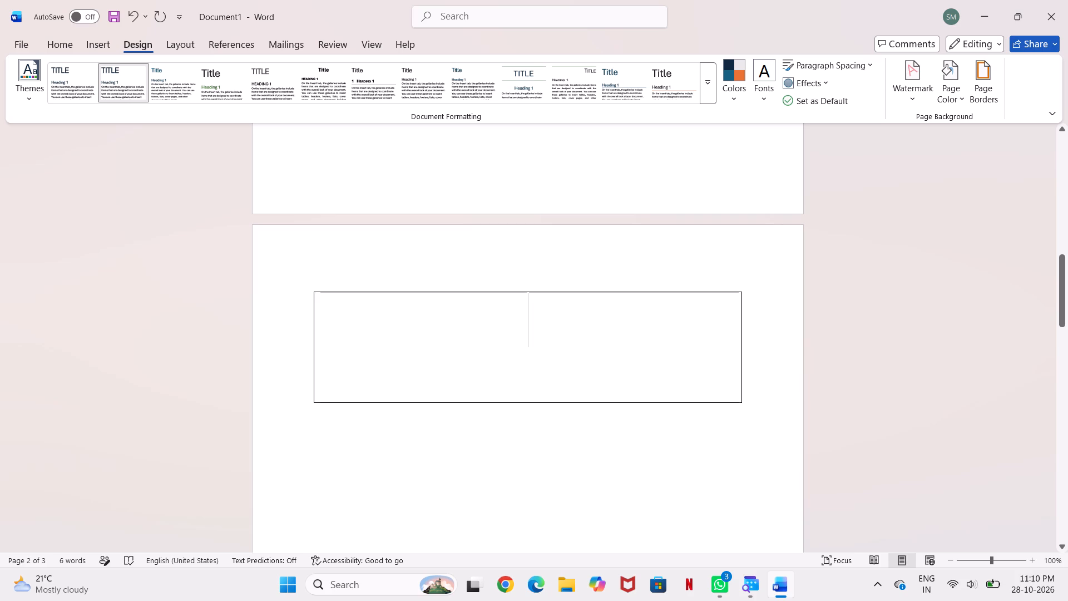
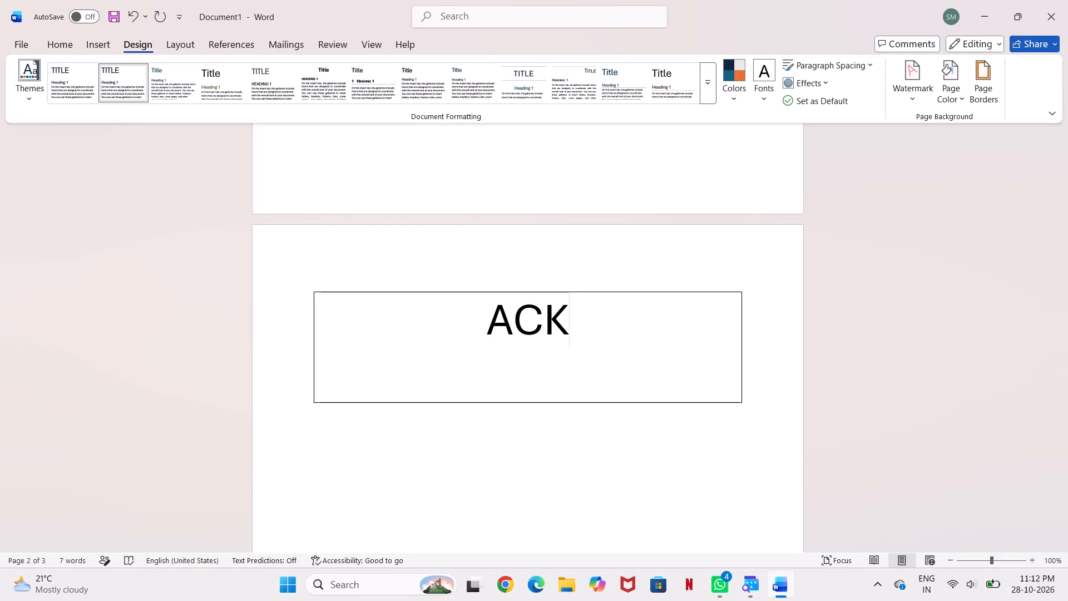
Complete the heading that begins with ACK in the frame on page 2 so it reads ACKNOWLEDGEMENTS.
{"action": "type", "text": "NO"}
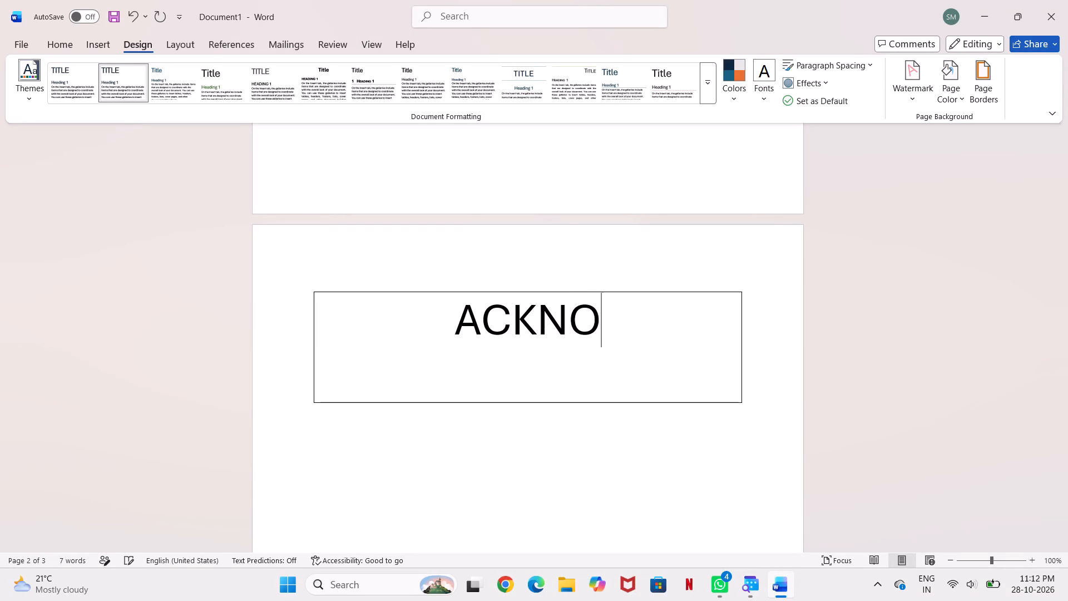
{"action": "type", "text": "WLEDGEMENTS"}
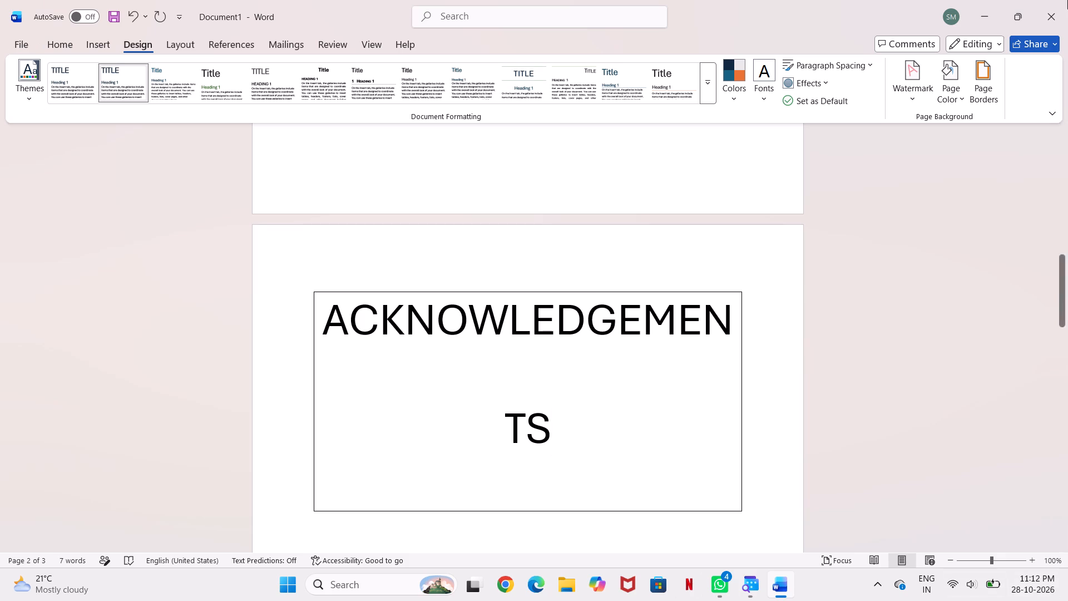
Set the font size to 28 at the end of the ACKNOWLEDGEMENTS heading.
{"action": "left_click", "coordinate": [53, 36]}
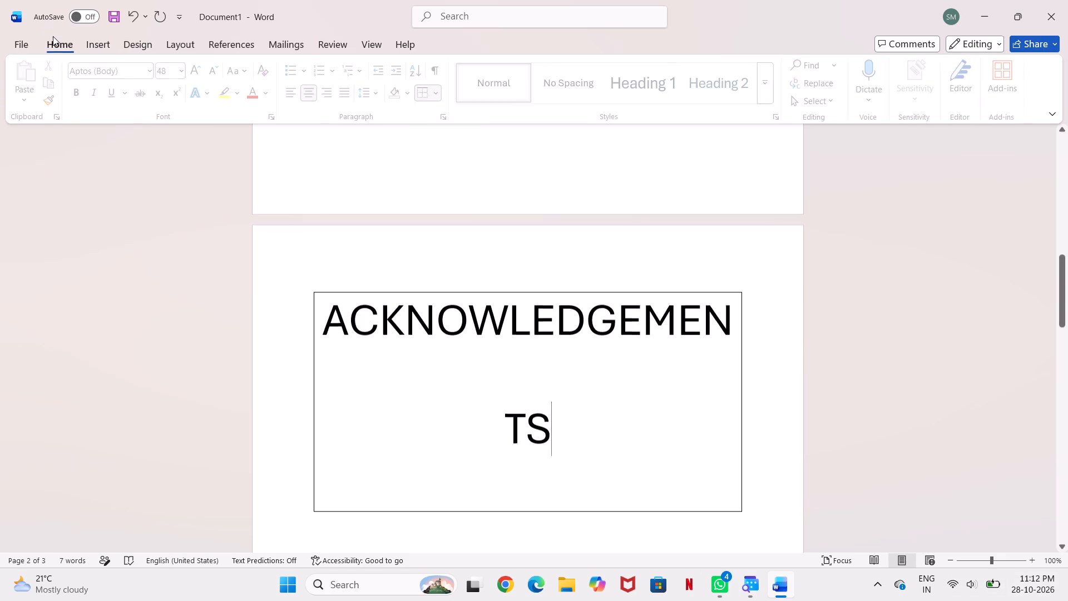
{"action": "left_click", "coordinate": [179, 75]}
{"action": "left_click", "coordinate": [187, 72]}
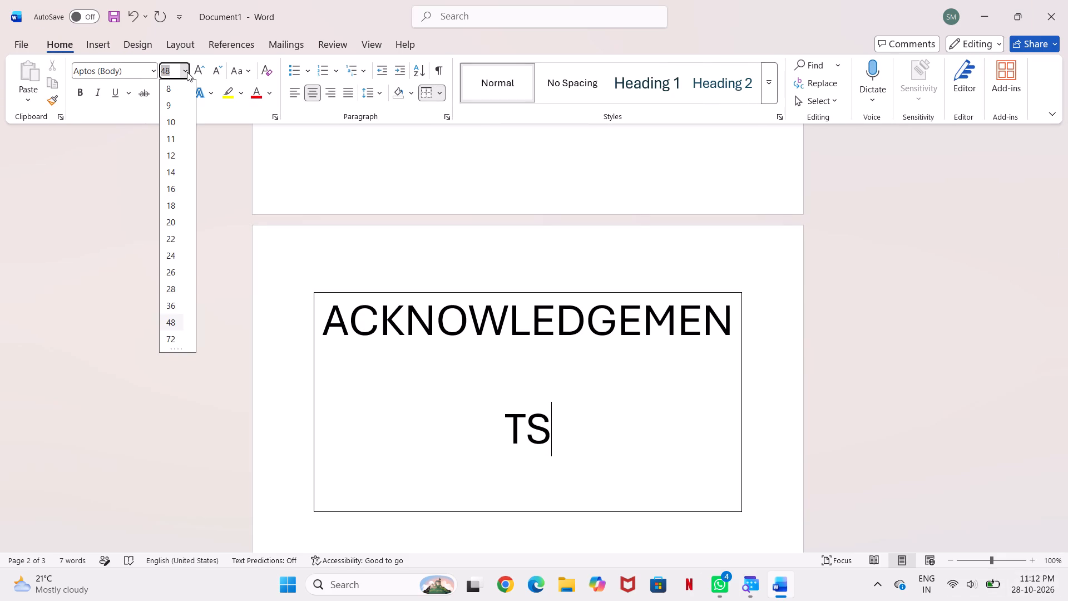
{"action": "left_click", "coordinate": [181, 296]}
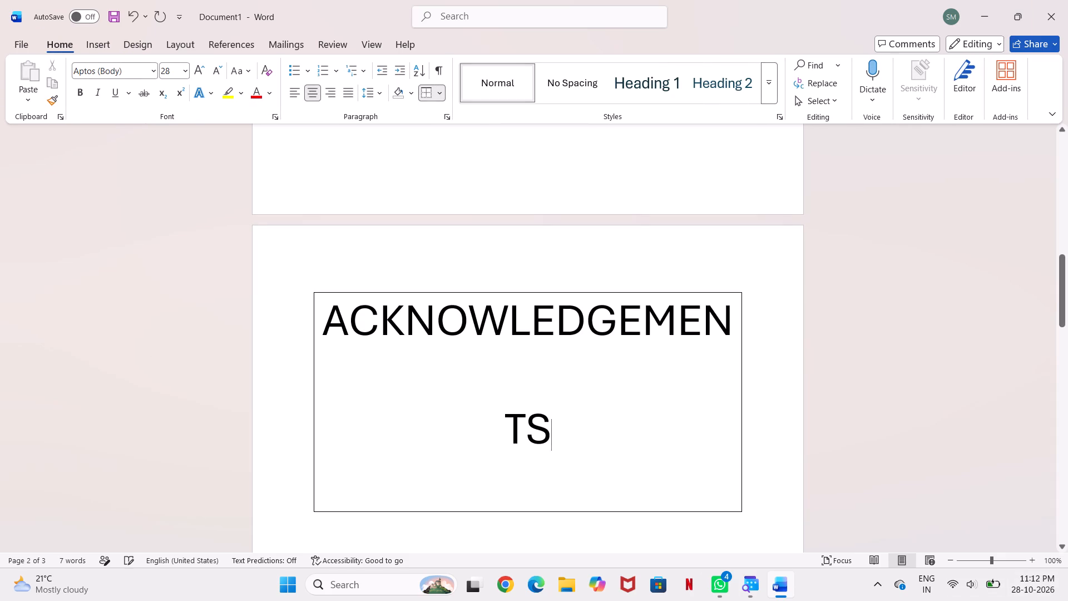
Set the font size of the whole ACKNOWLEDGEMENTS heading to 30.
{"action": "left_click_drag", "start_coordinate": [323, 312], "coordinate": [542, 437]}
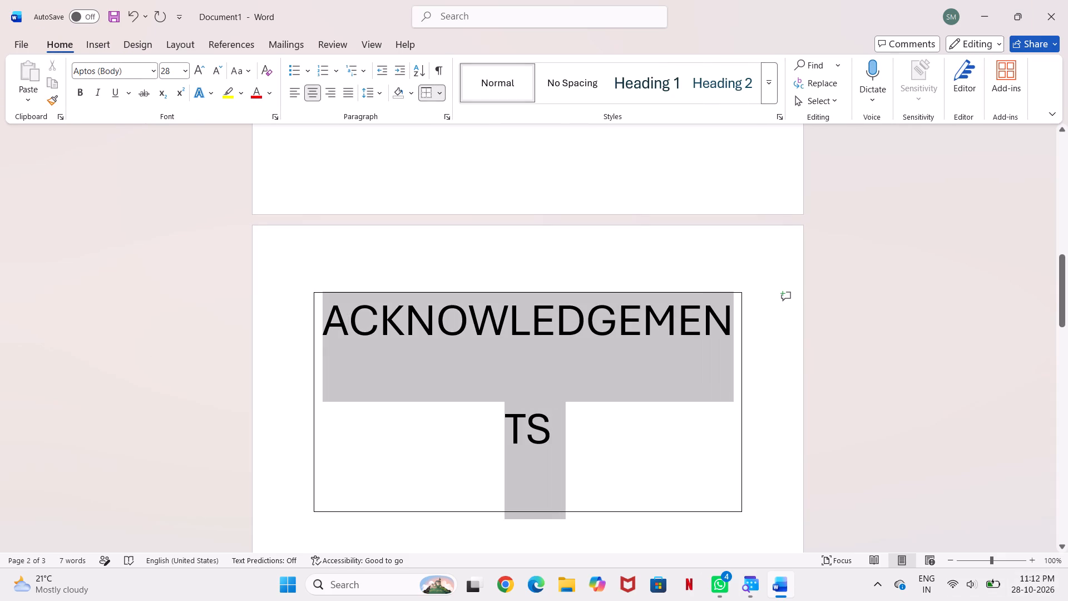
{"action": "left_click_drag", "start_coordinate": [542, 437], "coordinate": [529, 430]}
{"action": "right_click", "coordinate": [589, 392]}
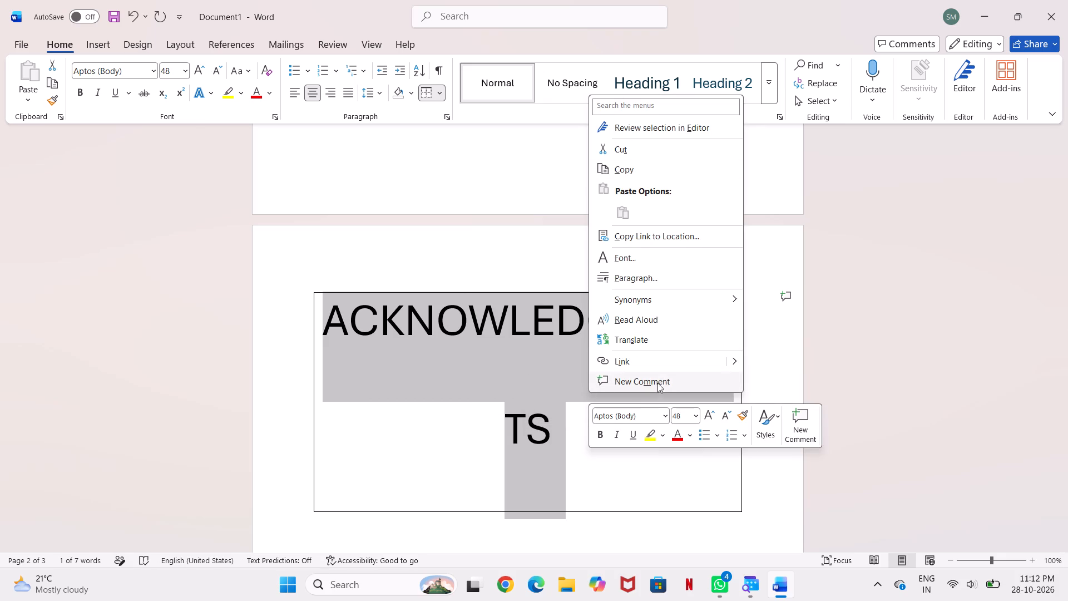
{"action": "left_click", "coordinate": [690, 416]}
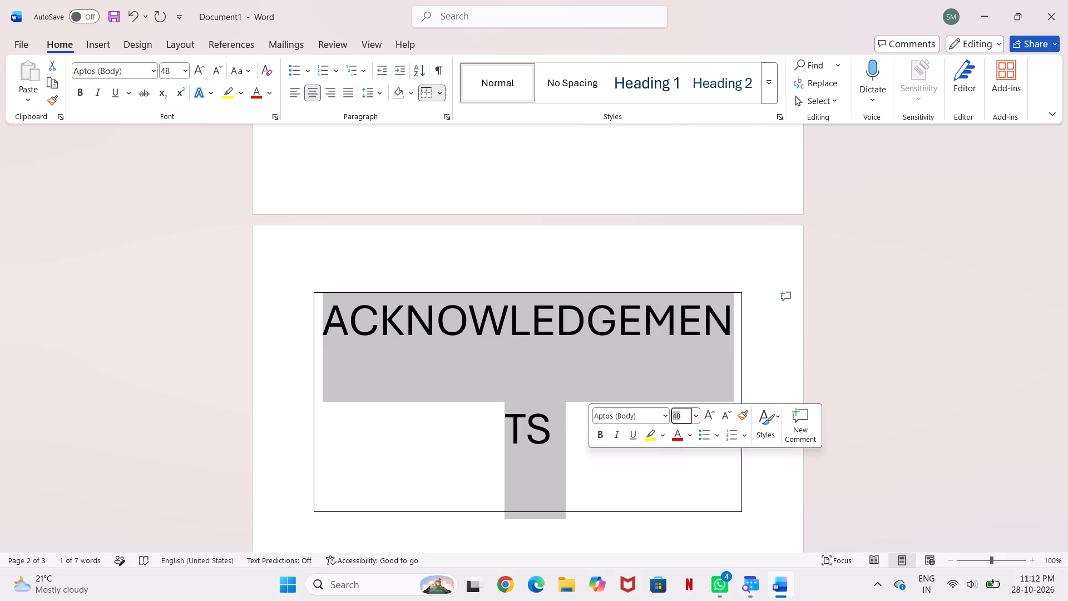
{"action": "type", "text": "30"}
{"action": "key", "text": "Return"}
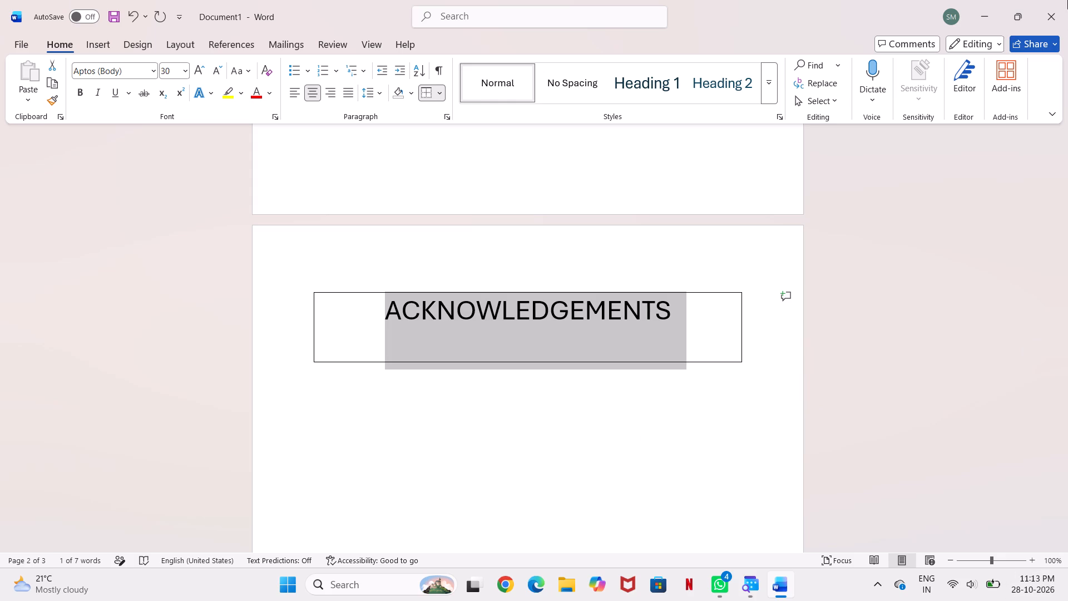
Left-align the ACKNOWLEDGEMENTS heading.
{"action": "left_click", "coordinate": [289, 92]}
{"action": "left_click", "coordinate": [0, 500]}
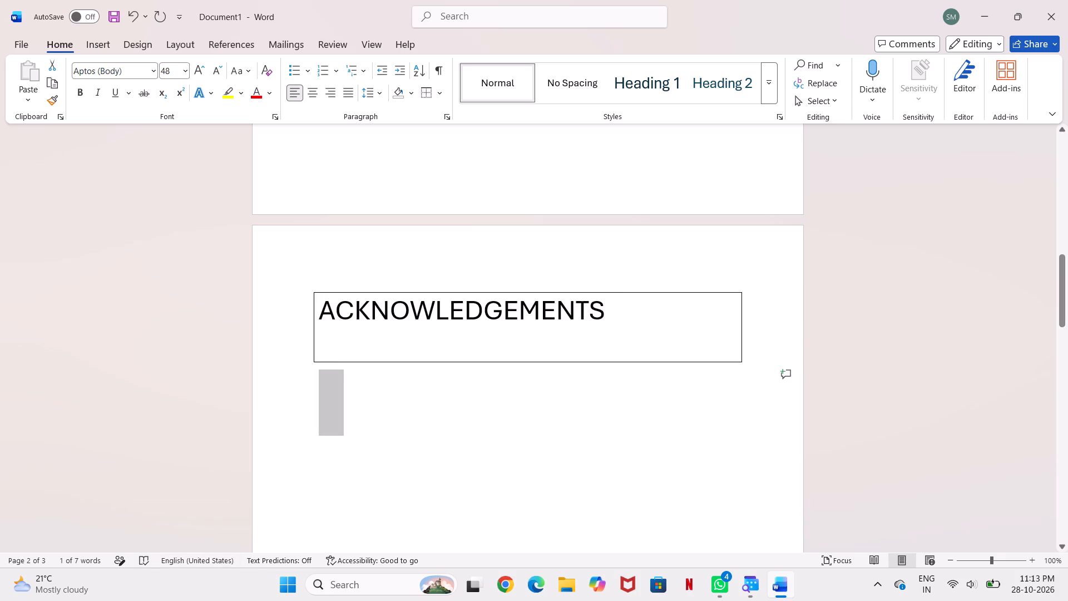
{"action": "left_click", "coordinate": [1, 425]}
{"action": "scroll", "coordinate": [600, 428], "scroll_direction": "down", "scroll_amount": 4}
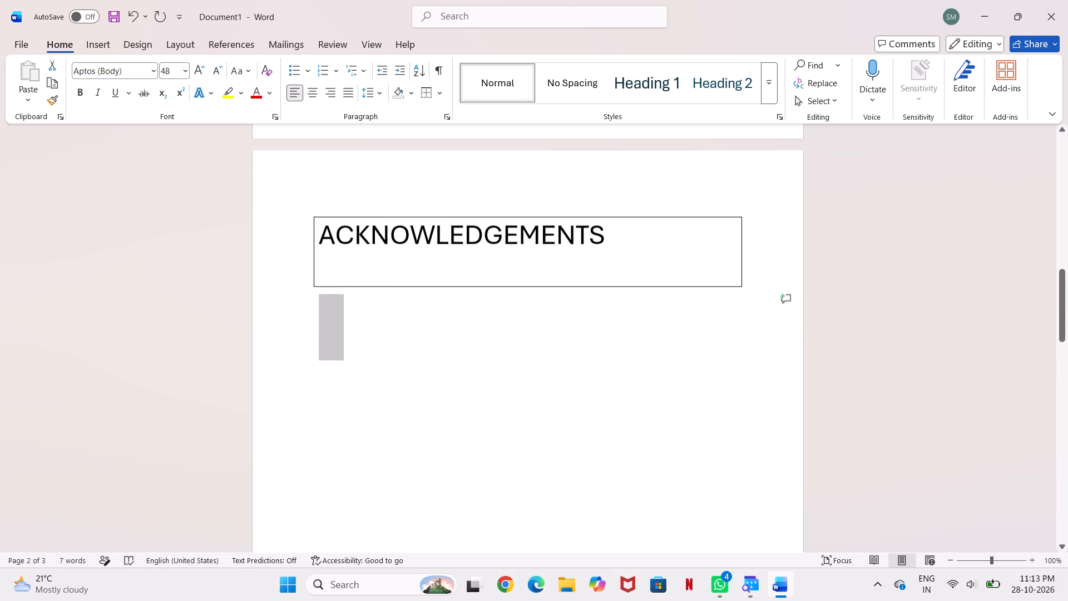
Start a new line below the ACKNOWLEDGEMENTS heading and enter "I'm highly grateful to".
{"action": "left_click", "coordinate": [352, 210]}
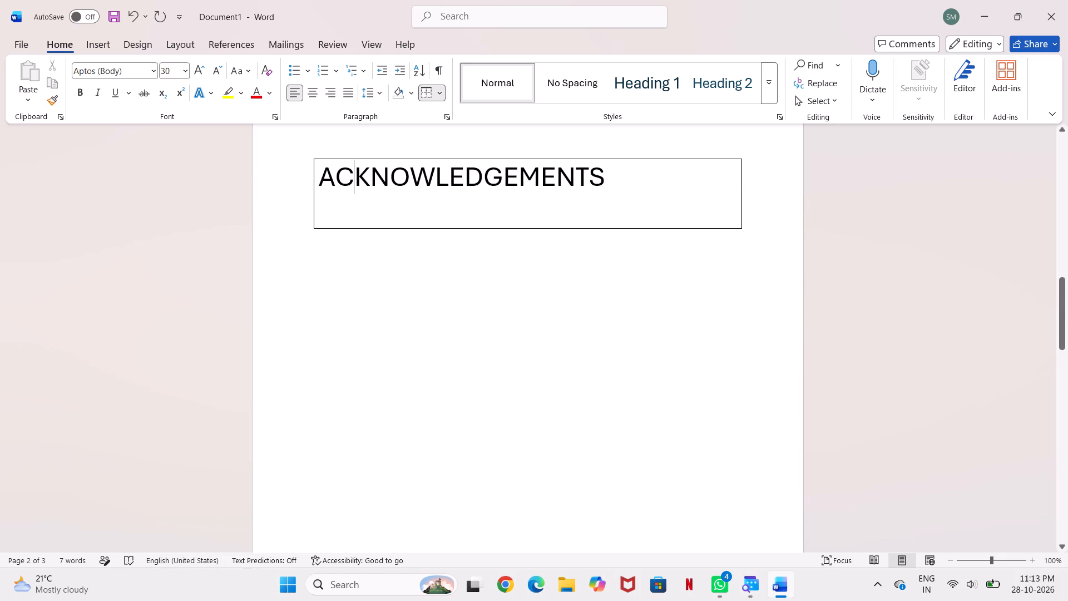
{"action": "left_click", "coordinate": [411, 219]}
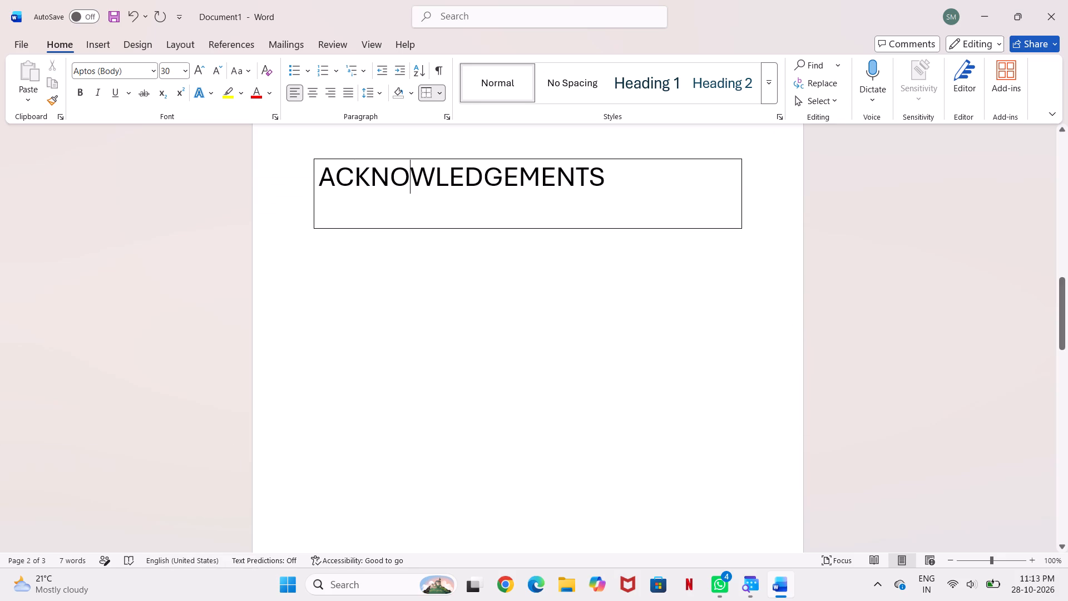
{"action": "left_click", "coordinate": [617, 185]}
{"action": "key", "text": "Return"}
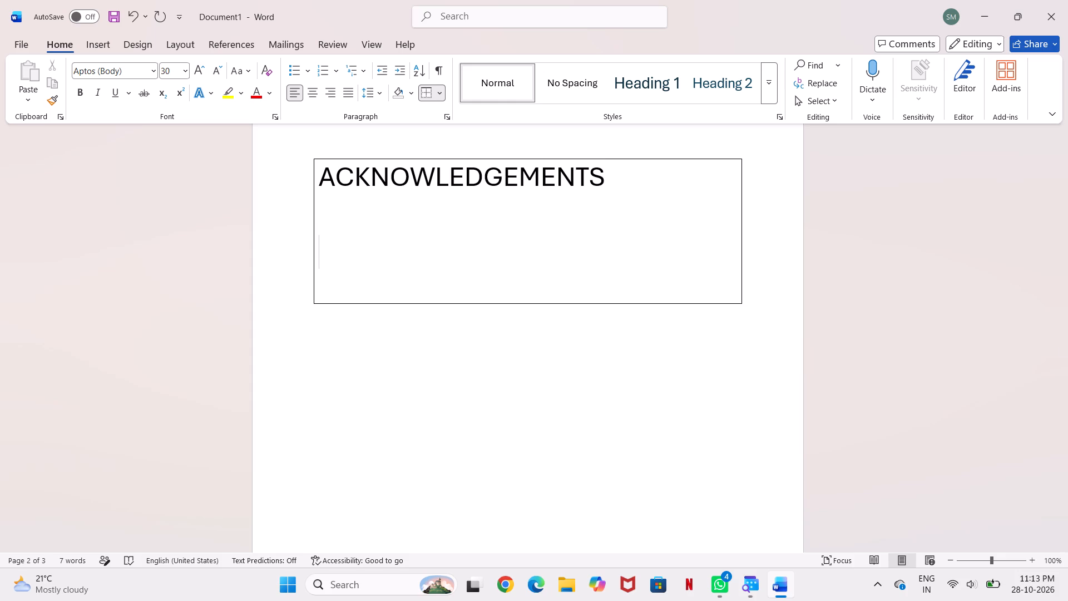
{"action": "key", "text": "shift+i"}
{"action": "key", "text": "period"}
{"action": "key", "text": "BackSpace"}
{"action": "key", "text": "apostrophe"}
{"action": "type", "text": "m"}
{"action": "key", "text": "space"}
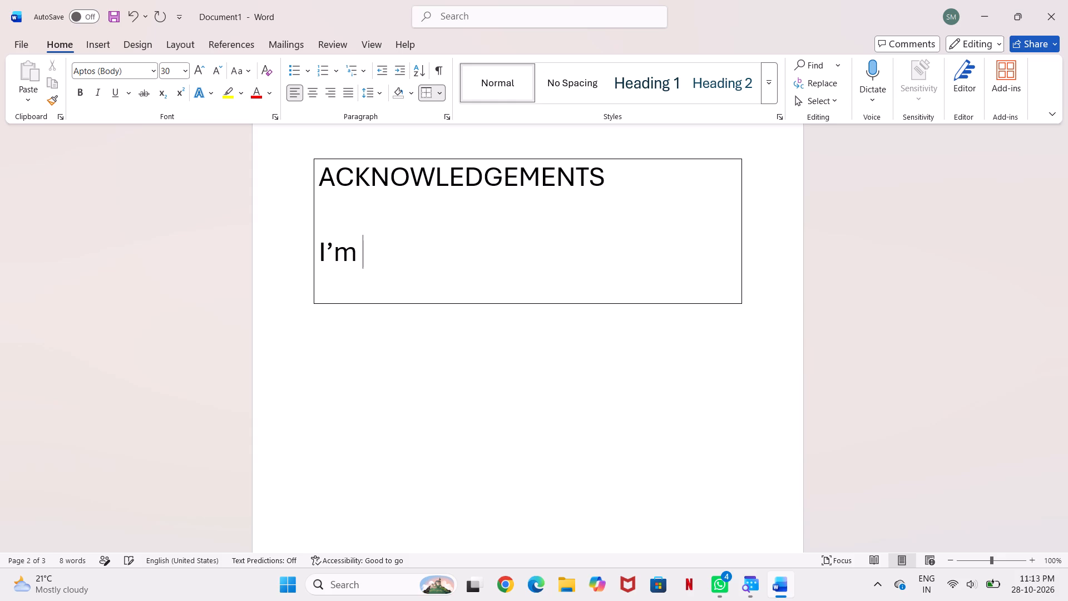
{"action": "type", "text": "highly"}
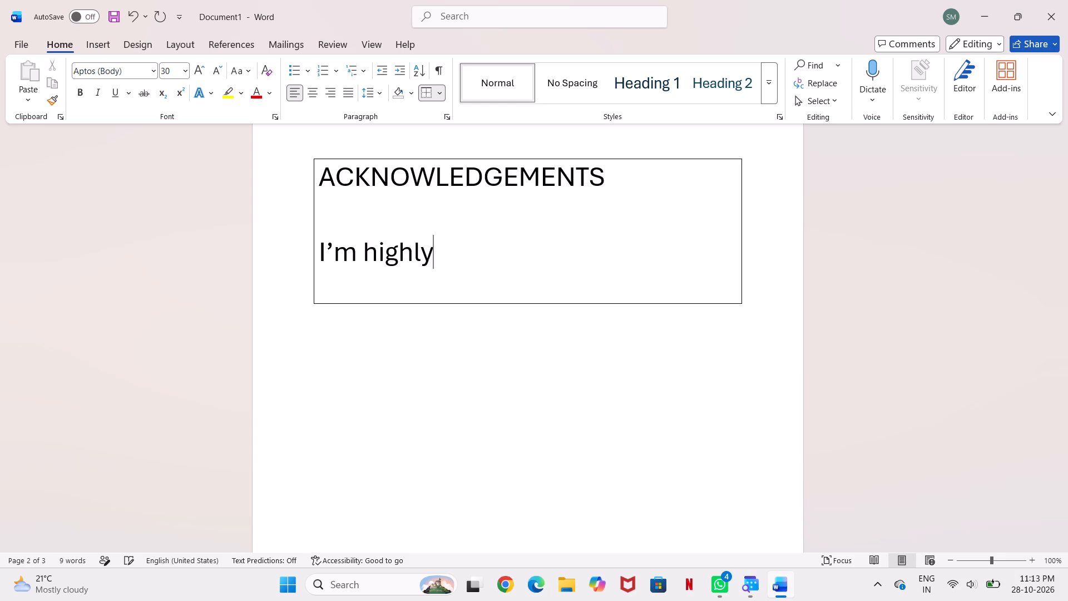
{"action": "key", "text": "space"}
{"action": "type", "text": "grate"}
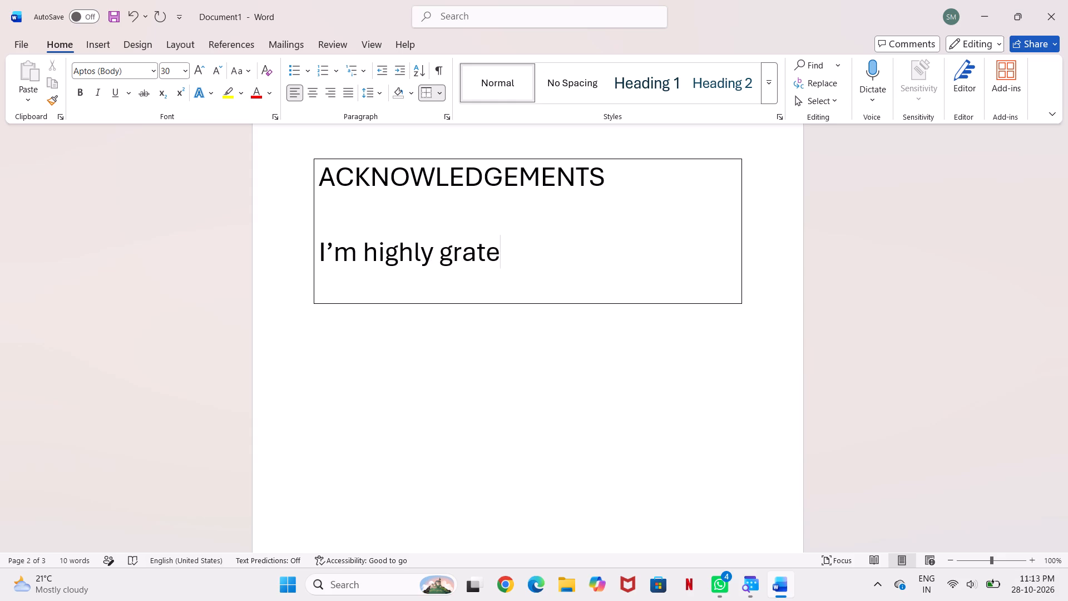
{"action": "type", "text": "ful to"}
{"action": "key", "text": "space"}
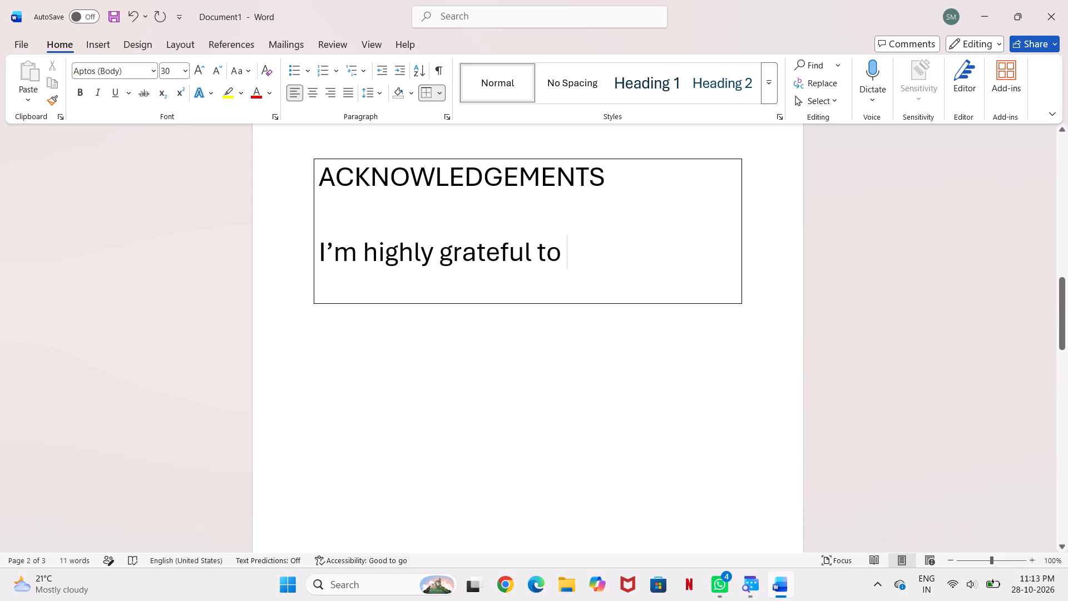
Set the font size of the "I'm highly grateful to" line below the ACKNOWLEDGEMENTS heading to 20.
{"action": "left_click_drag", "start_coordinate": [313, 244], "coordinate": [344, 292]}
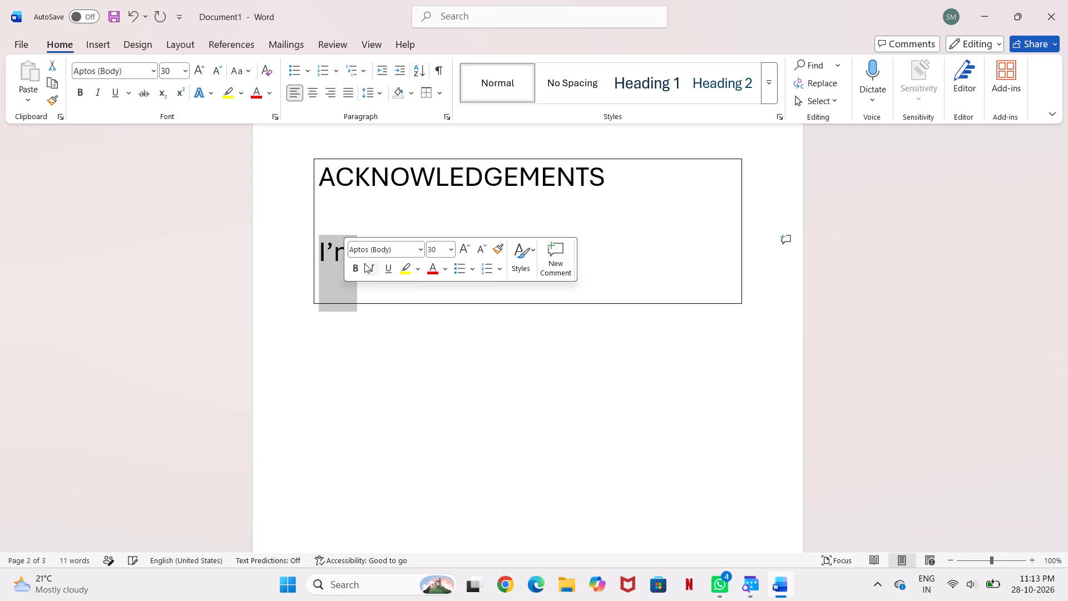
{"action": "left_click", "coordinate": [409, 316]}
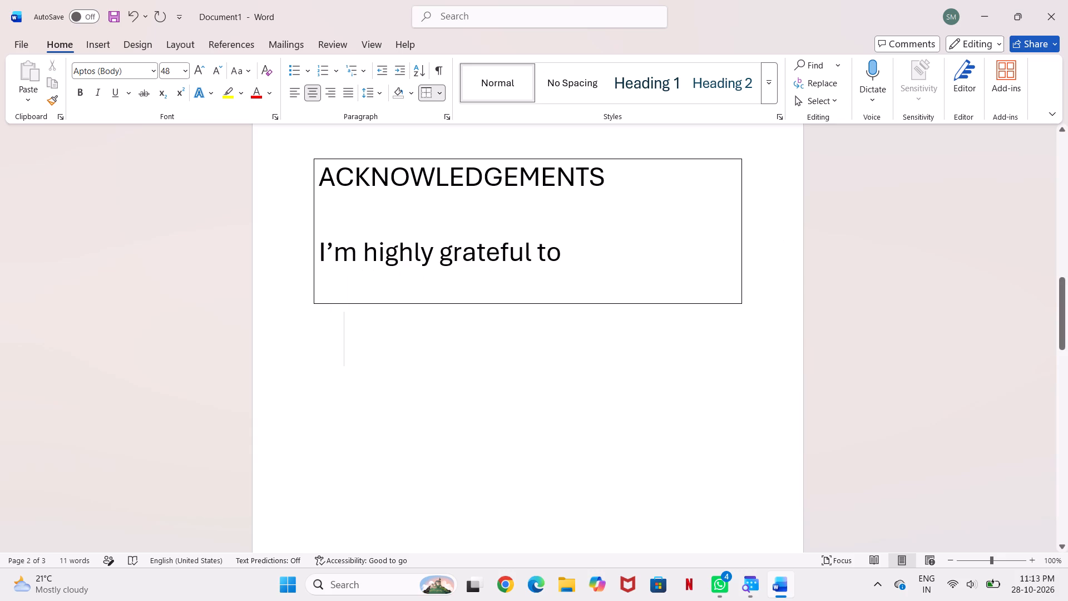
{"action": "left_click_drag", "start_coordinate": [318, 241], "coordinate": [564, 243]}
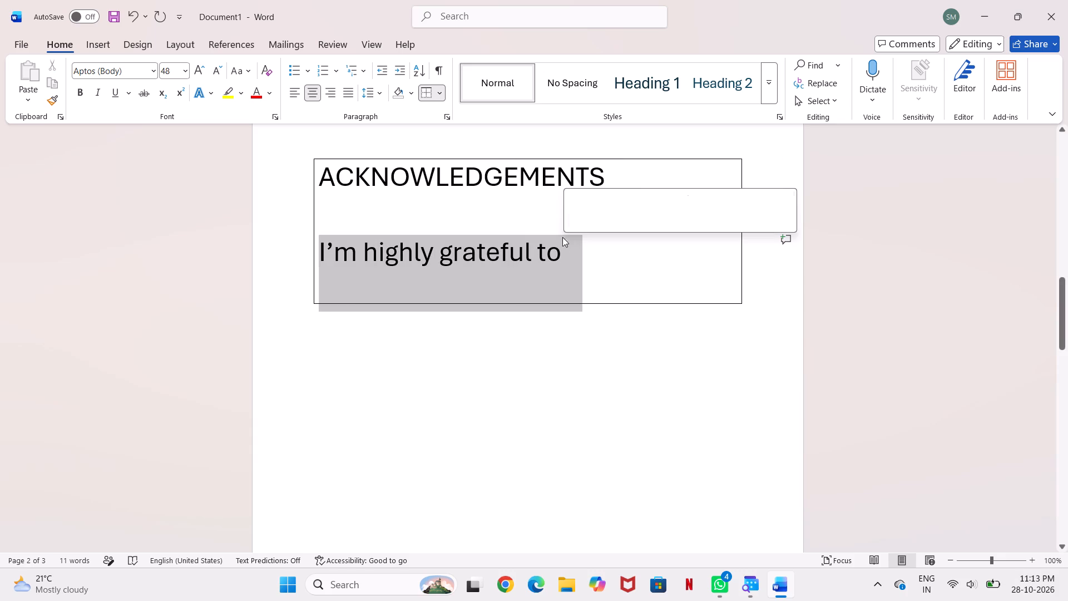
{"action": "left_click", "coordinate": [650, 199]}
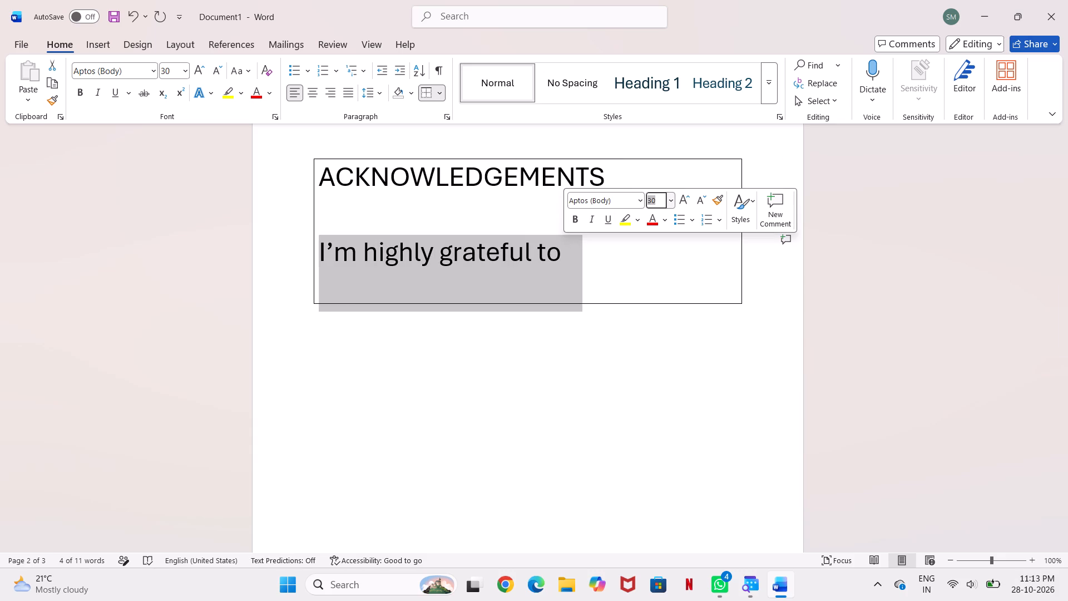
{"action": "key", "text": "BackSpace"}
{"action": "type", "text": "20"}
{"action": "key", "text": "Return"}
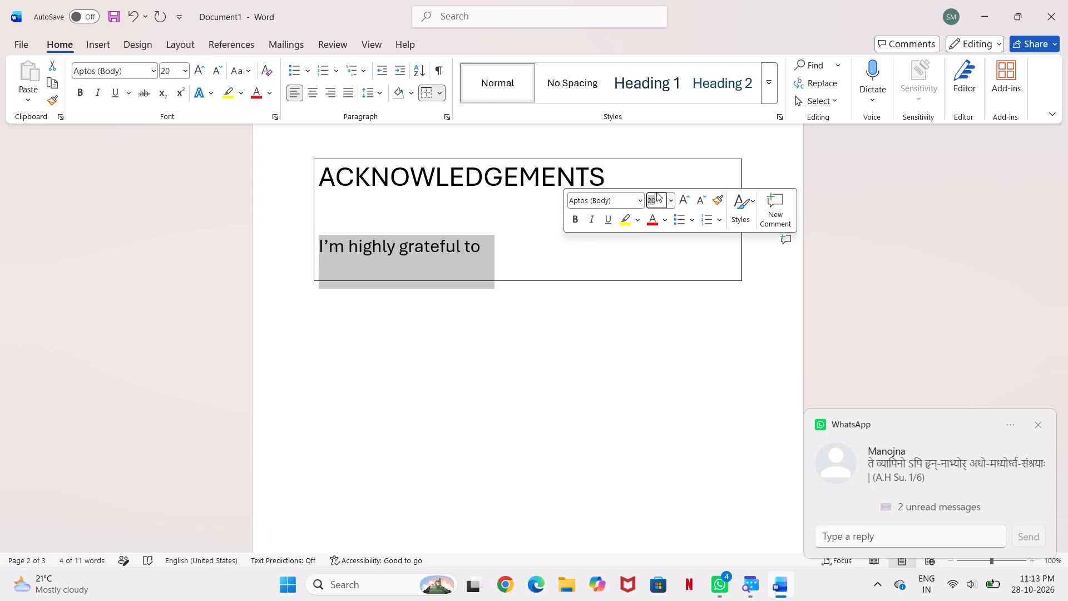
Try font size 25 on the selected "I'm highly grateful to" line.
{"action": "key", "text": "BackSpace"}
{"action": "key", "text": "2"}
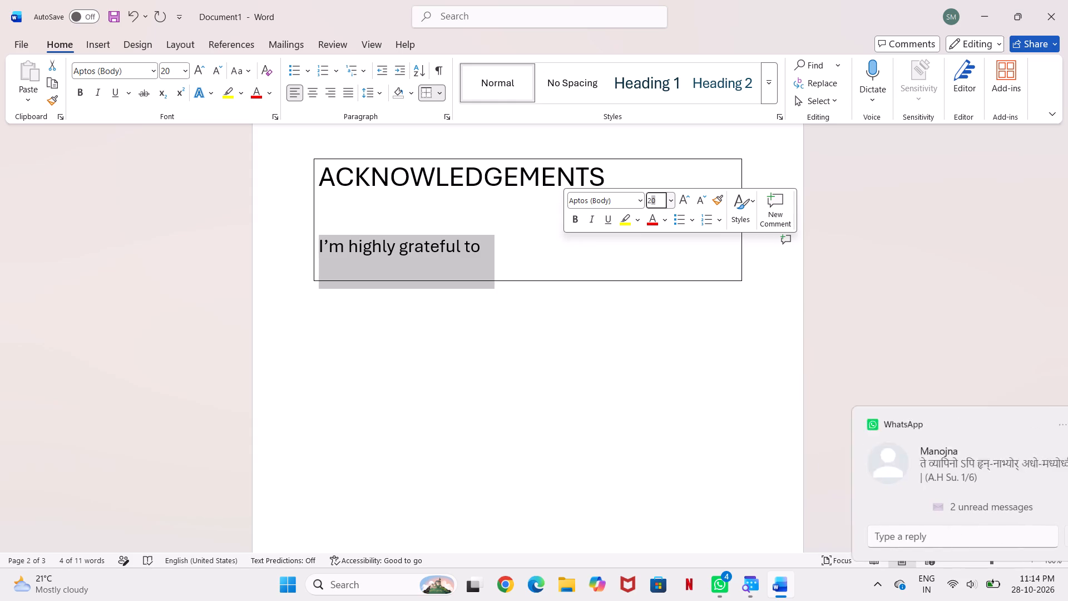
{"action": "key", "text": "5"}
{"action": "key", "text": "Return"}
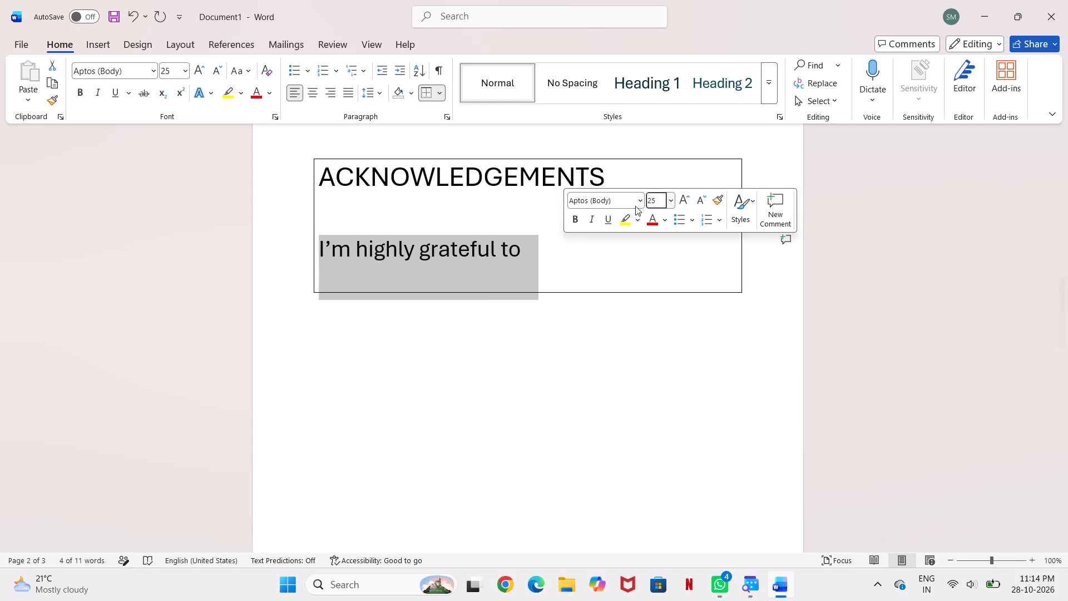
Return the "I'm highly grateful to" line to font size 20 and place the cursor at its end.
{"action": "left_click", "coordinate": [655, 200]}
{"action": "key", "text": "BackSpace"}
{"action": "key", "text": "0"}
{"action": "key", "text": "Return"}
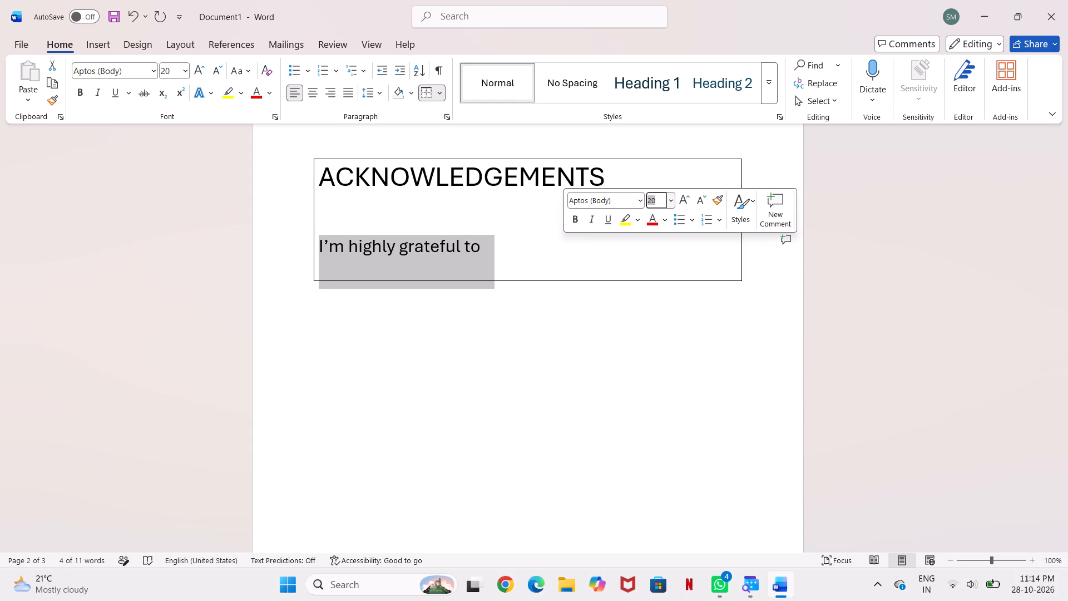
{"action": "left_click", "coordinate": [486, 254]}
{"action": "left_click", "coordinate": [484, 249]}
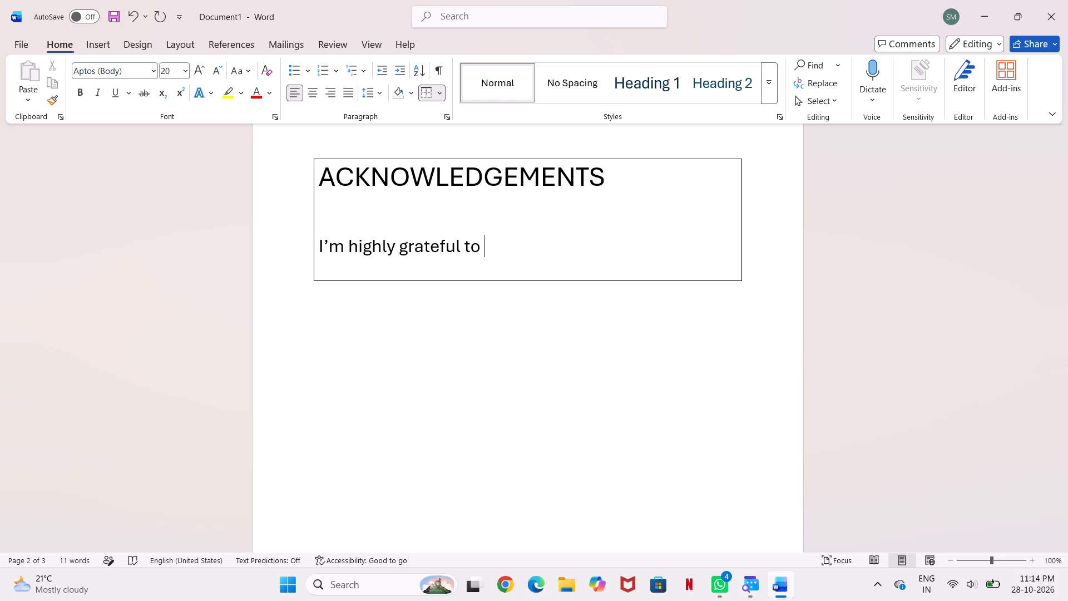
Continue the sentence with "following persons who were instrumental in guiding me to prepare this project work".
{"action": "type", "text": "following persons"}
{"action": "key", "text": "space"}
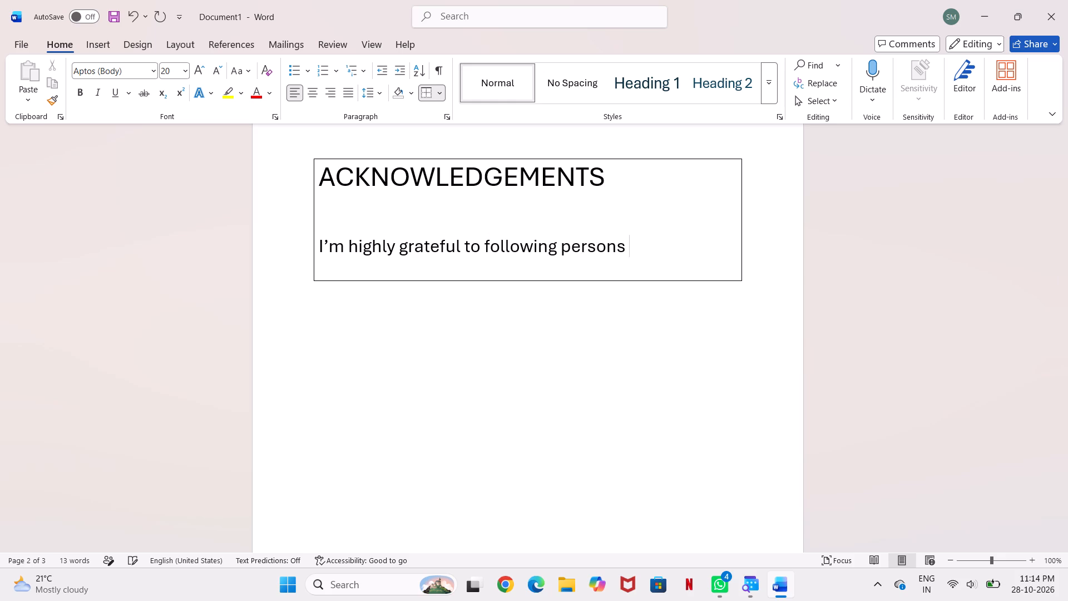
{"action": "type", "text": "who were"}
{"action": "key", "text": "space"}
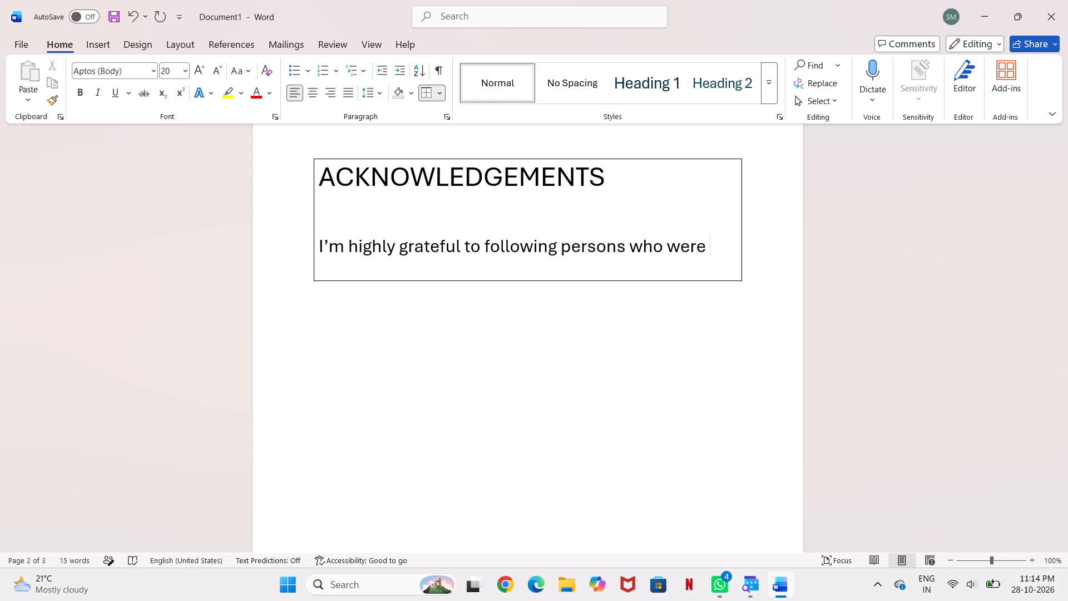
{"action": "type", "text": "insy"}
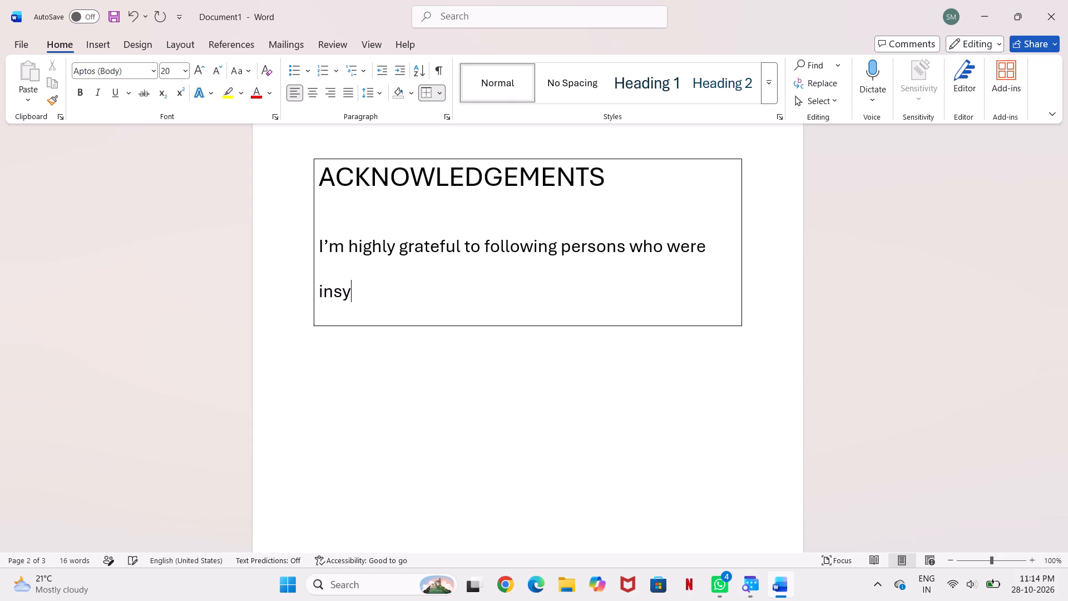
{"action": "key", "text": "BackSpace"}
{"action": "type", "text": "trumental"}
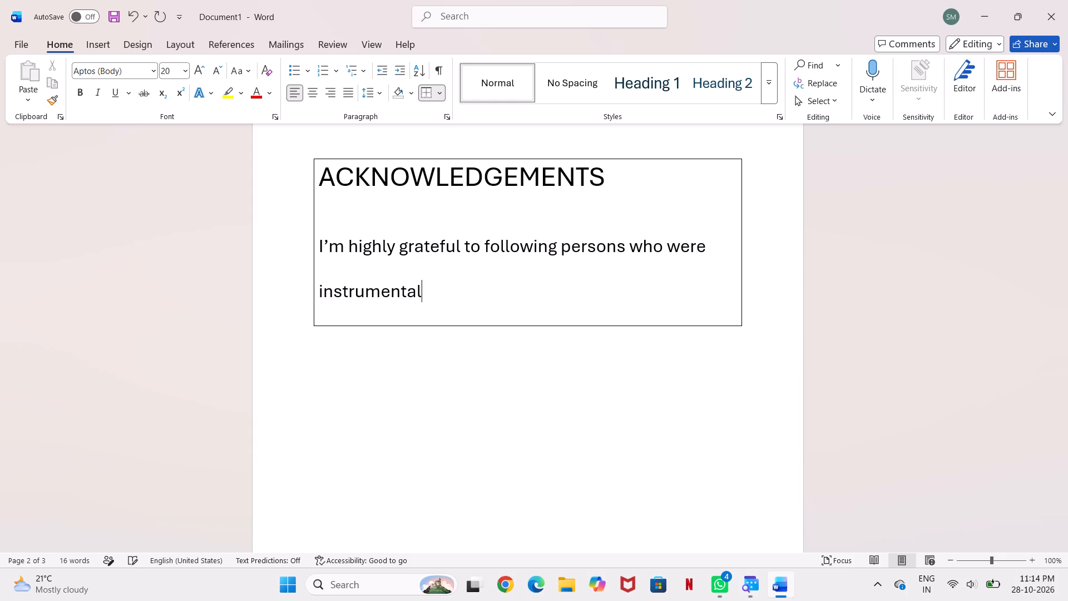
{"action": "key", "text": "space"}
{"action": "type", "text": "in guiding"}
{"action": "key", "text": "space"}
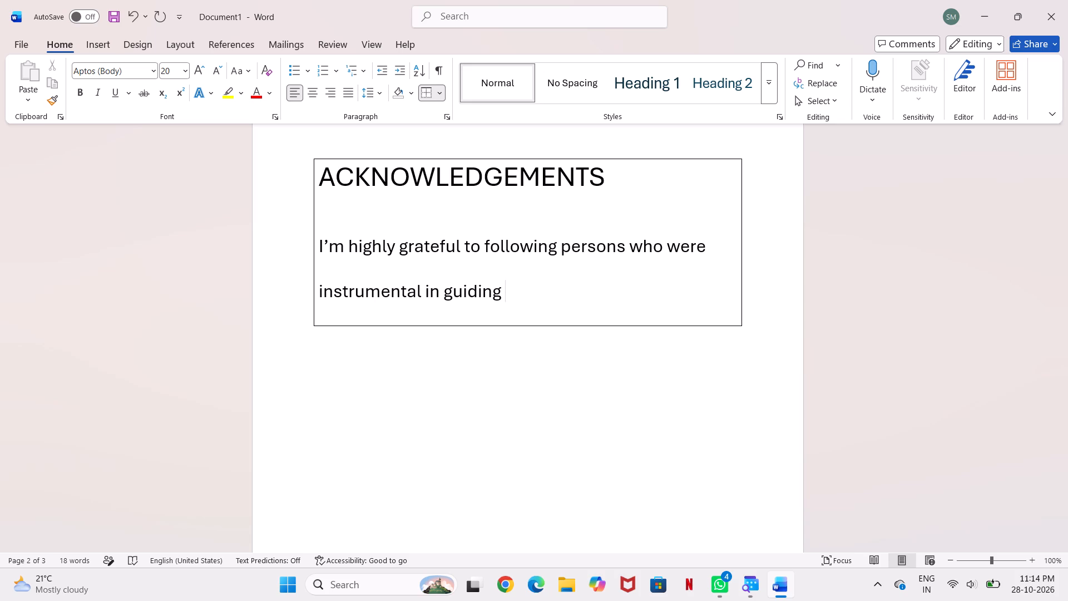
{"action": "type", "text": "me to prepare"}
{"action": "key", "text": "space"}
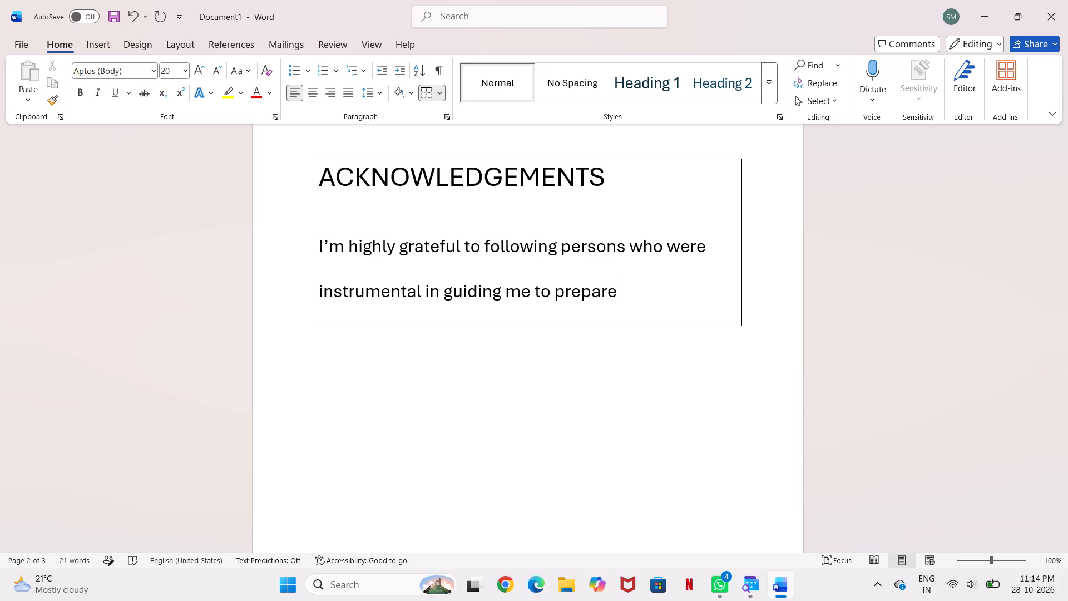
{"action": "type", "text": "thi"}
{"action": "type", "text": "s project work"}
{"action": "key", "text": "space"}
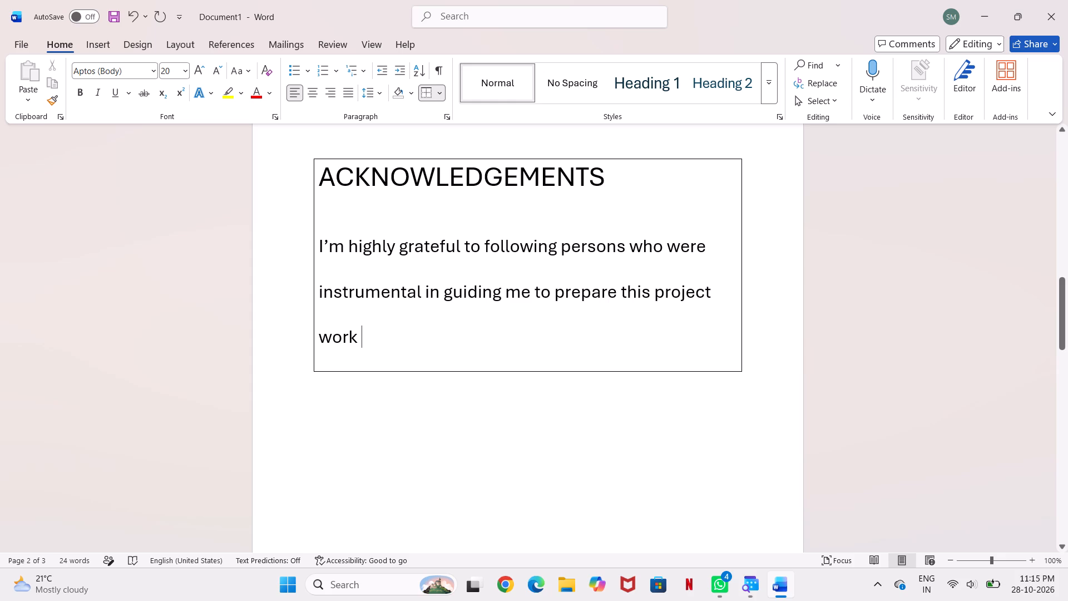
Set the line spacing of the sentence below the ACKNOWLEDGEMENTS heading to 1.0.
{"action": "left_click", "coordinate": [319, 242]}
{"action": "left_click_drag", "start_coordinate": [317, 240], "coordinate": [340, 258]}
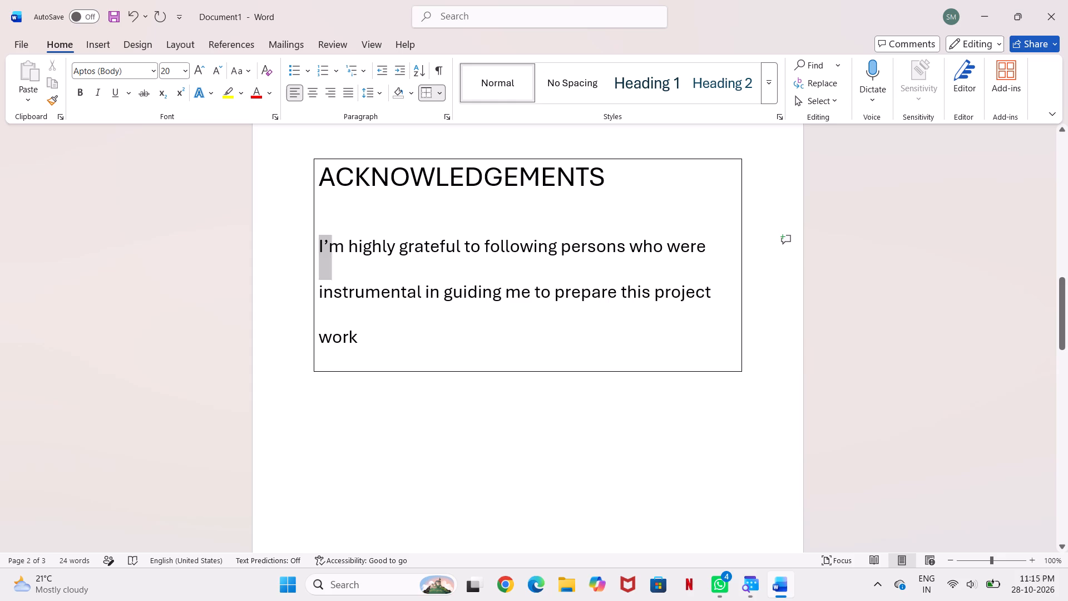
{"action": "left_click_drag", "start_coordinate": [340, 258], "coordinate": [361, 329]}
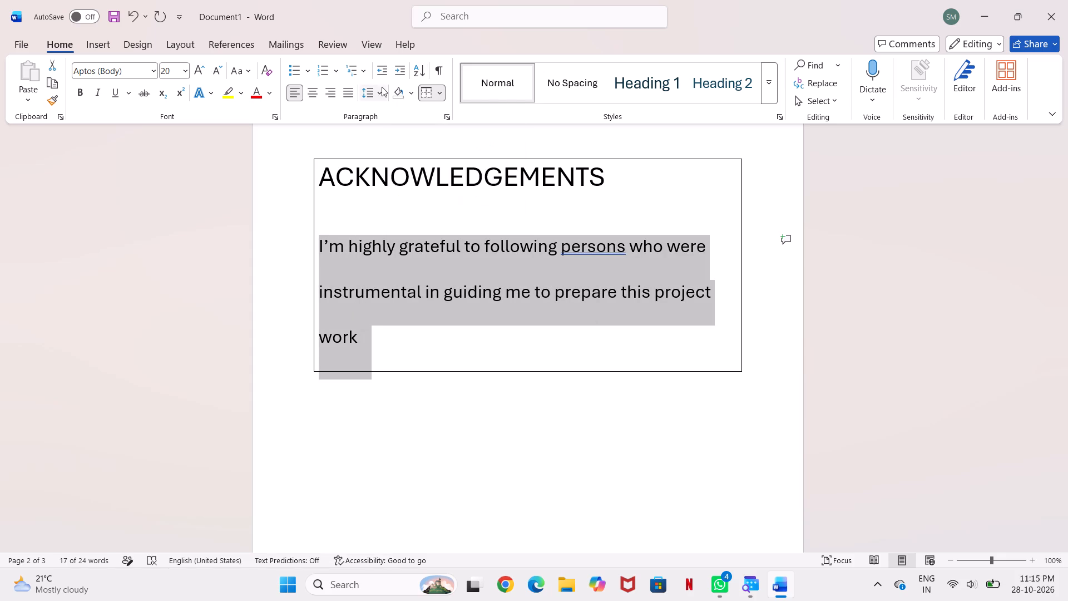
{"action": "left_click", "coordinate": [382, 87]}
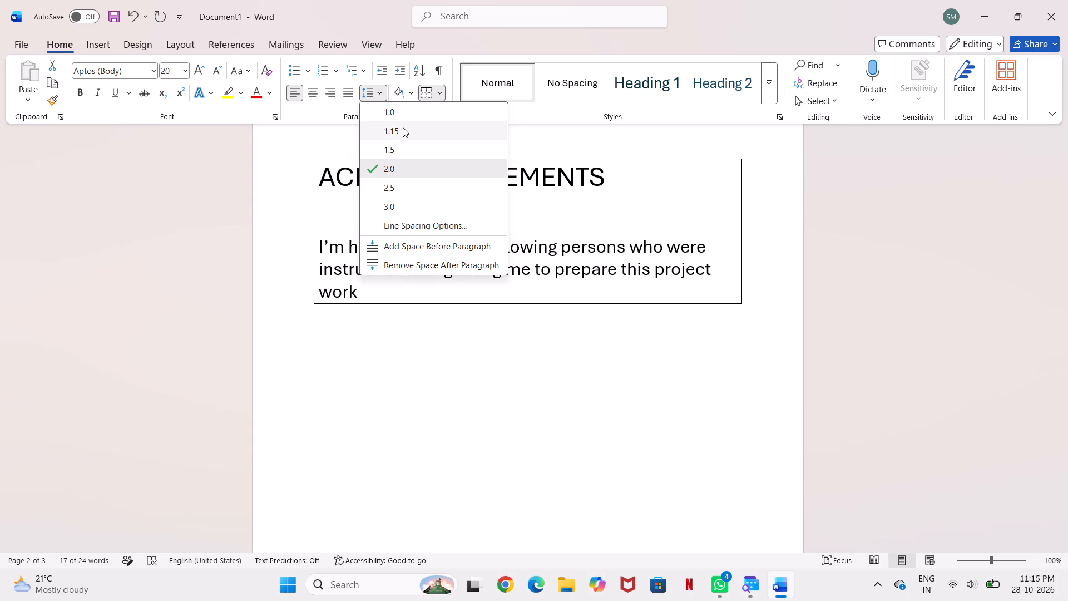
{"action": "left_click", "coordinate": [401, 111]}
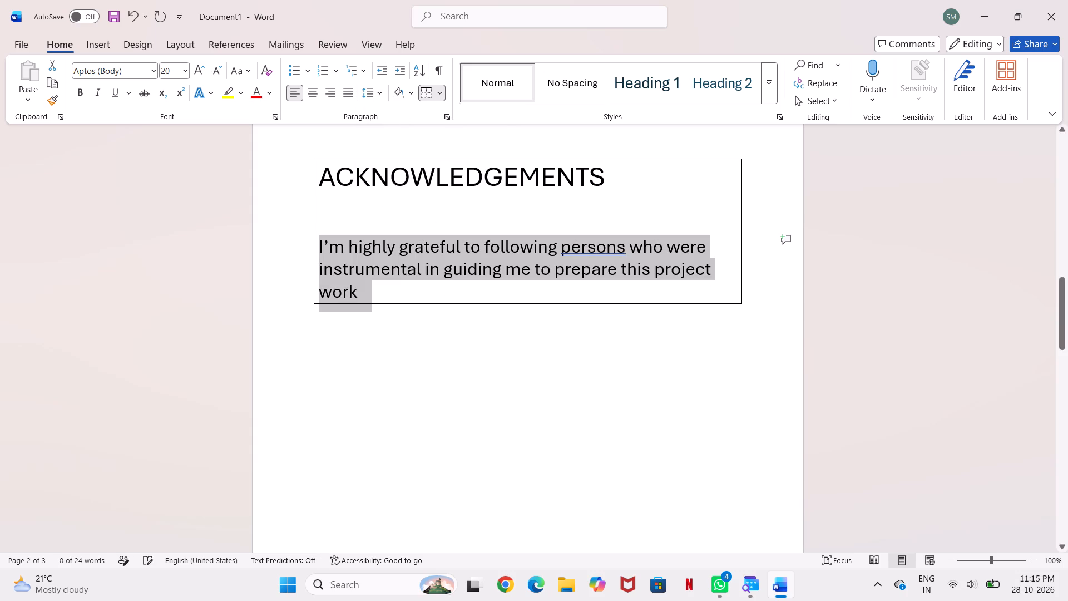
{"action": "left_click", "coordinate": [374, 424]}
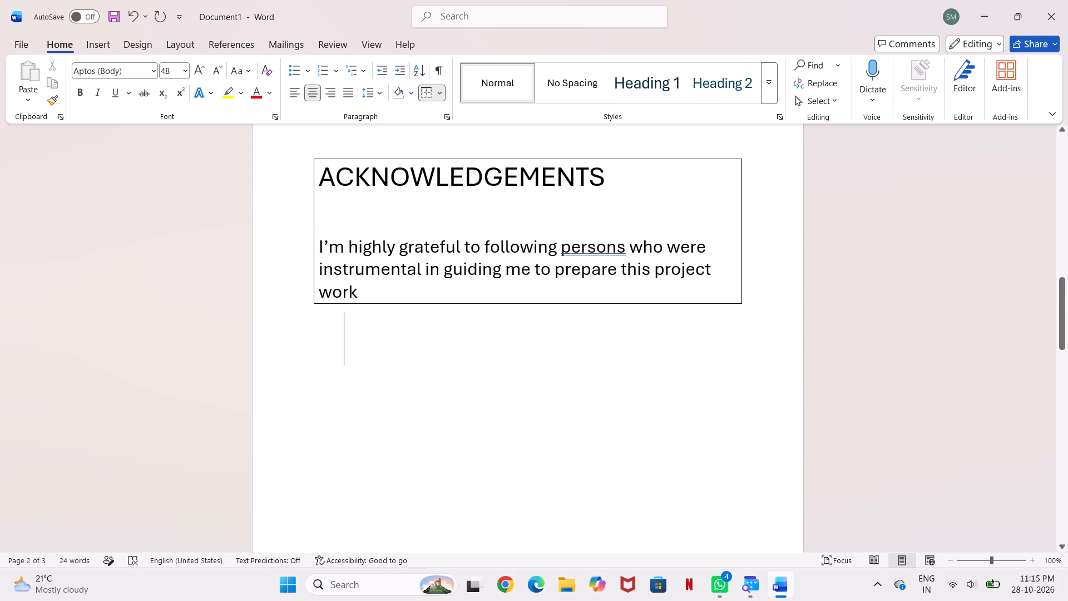
Set the font size of the acknowledgement sentence to 16.
{"action": "left_click_drag", "start_coordinate": [320, 240], "coordinate": [375, 290]}
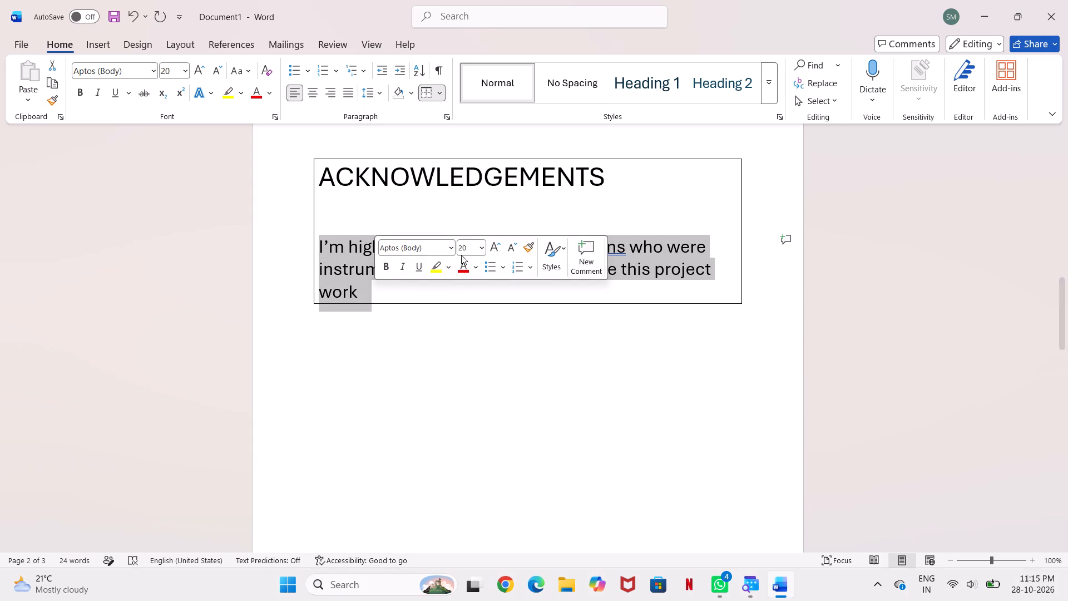
{"action": "left_click", "coordinate": [478, 245]}
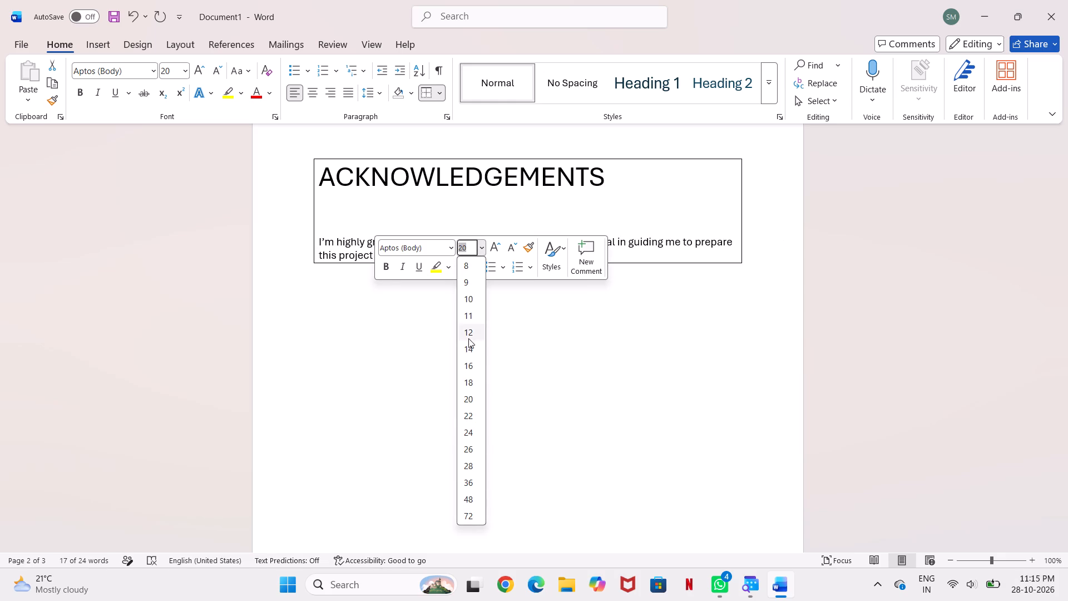
{"action": "left_click", "coordinate": [472, 371]}
{"action": "left_click", "coordinate": [496, 397]}
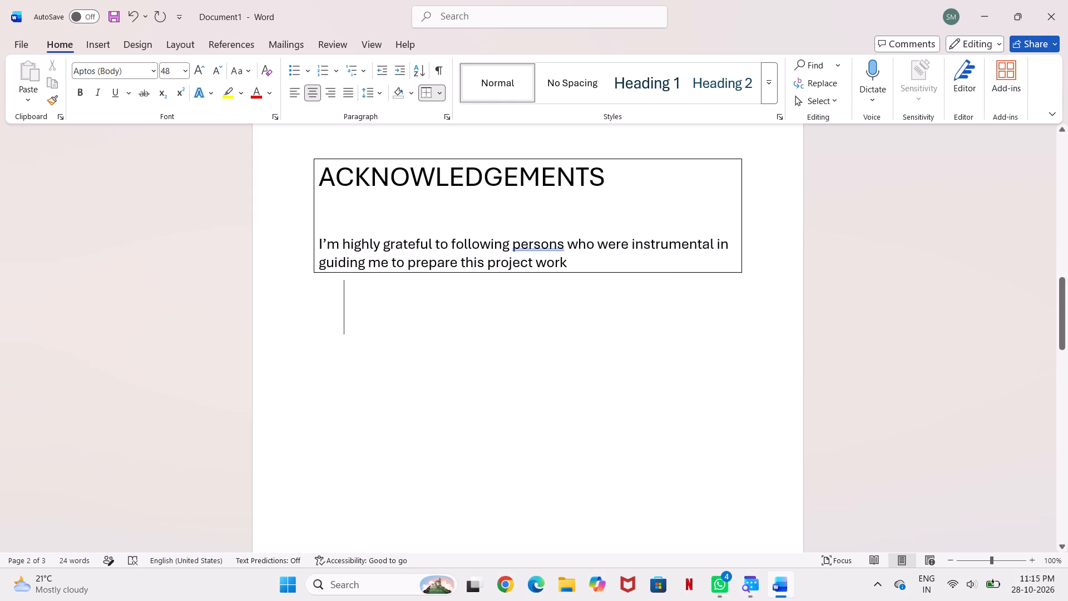
Set the font size of the two-line acknowledgement sentence to 14.
{"action": "left_click_drag", "start_coordinate": [318, 236], "coordinate": [562, 256]}
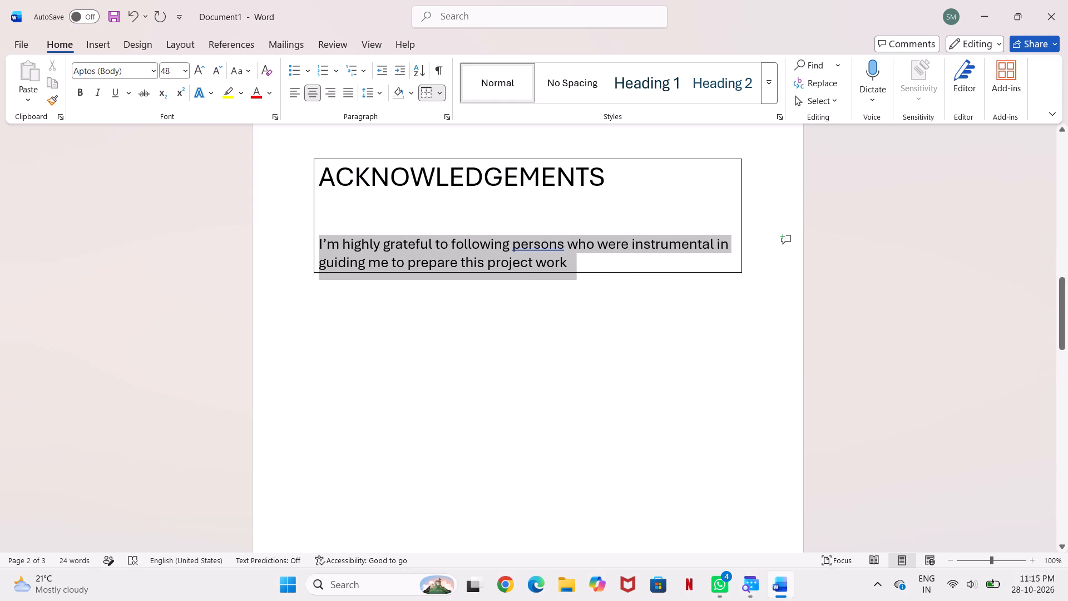
{"action": "left_click_drag", "start_coordinate": [562, 256], "coordinate": [585, 251]}
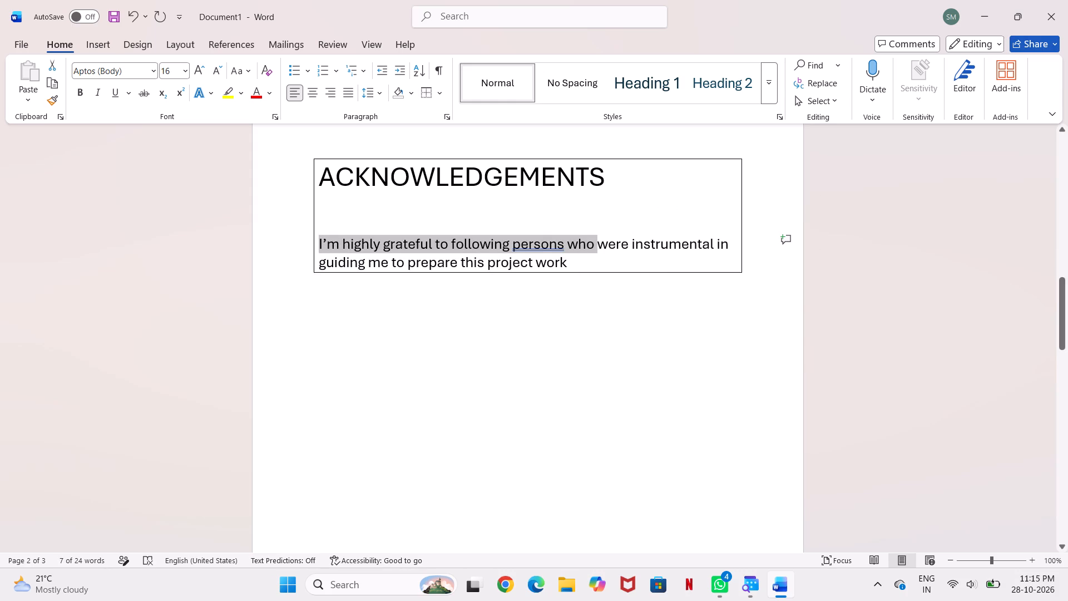
{"action": "left_click_drag", "start_coordinate": [314, 238], "coordinate": [532, 250]}
{"action": "left_click", "coordinate": [498, 362]}
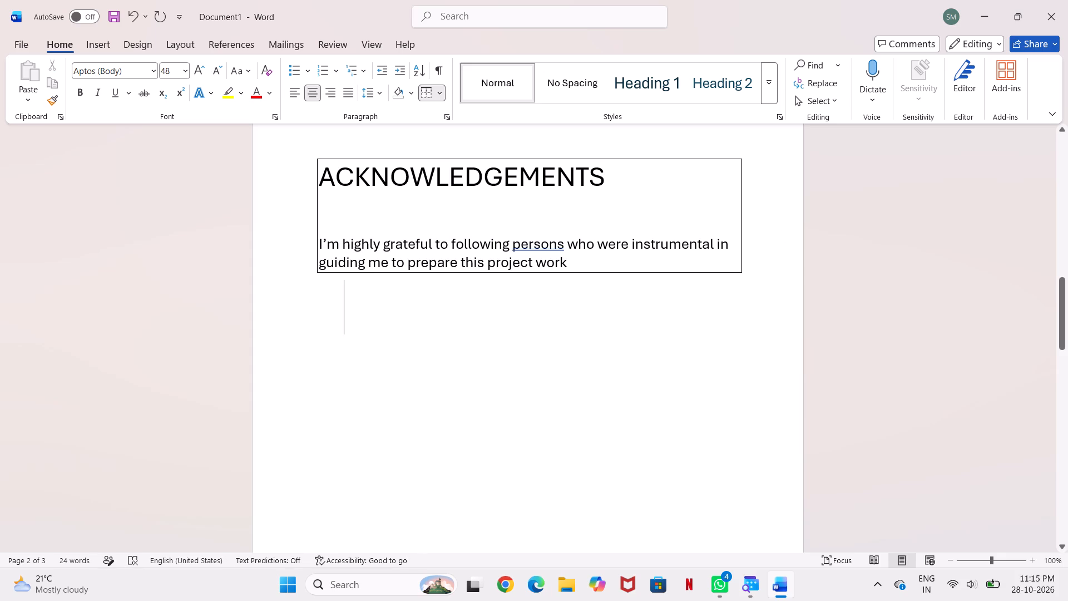
{"action": "left_click_drag", "start_coordinate": [320, 237], "coordinate": [573, 266]}
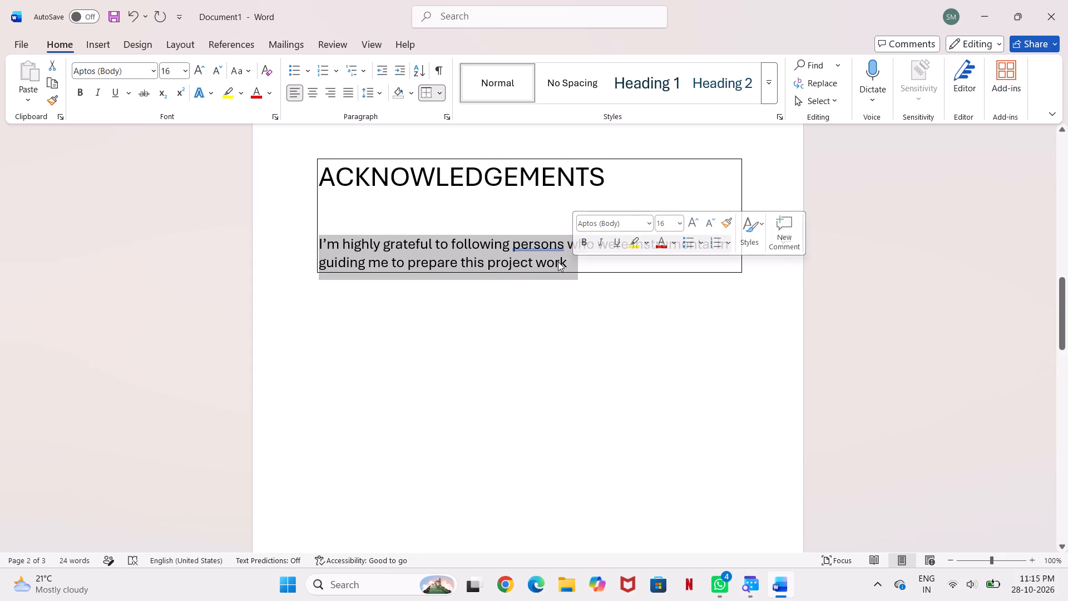
{"action": "left_click", "coordinate": [679, 222]}
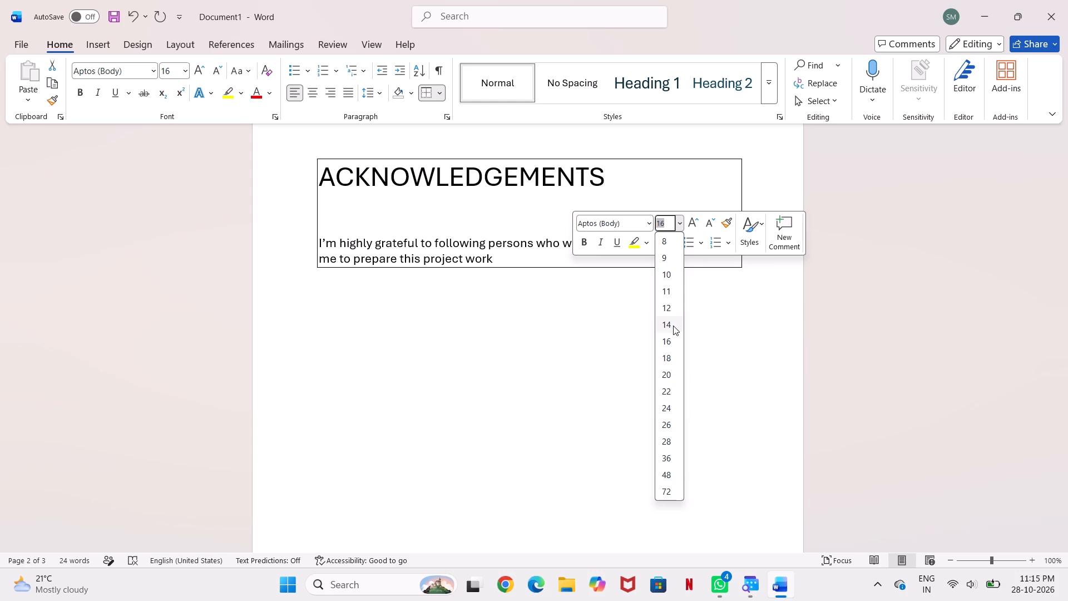
{"action": "left_click", "coordinate": [673, 326]}
{"action": "left_click", "coordinate": [478, 420]}
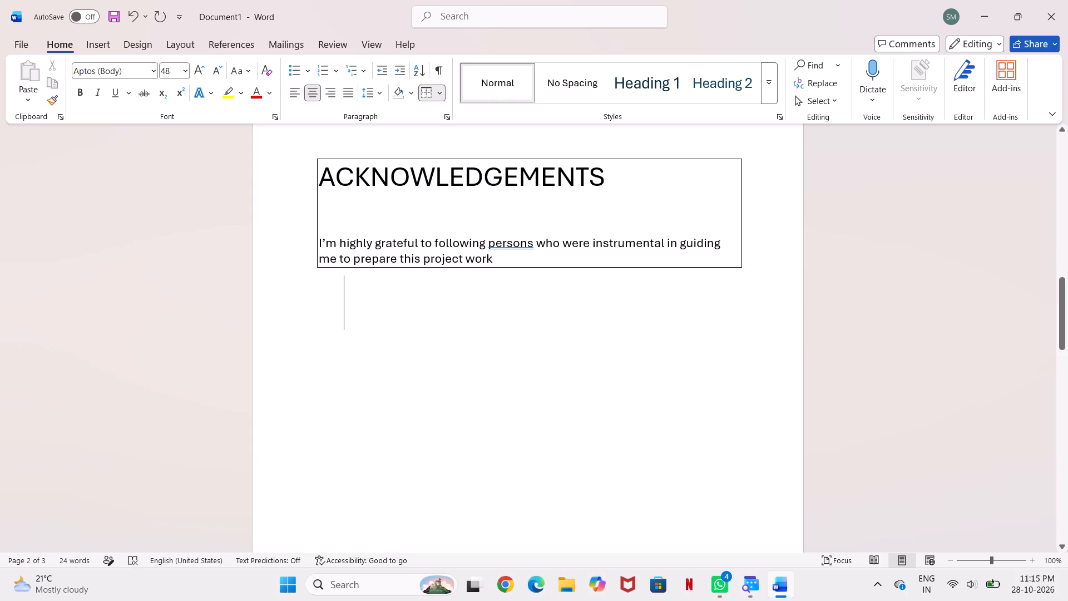
Look over the title page and return to the acknowledgements page.
{"action": "scroll", "coordinate": [484, 445], "scroll_direction": "up", "scroll_amount": 12}
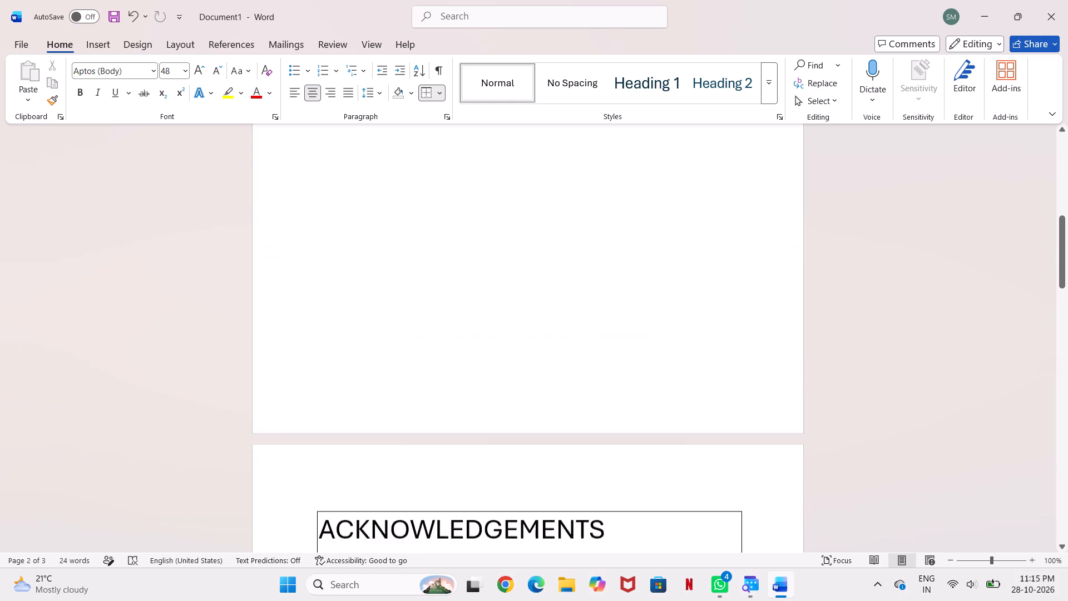
{"action": "scroll", "coordinate": [489, 446], "scroll_direction": "up", "scroll_amount": 17}
{"action": "scroll", "coordinate": [487, 443], "scroll_direction": "down", "scroll_amount": 7}
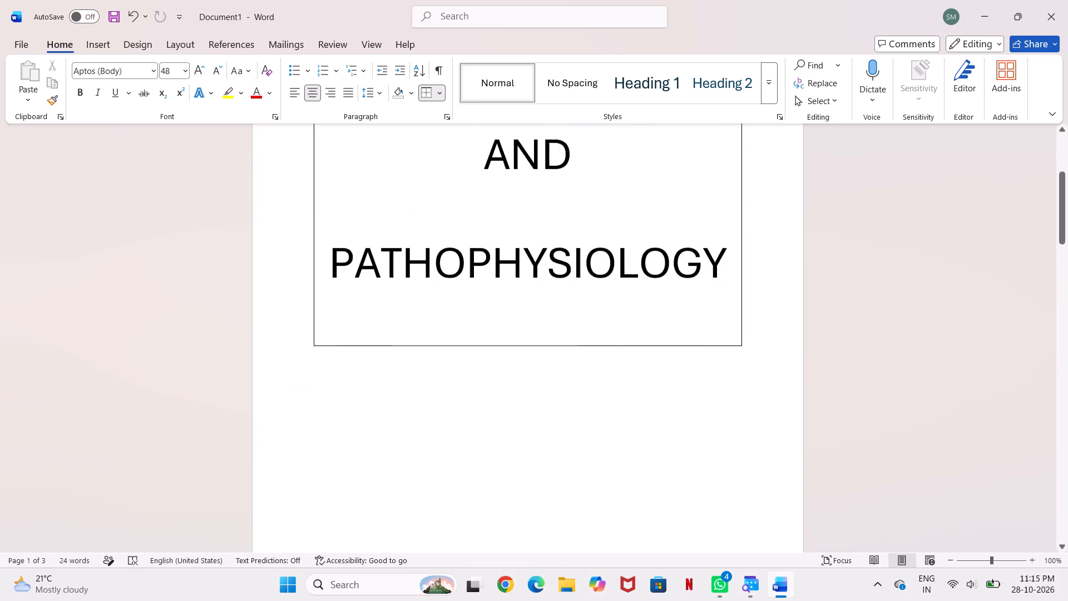
{"action": "scroll", "coordinate": [488, 449], "scroll_direction": "down", "scroll_amount": 17}
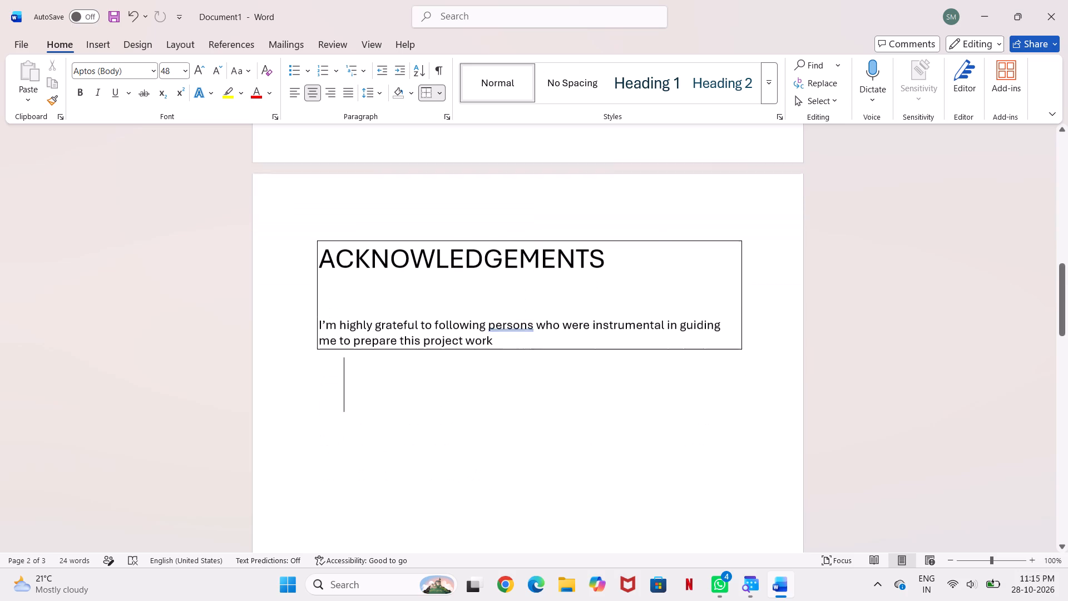
{"action": "scroll", "coordinate": [488, 453], "scroll_direction": "down", "scroll_amount": 1}
Leave three blank lines below the acknowledgement sentence and enter the guiding doctor's name in capitals, preceded by "Dr.".
{"action": "left_click", "coordinate": [503, 256]}
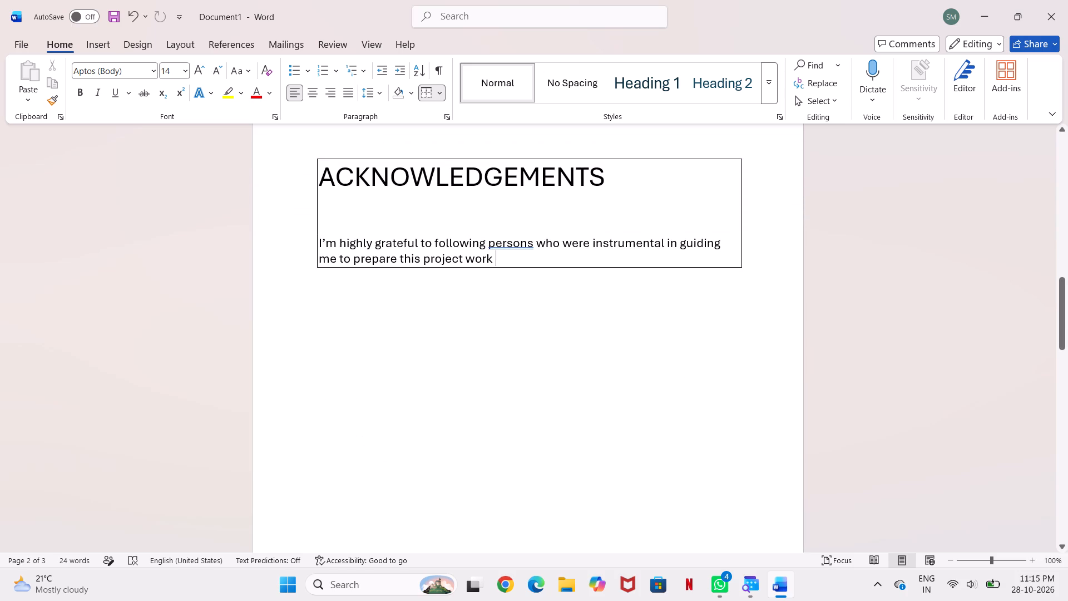
{"action": "key", "text": "Return"}
{"action": "key", "text": "Return"}
{"action": "key", "text": "Return"}
{"action": "key", "text": "Return"}
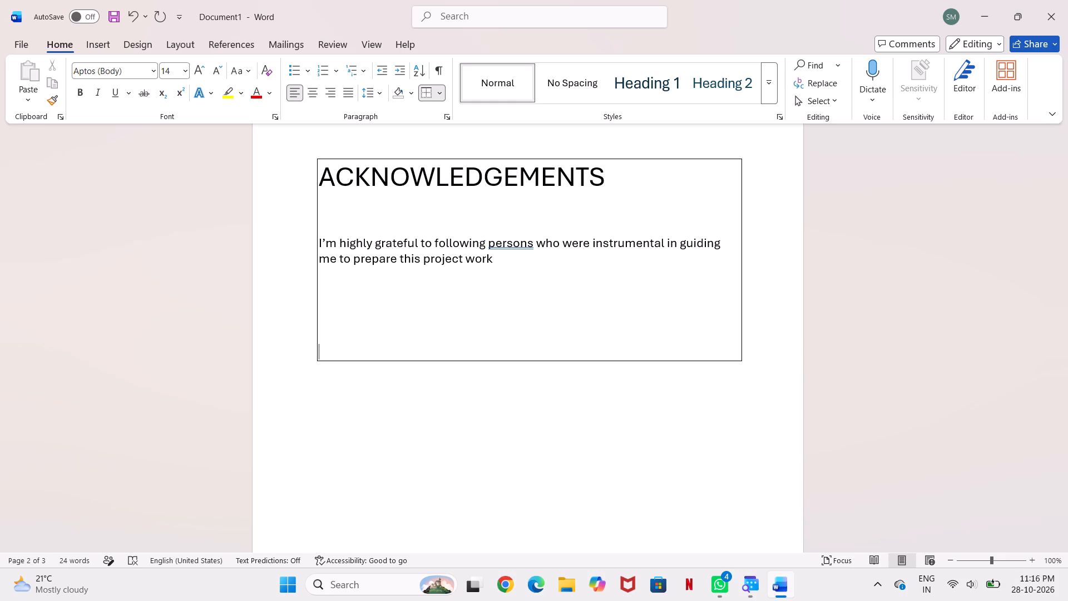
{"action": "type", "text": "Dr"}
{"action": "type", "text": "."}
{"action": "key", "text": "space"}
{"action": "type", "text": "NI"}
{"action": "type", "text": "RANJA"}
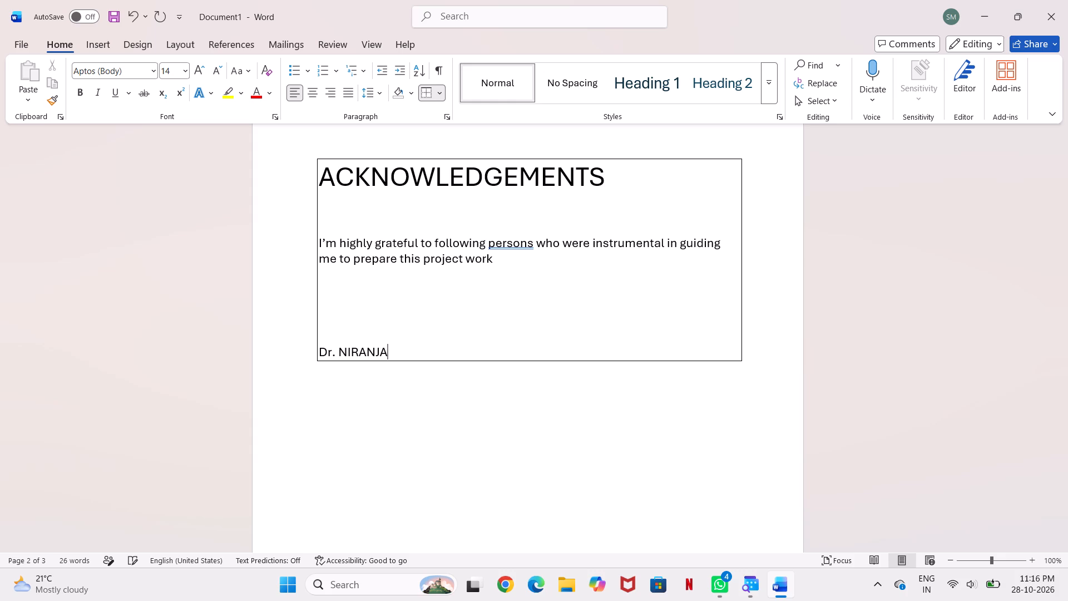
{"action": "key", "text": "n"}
Leave one blank line below the doctor's name and start the designation with "(HOD of Kriya Sharira".
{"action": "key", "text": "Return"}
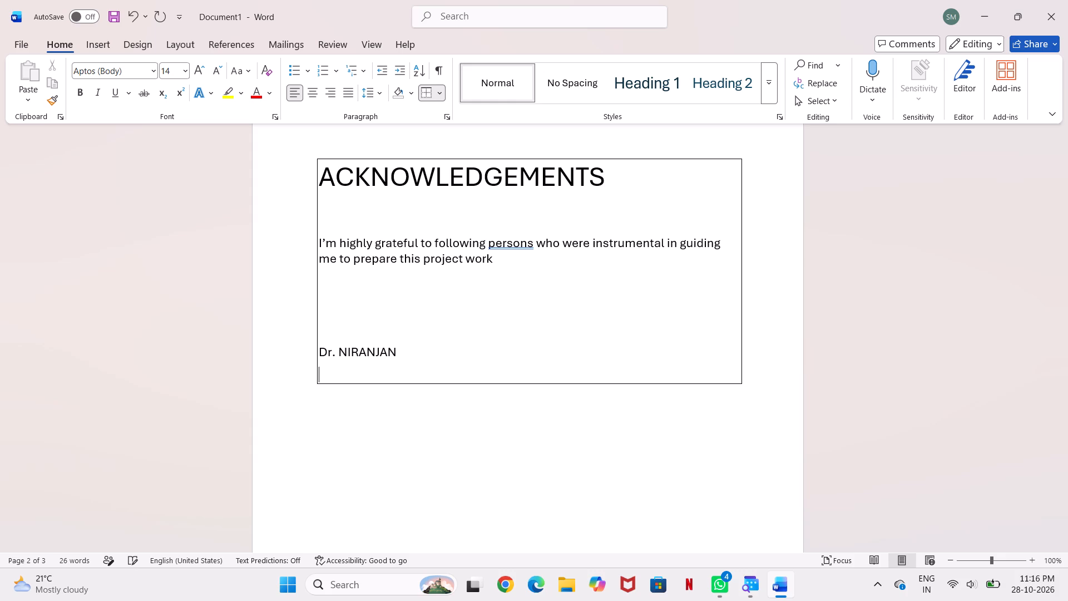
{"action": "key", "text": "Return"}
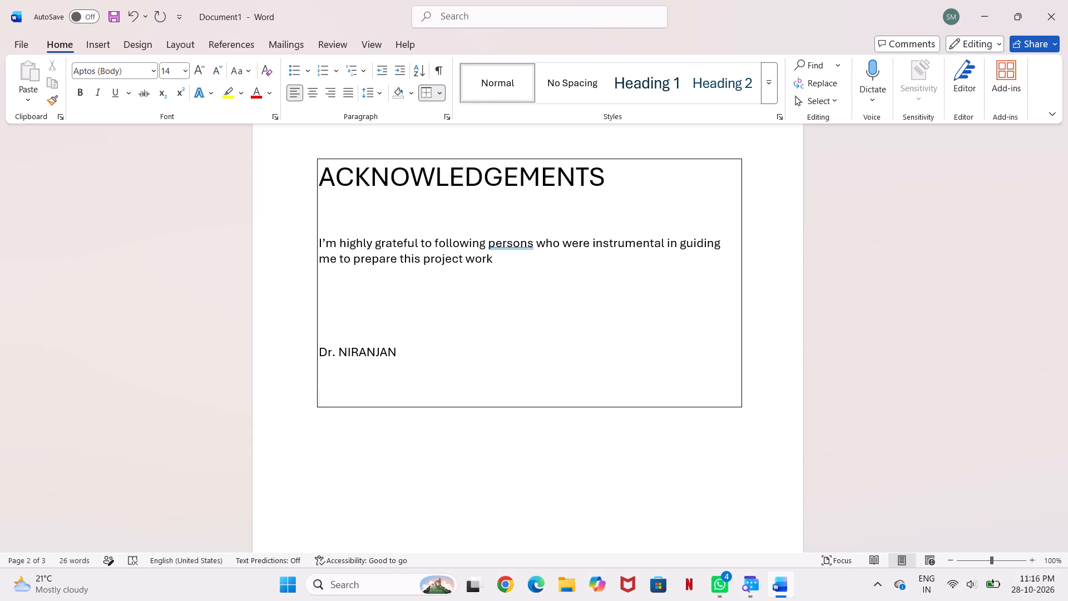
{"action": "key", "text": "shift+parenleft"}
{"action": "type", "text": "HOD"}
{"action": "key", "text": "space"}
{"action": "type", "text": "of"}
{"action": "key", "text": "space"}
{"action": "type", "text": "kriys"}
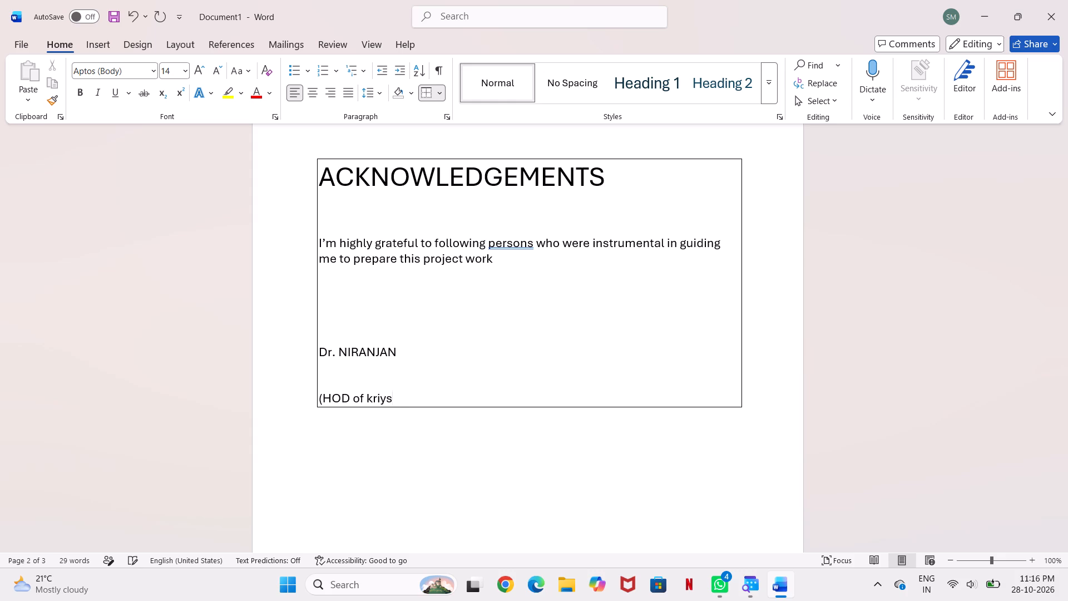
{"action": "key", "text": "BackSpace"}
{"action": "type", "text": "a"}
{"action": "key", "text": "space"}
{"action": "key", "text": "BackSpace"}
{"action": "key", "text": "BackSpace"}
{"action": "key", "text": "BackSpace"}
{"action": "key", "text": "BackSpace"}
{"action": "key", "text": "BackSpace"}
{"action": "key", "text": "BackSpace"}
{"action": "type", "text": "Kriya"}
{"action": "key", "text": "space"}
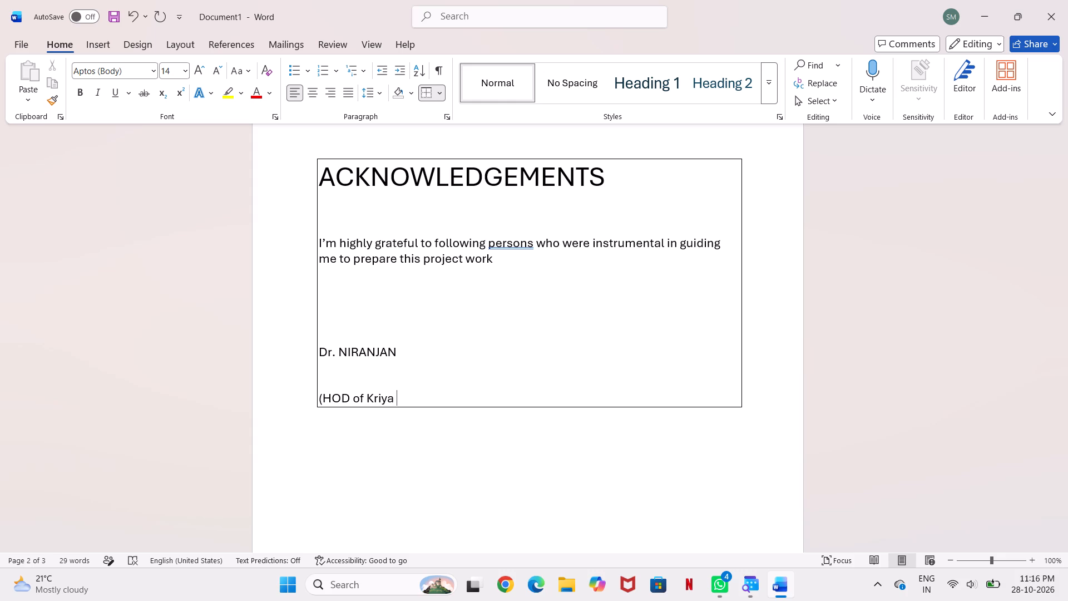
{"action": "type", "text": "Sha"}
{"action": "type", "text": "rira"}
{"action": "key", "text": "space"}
Continue the designation line with "Bapuji Ayurvedic".
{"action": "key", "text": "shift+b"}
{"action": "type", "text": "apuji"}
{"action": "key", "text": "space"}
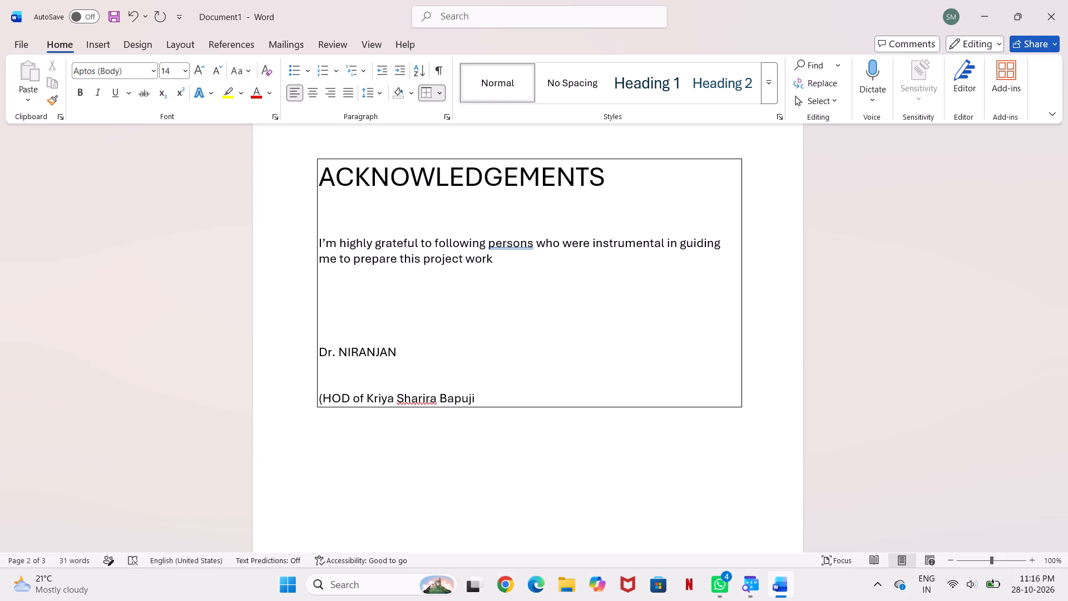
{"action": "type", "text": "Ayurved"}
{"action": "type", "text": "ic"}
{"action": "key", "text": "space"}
Complete the college name in the designation line with "Medical College", capitalising both words.
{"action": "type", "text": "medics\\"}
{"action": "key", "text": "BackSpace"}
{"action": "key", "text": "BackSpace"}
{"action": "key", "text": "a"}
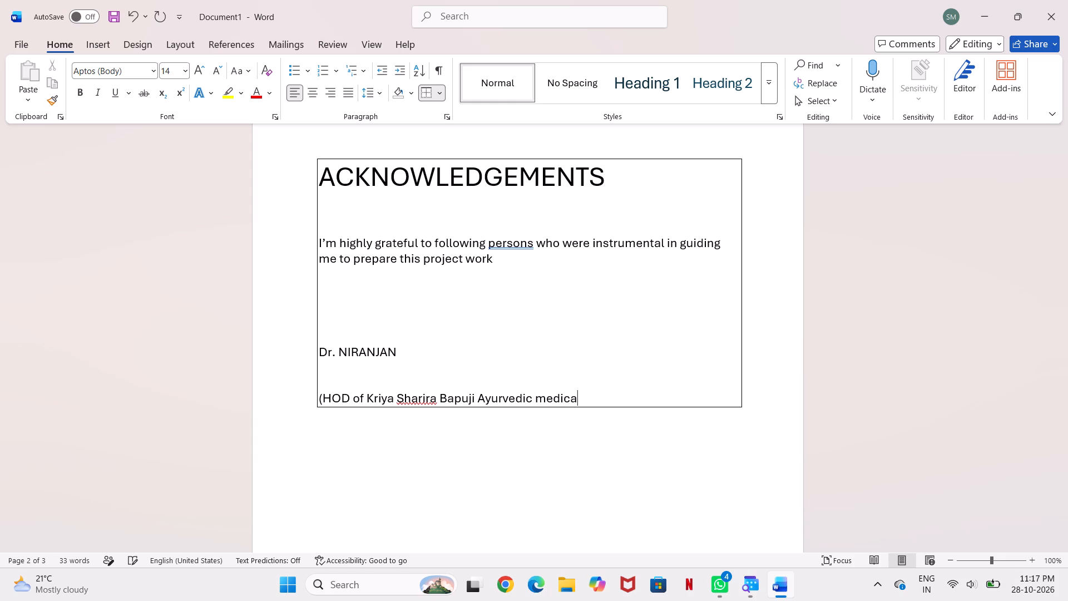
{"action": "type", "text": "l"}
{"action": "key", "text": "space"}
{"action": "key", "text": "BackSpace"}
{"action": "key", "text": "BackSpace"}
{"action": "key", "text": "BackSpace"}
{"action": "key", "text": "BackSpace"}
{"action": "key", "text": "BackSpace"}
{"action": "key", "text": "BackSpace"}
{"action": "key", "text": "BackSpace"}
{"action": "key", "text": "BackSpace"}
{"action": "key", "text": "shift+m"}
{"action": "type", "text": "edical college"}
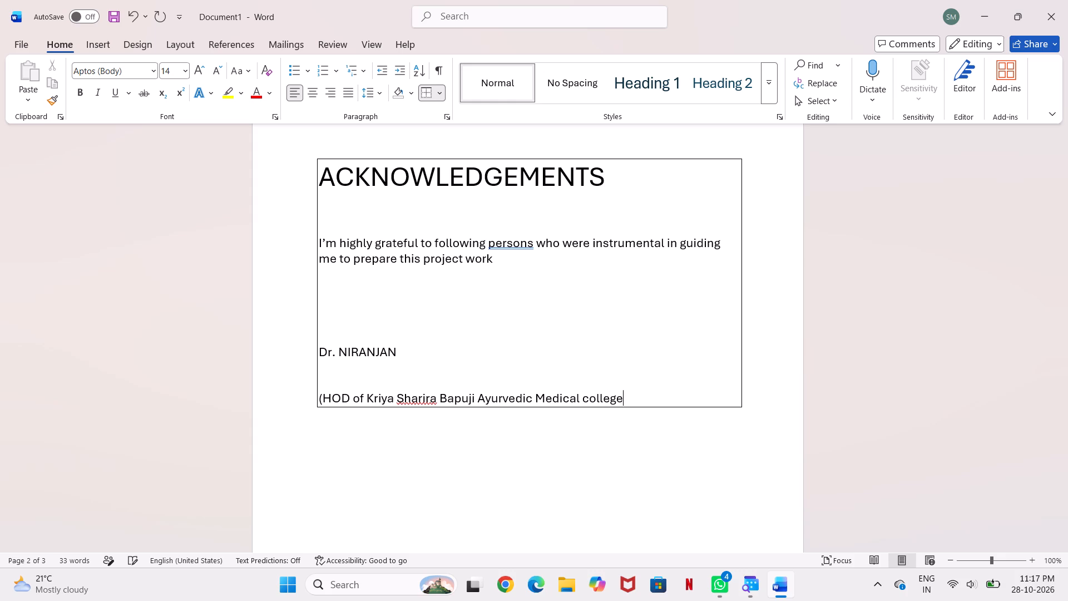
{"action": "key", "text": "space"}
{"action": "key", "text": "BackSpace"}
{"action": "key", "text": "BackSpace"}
{"action": "key", "text": "BackSpace"}
{"action": "key", "text": "BackSpace"}
{"action": "key", "text": "BackSpace"}
{"action": "key", "text": "BackSpace"}
{"action": "key", "text": "BackSpace"}
{"action": "key", "text": "BackSpace"}
{"action": "type", "text": "College"}
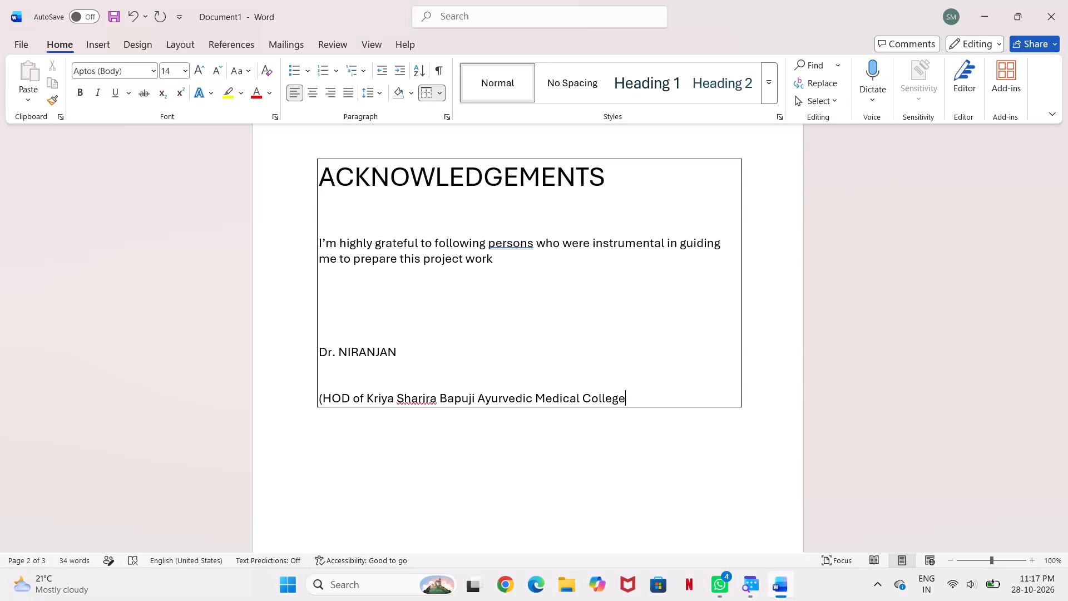
Finish the designation line with a comma, the city "Shivmogga" and a closing parenthesis.
{"action": "type", "text": ","}
{"action": "key", "text": "space"}
{"action": "type", "text": "shivmogga"}
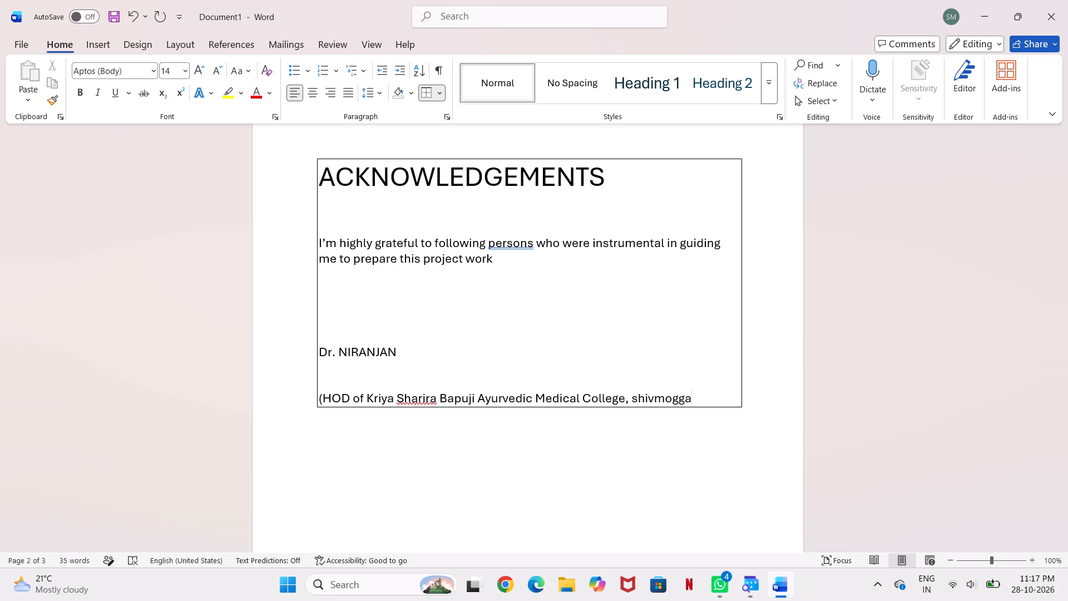
{"action": "key", "text": "BackSpace"}
{"action": "key", "text": "BackSpace"}
{"action": "key", "text": "BackSpace"}
{"action": "key", "text": "BackSpace"}
{"action": "key", "text": "BackSpace"}
{"action": "key", "text": "BackSpace"}
{"action": "key", "text": "BackSpace"}
{"action": "key", "text": "BackSpace"}
{"action": "key", "text": "BackSpace"}
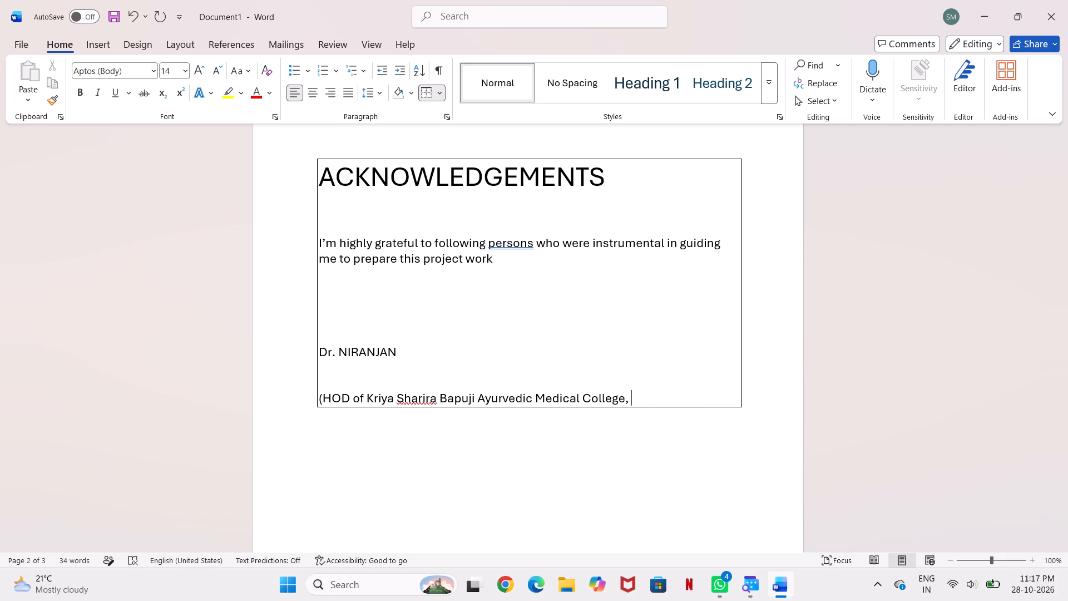
{"action": "type", "text": "Shib"}
{"action": "key", "text": "BackSpace"}
{"action": "type", "text": "vmogga"}
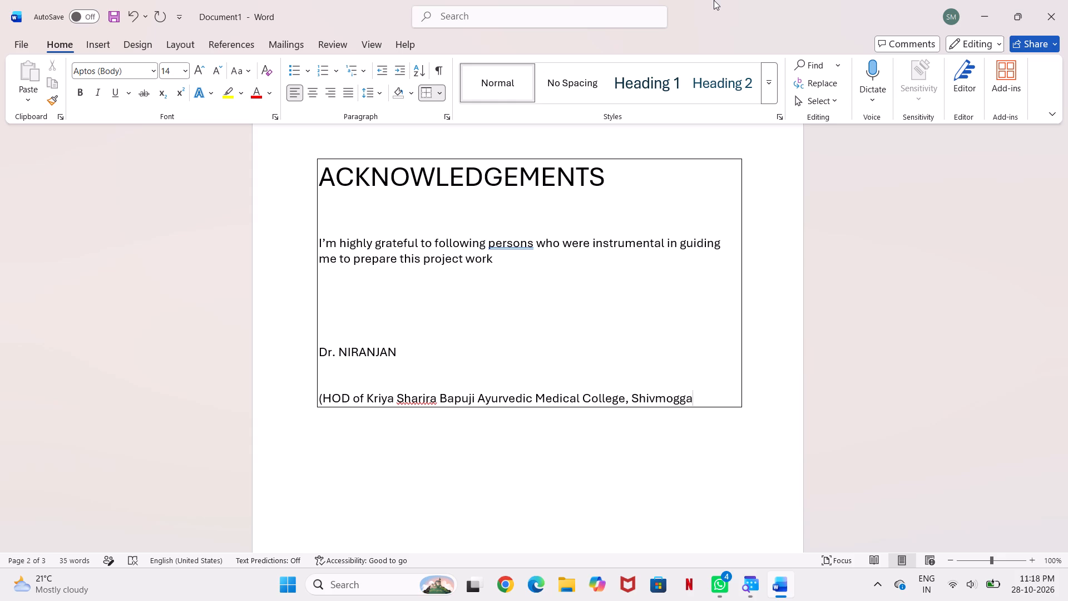
{"action": "key", "text": "shift+parenright"}
Add two empty lines below the HOD designation line.
{"action": "key", "text": "Return"}
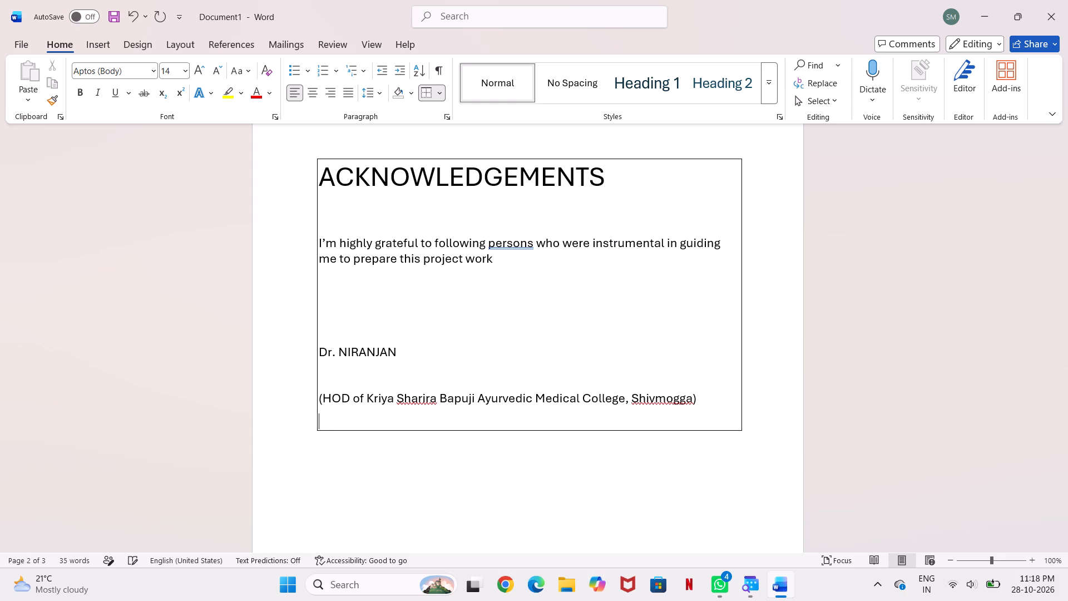
{"action": "key", "text": "Return"}
{"action": "key", "text": "Return"}
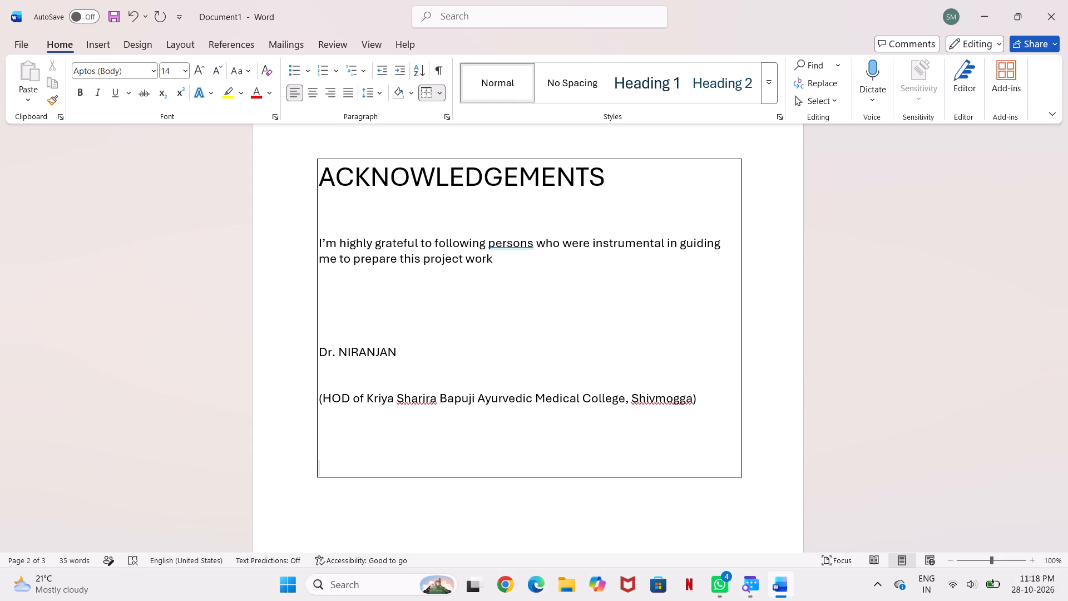
{"action": "key", "text": "BackSpace"}
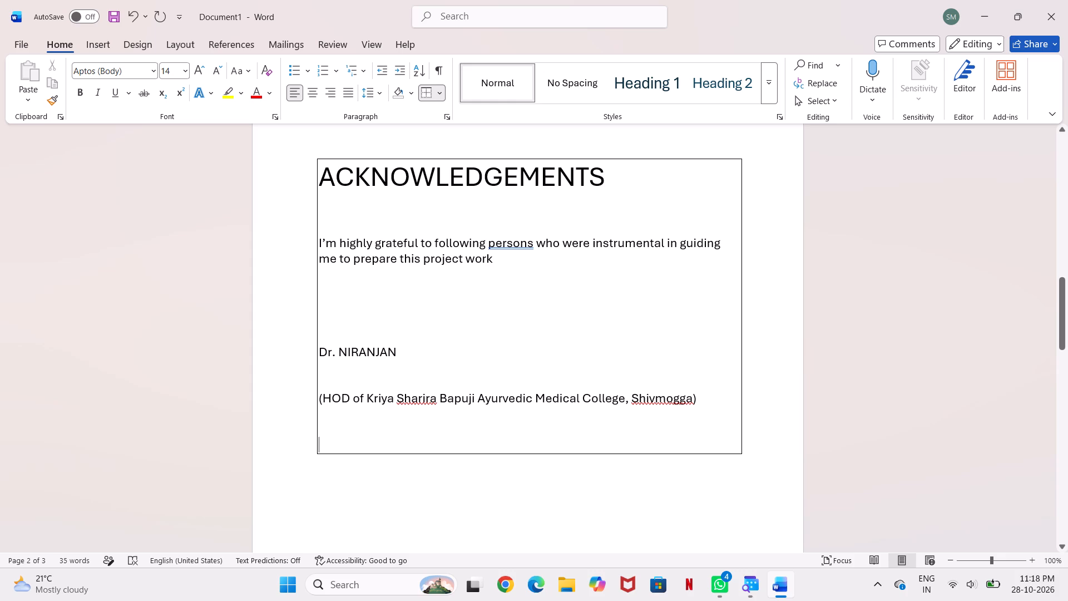
Remove the blank line between the first doctor's name and the HOD designation line.
{"action": "left_click", "coordinate": [401, 352]}
{"action": "left_click", "coordinate": [400, 367]}
{"action": "key", "text": "Return"}
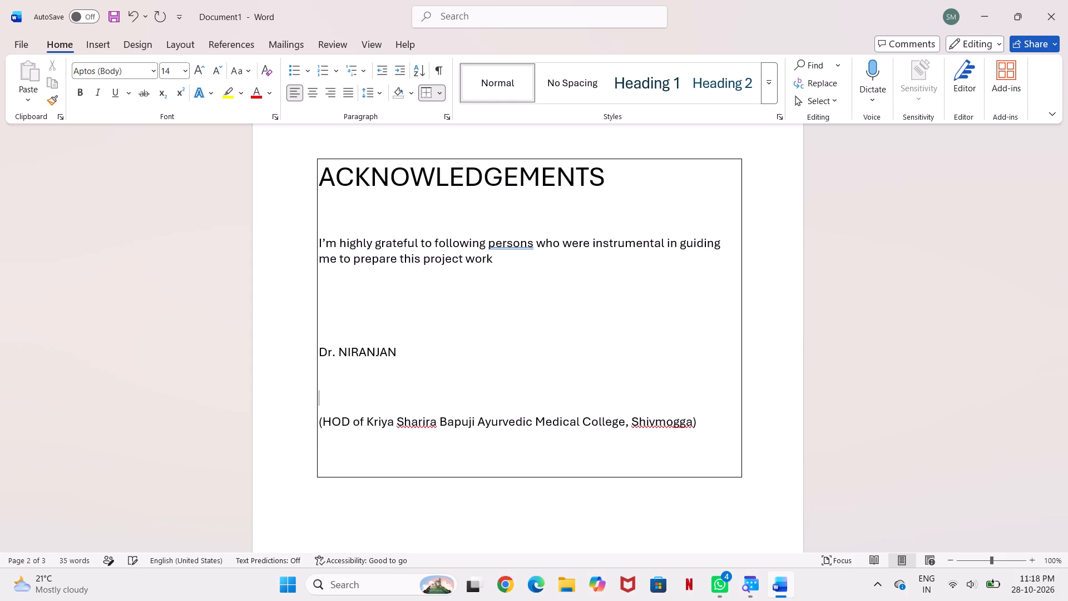
{"action": "key", "text": "BackSpace"}
{"action": "key", "text": "BackSpace"}
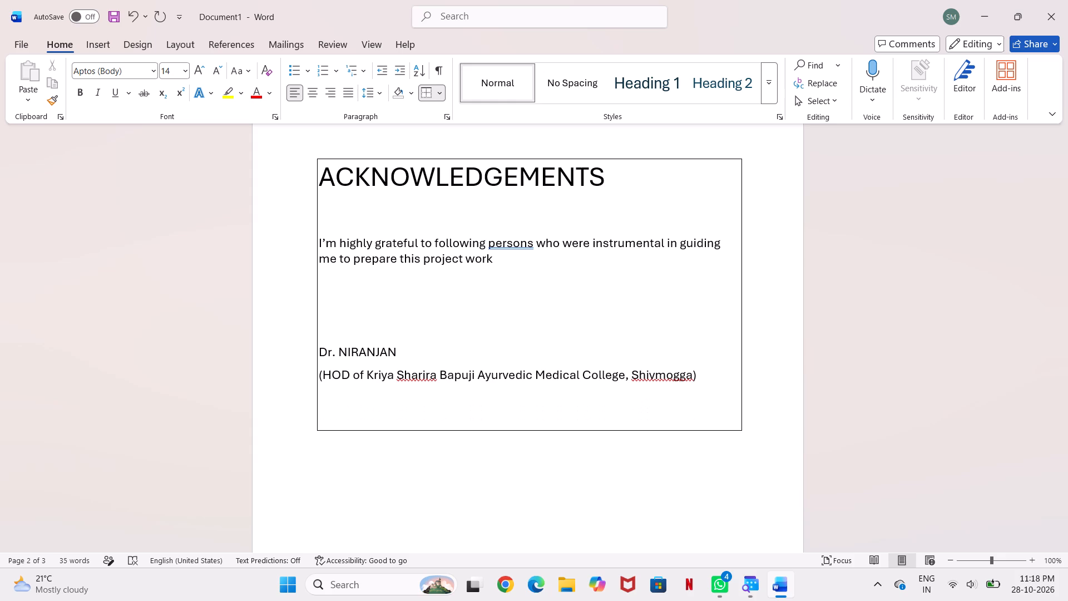
Correct the city's spelling in the designation line to the suggested "Shivamogga".
{"action": "left_click", "coordinate": [702, 383]}
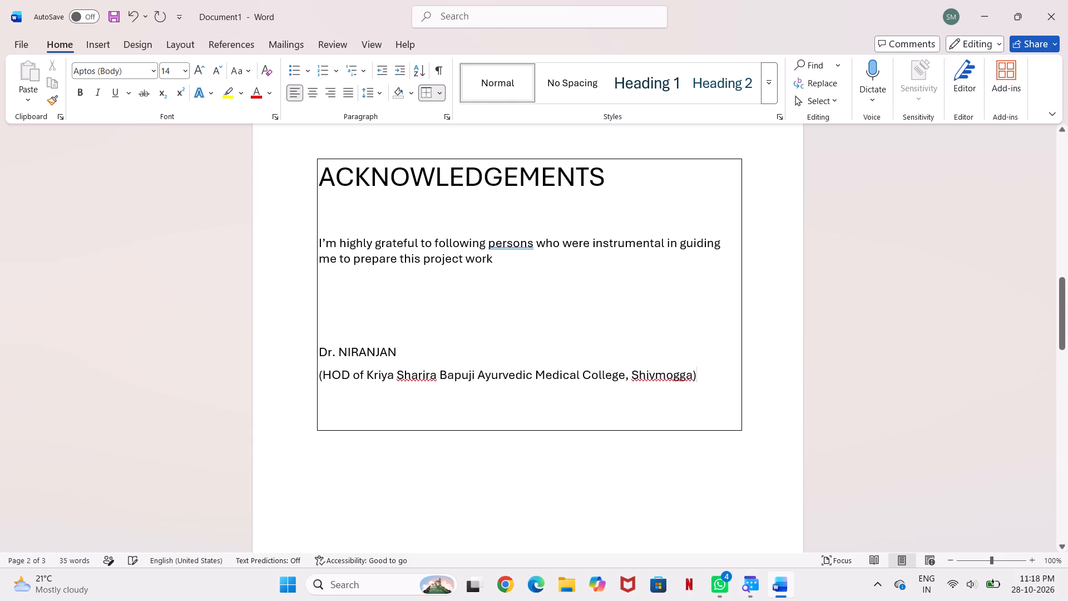
{"action": "left_click", "coordinate": [656, 376]}
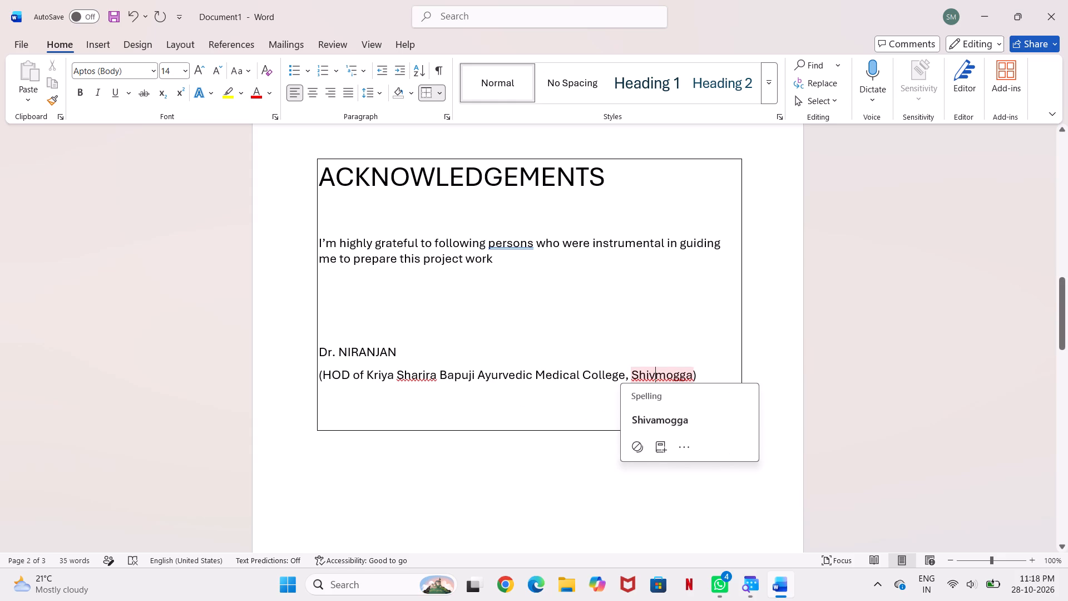
{"action": "left_click", "coordinate": [657, 415]}
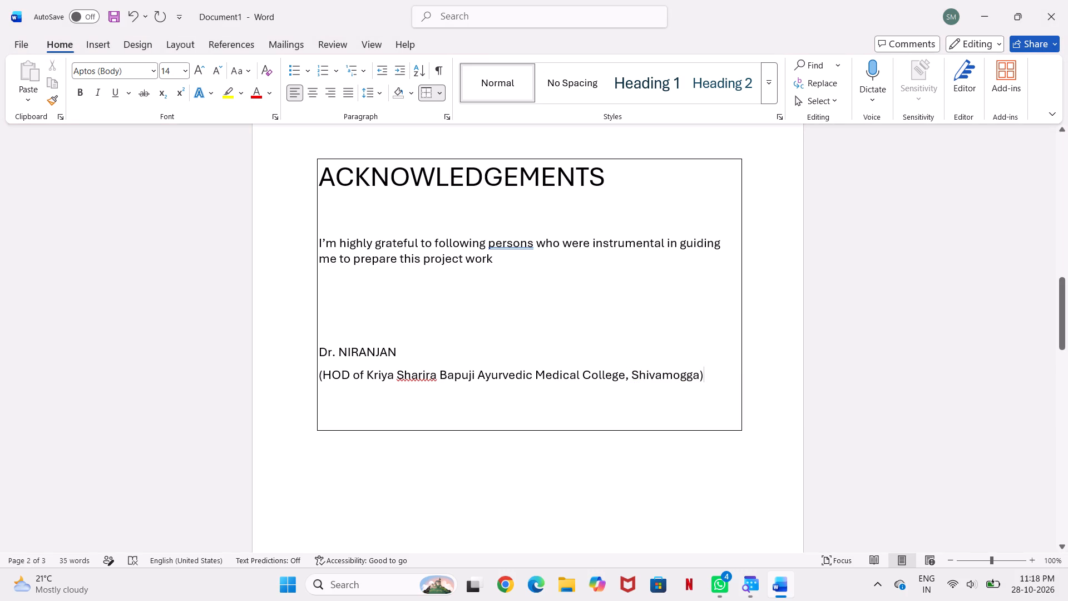
Leave one blank line below the HOD designation and enter the second guiding doctor's name in capitals, preceded by "Dr.".
{"action": "key", "text": "Return"}
{"action": "key", "text": "Return"}
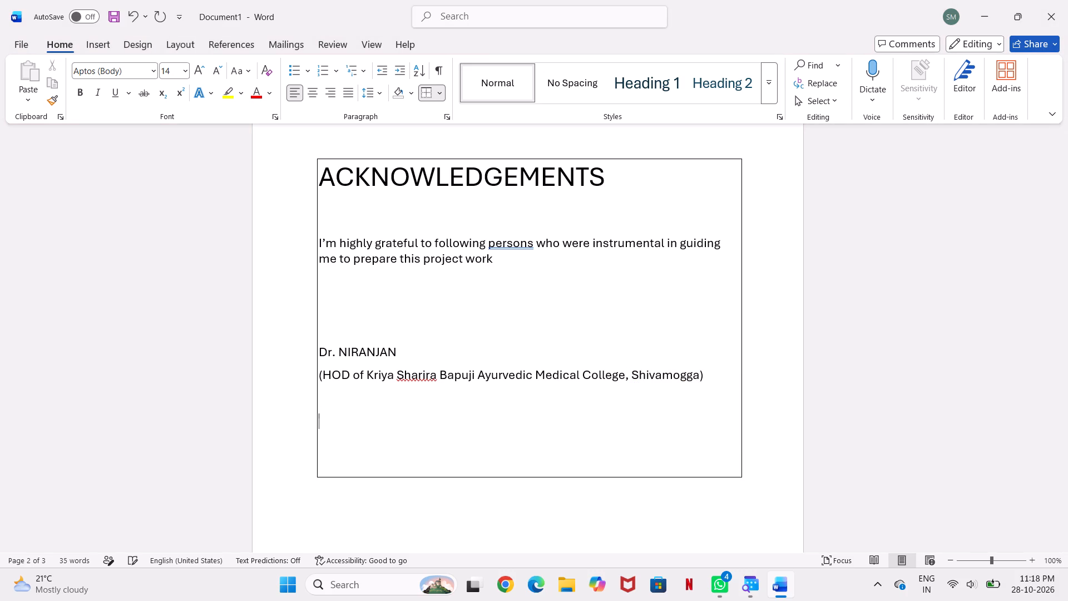
{"action": "key", "text": "Return"}
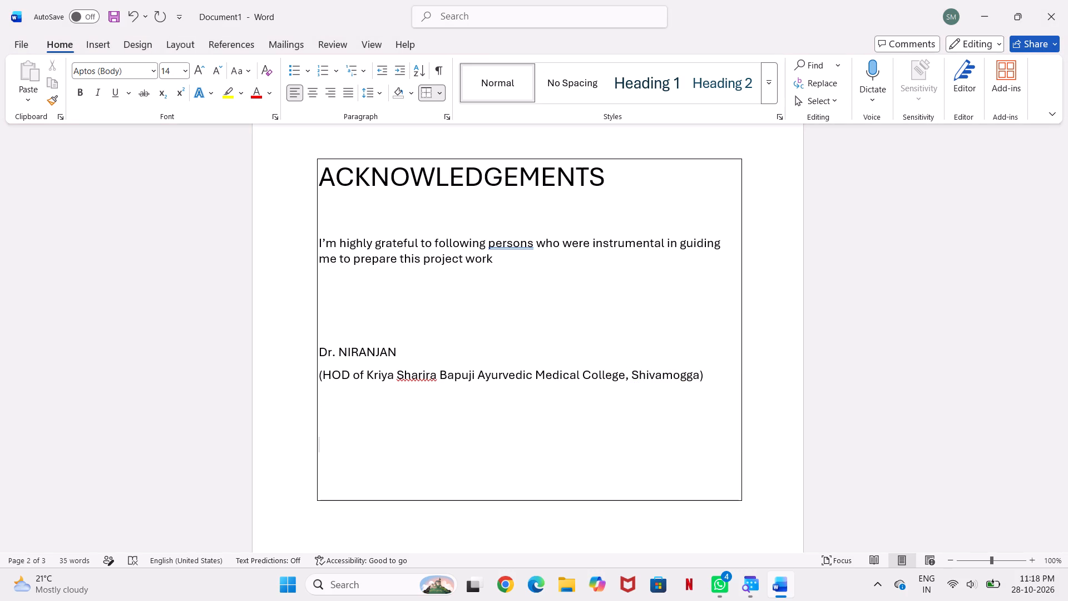
{"action": "key", "text": "BackSpace"}
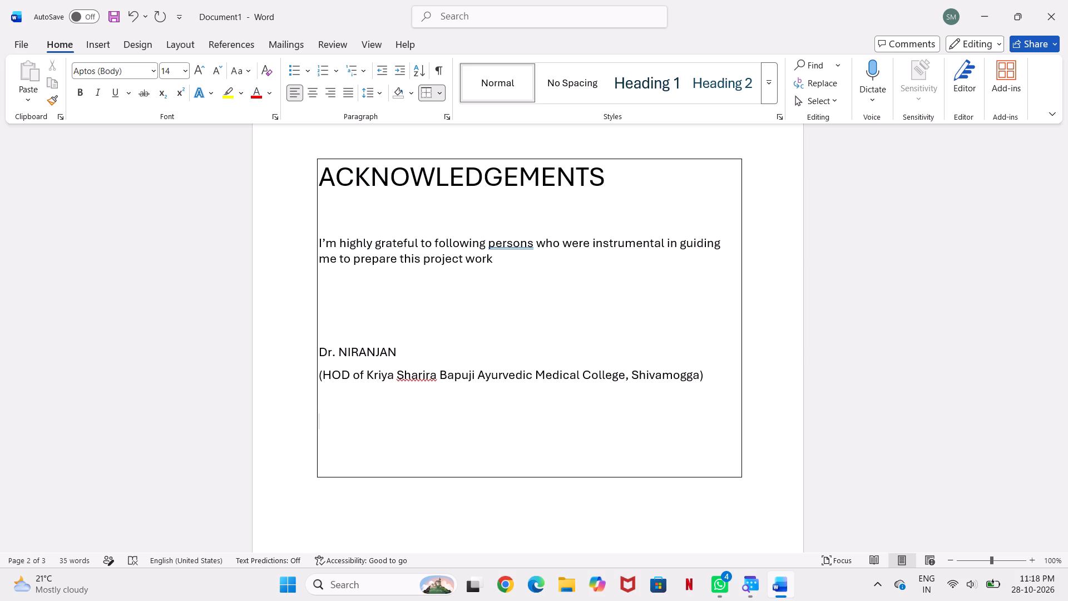
{"action": "type", "text": "Dr"}
{"action": "type", "text": "."}
{"action": "key", "text": "space"}
{"action": "key", "text": "a"}
{"action": "key", "text": "BackSpace"}
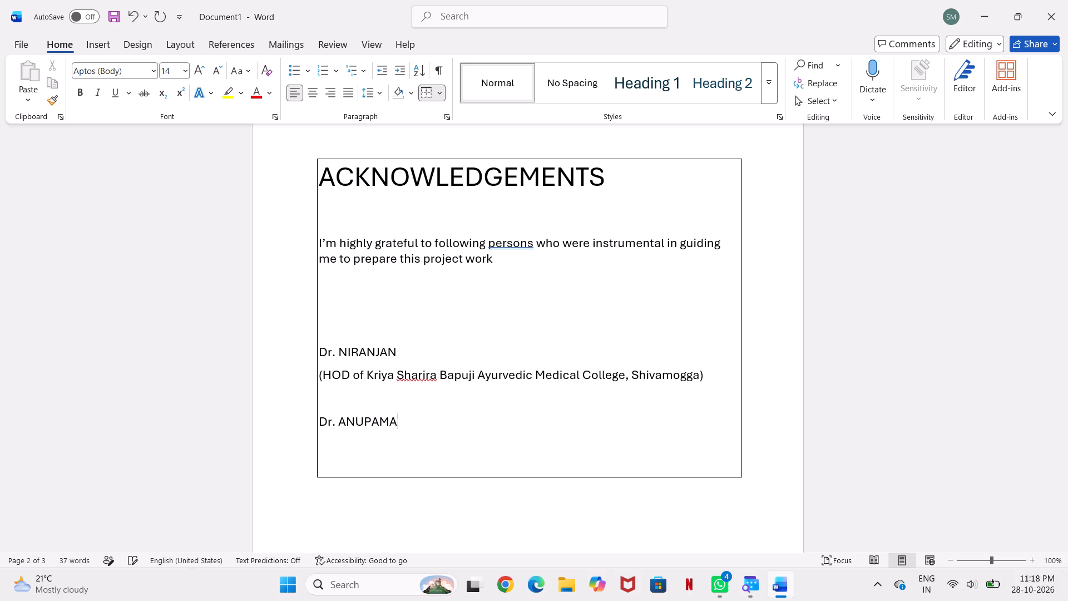
Start the second doctor's designation directly below the name with "(Professor of Kriya Sharira".
{"action": "key", "text": "Return"}
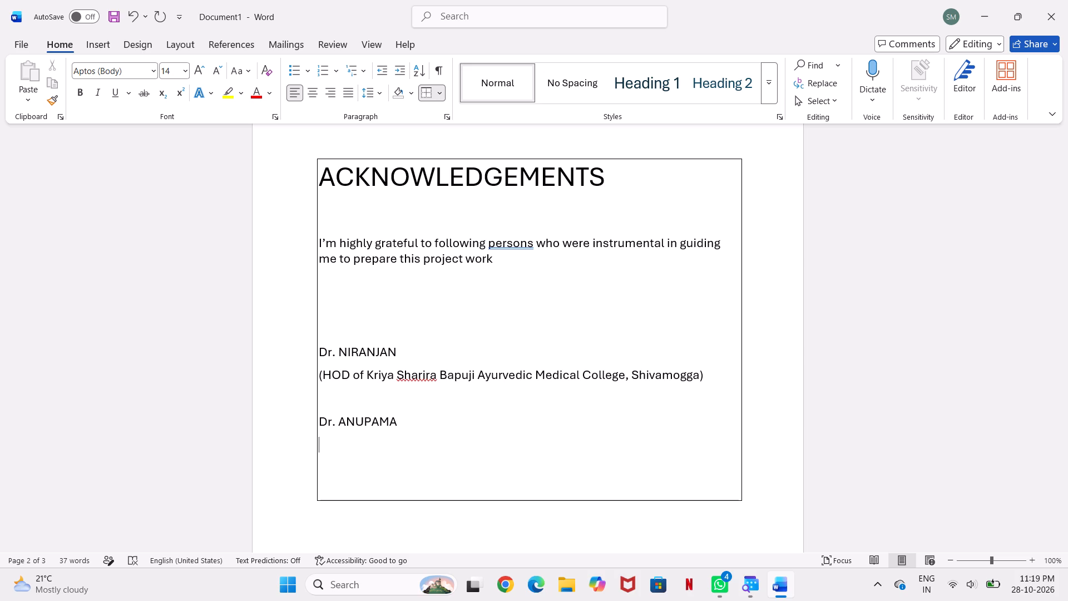
{"action": "key", "text": "shift+parenleft"}
{"action": "type", "text": "Prof"}
{"action": "key", "text": "e"}
{"action": "type", "text": "sso"}
{"action": "type", "text": "r of"}
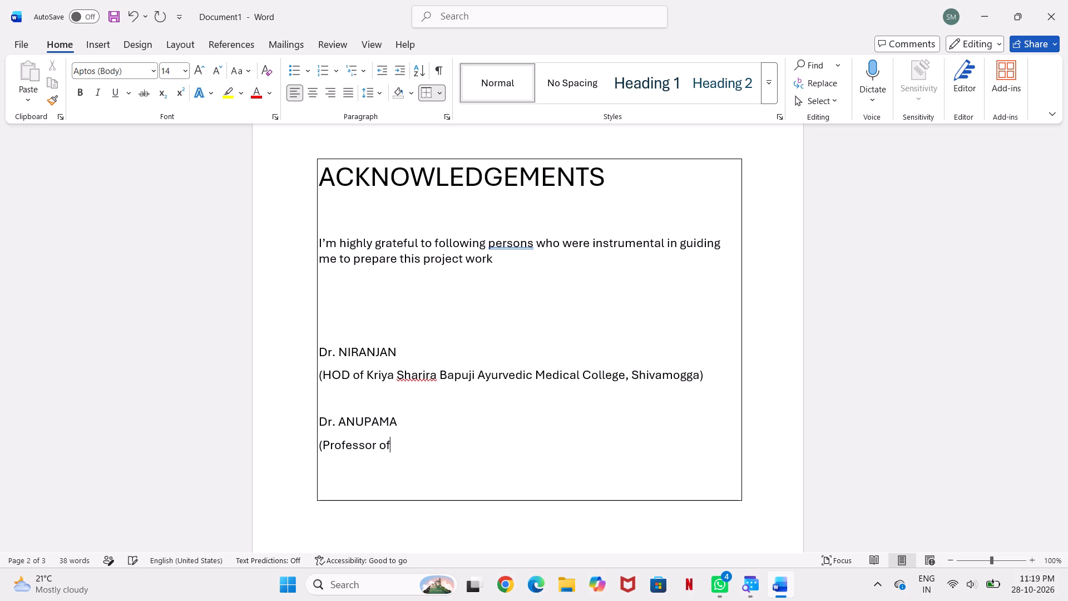
{"action": "key", "text": "space"}
{"action": "type", "text": "Kriya"}
{"action": "key", "text": "space"}
{"action": "type", "text": "Sharira"}
{"action": "key", "text": "space"}
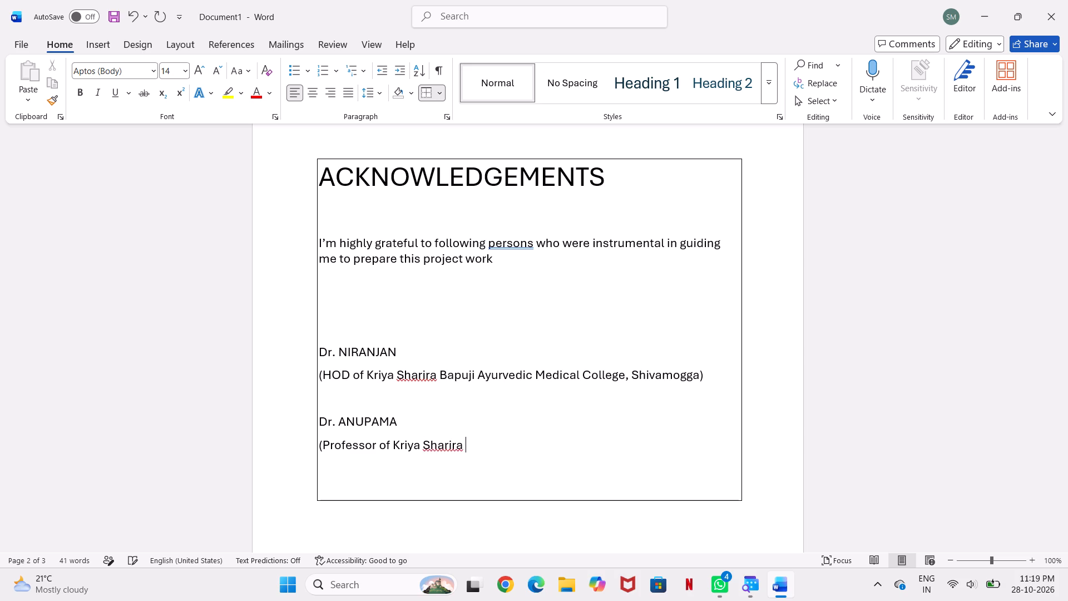
Continue the second doctor's designation line with "Bapuji Ayurvedic".
{"action": "type", "text": "ba"}
{"action": "key", "text": "BackSpace"}
{"action": "key", "text": "BackSpace"}
{"action": "type", "text": "Ba"}
{"action": "type", "text": "puji"}
{"action": "key", "text": "space"}
{"action": "type", "text": "Ayurvediv"}
{"action": "key", "text": "BackSpace"}
{"action": "key", "text": "v"}
{"action": "key", "text": "BackSpace"}
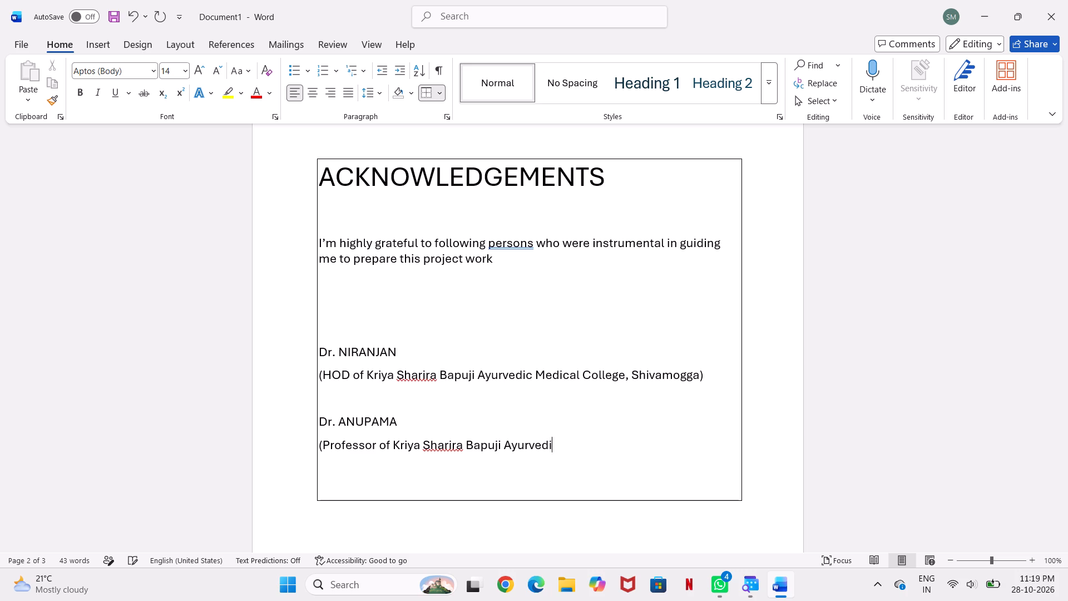
{"action": "type", "text": "c"}
{"action": "key", "text": "space"}
Complete the second doctor's designation with "Medical College, Shivamogga)".
{"action": "key", "text": "shift+n"}
{"action": "key", "text": "shift+BackSpace"}
{"action": "key", "text": "shift+m"}
{"action": "key", "text": "w"}
{"action": "key", "text": "BackSpace"}
{"action": "type", "text": "edical"}
{"action": "key", "text": "space"}
{"action": "type", "text": "College"}
{"action": "key", "text": "comma"}
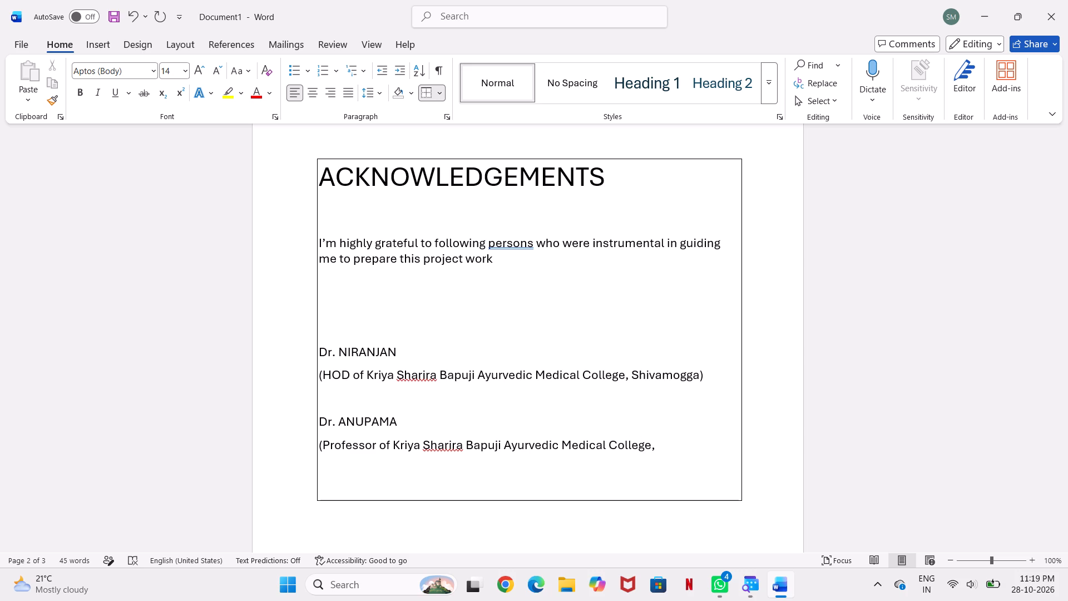
{"action": "key", "text": "space"}
{"action": "key", "text": "shift+s"}
{"action": "type", "text": "hiva"}
{"action": "type", "text": "mogga"}
{"action": "key", "text": "shift+parenright"}
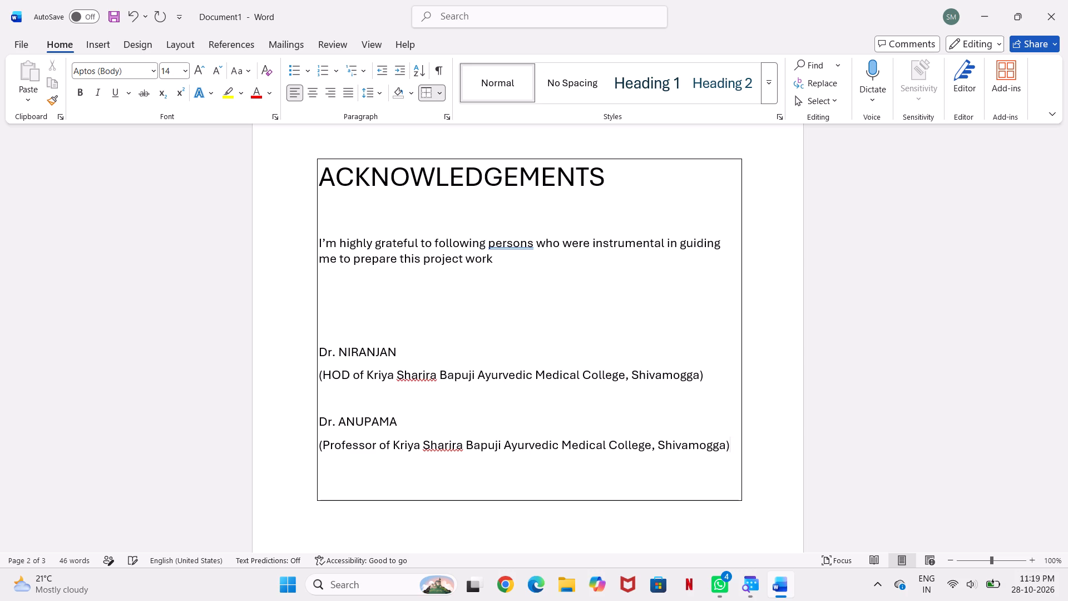
Leave one blank line below the professor's designation and start a new line for the third doctor.
{"action": "key", "text": "Return"}
{"action": "key", "text": "Return"}
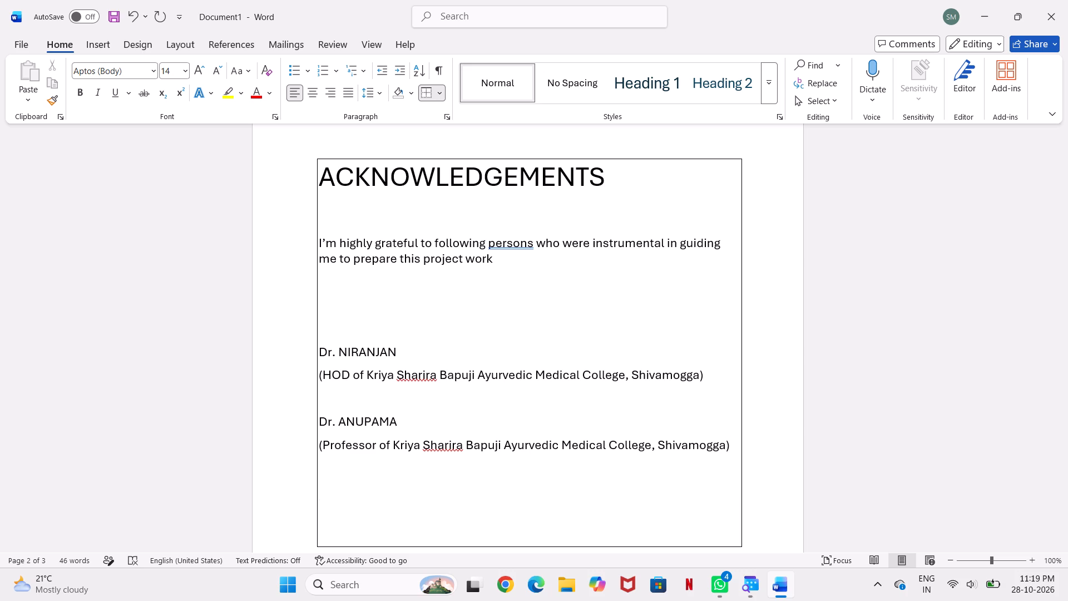
{"action": "key", "text": "Return"}
{"action": "key", "text": "BackSpace"}
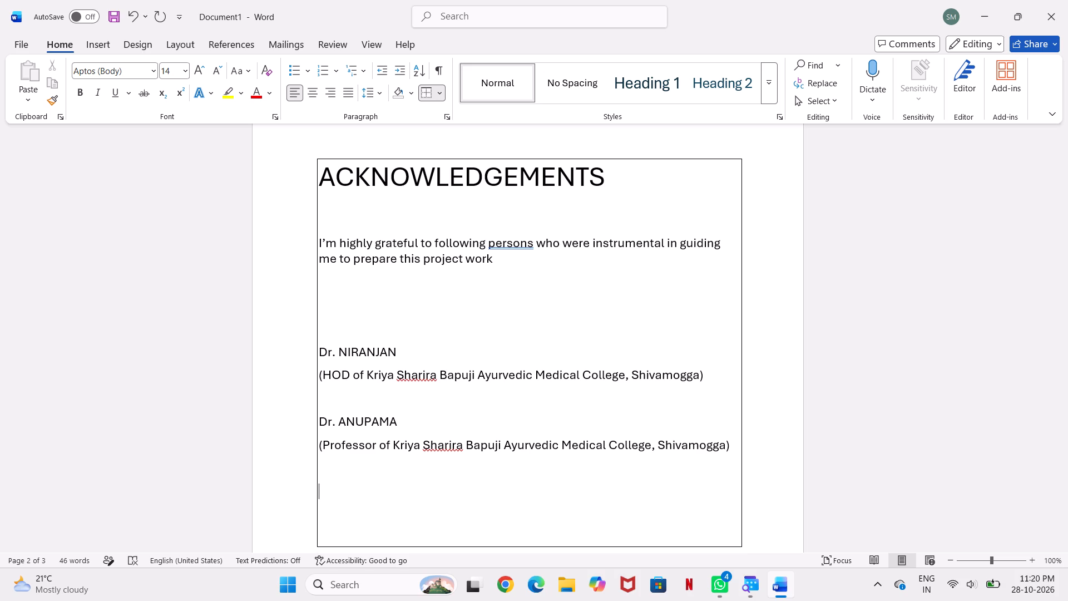
Review the title page, the acknowledgements page and the clinical case page.
{"action": "scroll", "coordinate": [714, 383], "scroll_direction": "up", "scroll_amount": 1}
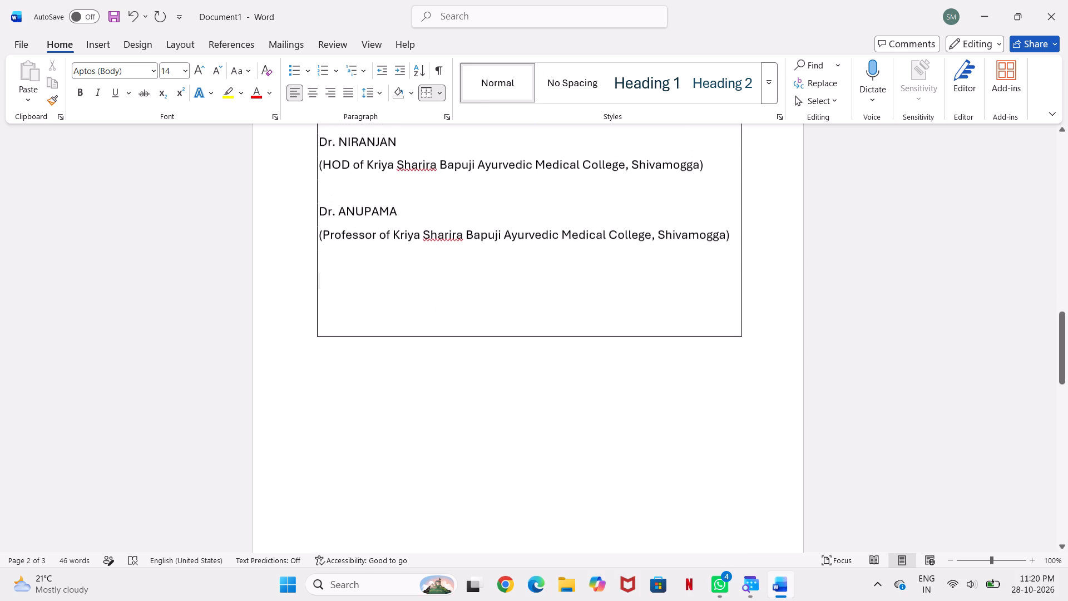
{"action": "scroll", "coordinate": [714, 383], "scroll_direction": "up", "scroll_amount": 3}
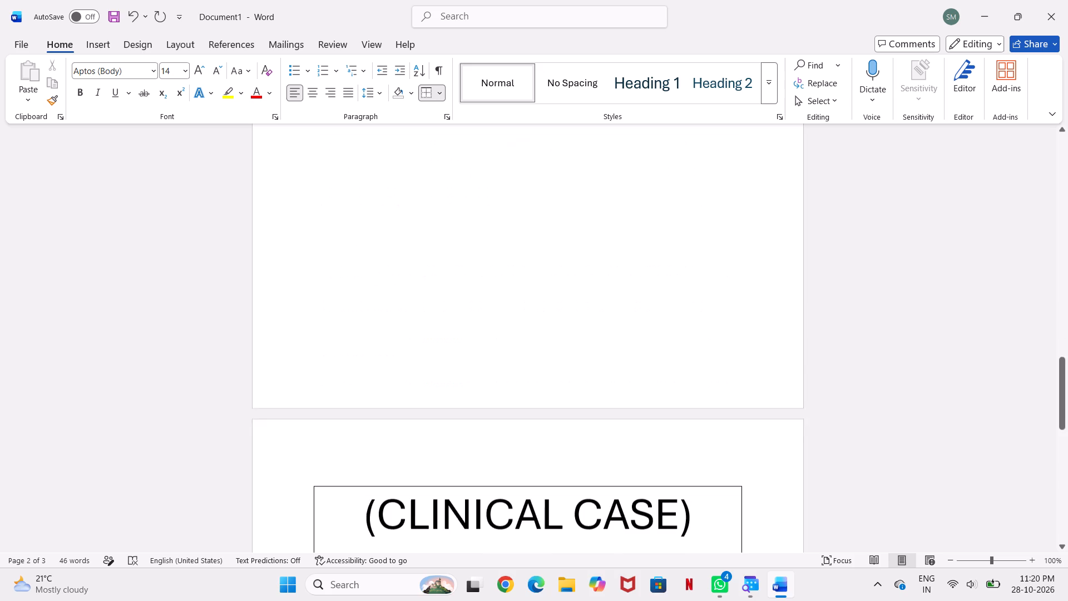
{"action": "scroll", "coordinate": [714, 383], "scroll_direction": "up", "scroll_amount": 3}
{"action": "scroll", "coordinate": [714, 383], "scroll_direction": "down", "scroll_amount": 1}
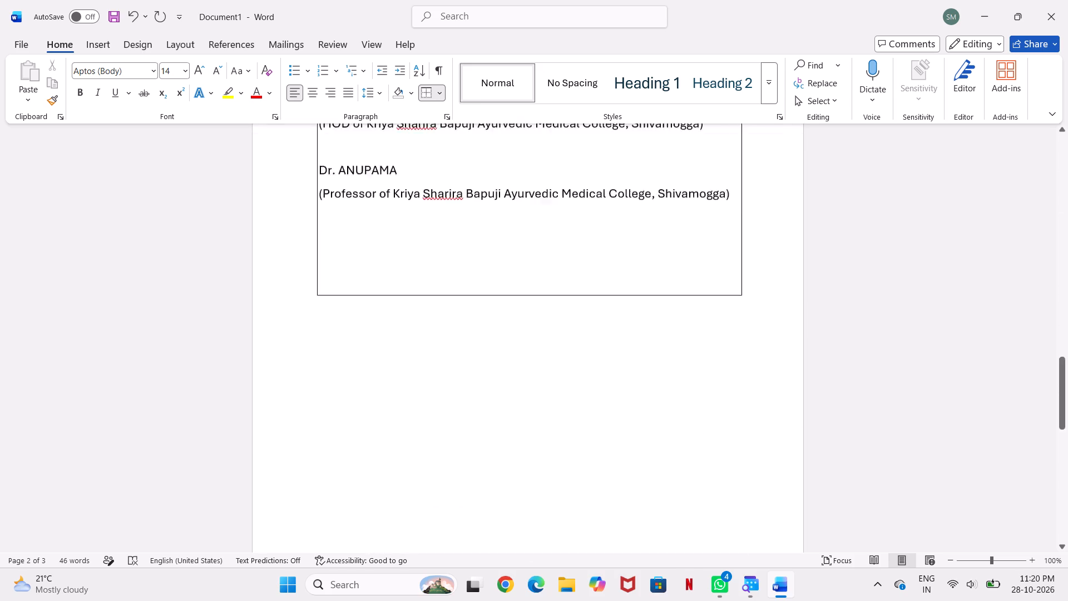
{"action": "scroll", "coordinate": [714, 383], "scroll_direction": "down", "scroll_amount": 2}
{"action": "scroll", "coordinate": [714, 383], "scroll_direction": "up", "scroll_amount": 1}
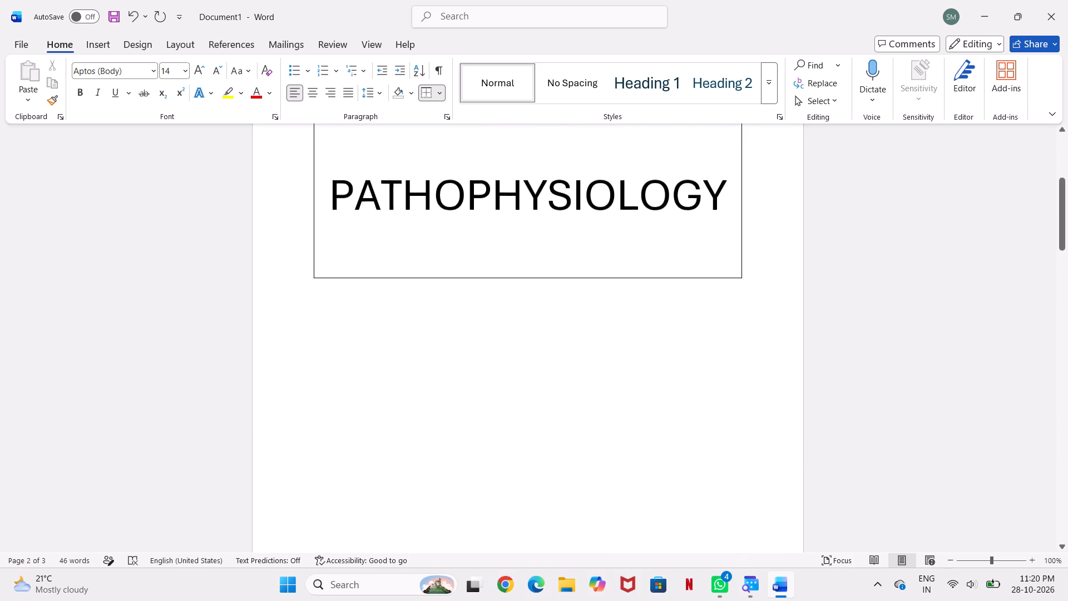
{"action": "scroll", "coordinate": [714, 383], "scroll_direction": "up", "scroll_amount": 1}
{"action": "scroll", "coordinate": [714, 383], "scroll_direction": "down", "scroll_amount": 1}
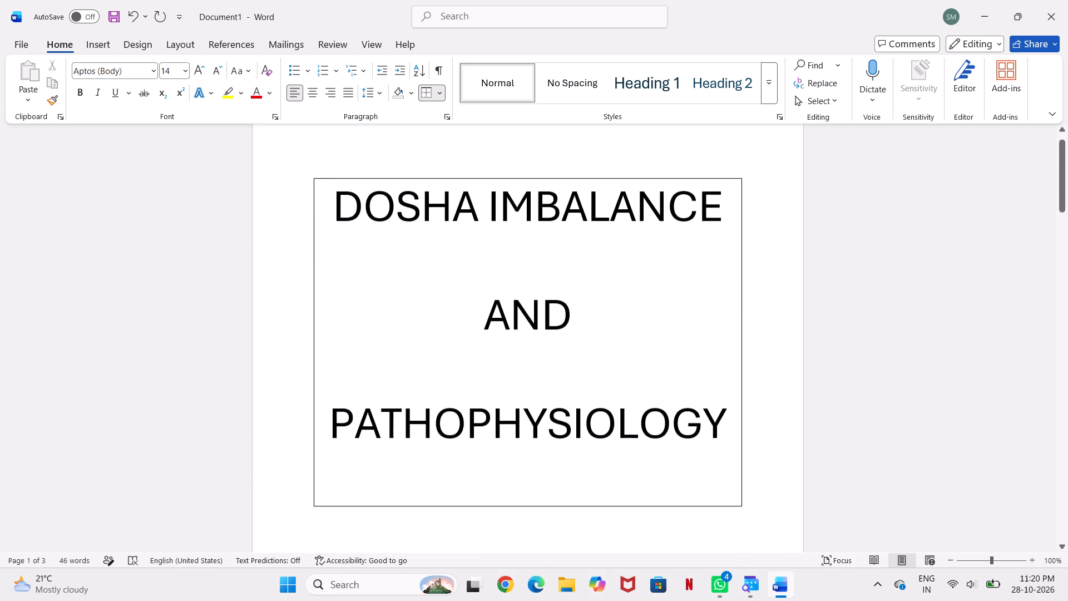
{"action": "scroll", "coordinate": [714, 383], "scroll_direction": "down", "scroll_amount": 2}
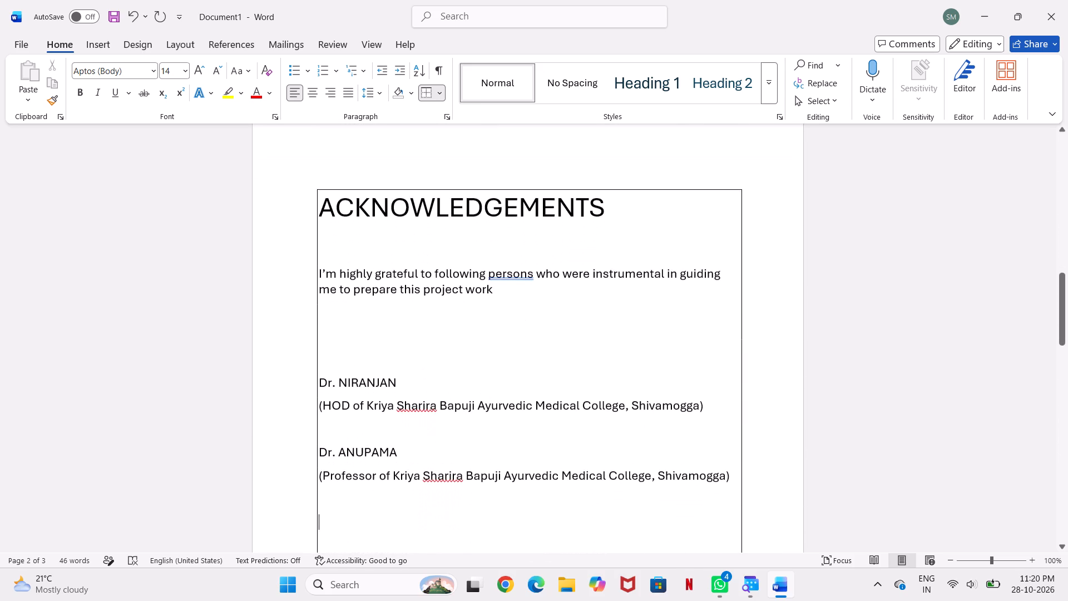
{"action": "scroll", "coordinate": [714, 383], "scroll_direction": "down", "scroll_amount": 2}
Enter the third guiding doctor's name in capitals, preceded by "Dr.", and start the designation below it with "(Assistant of Kriya Sharira Bapuji".
{"action": "right_click", "coordinate": [714, 383]}
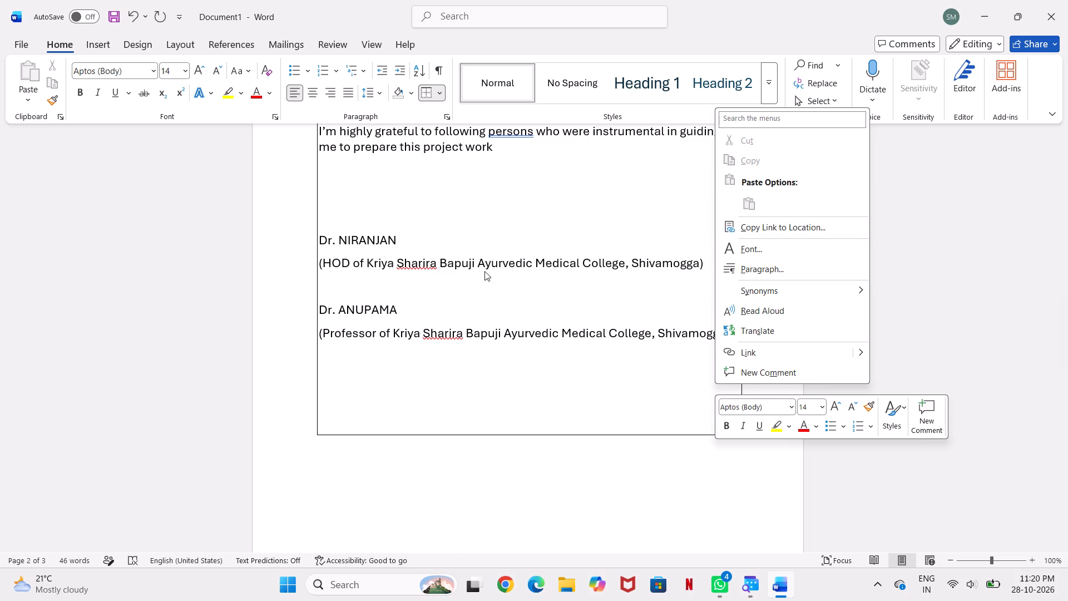
{"action": "left_click", "coordinate": [479, 355]}
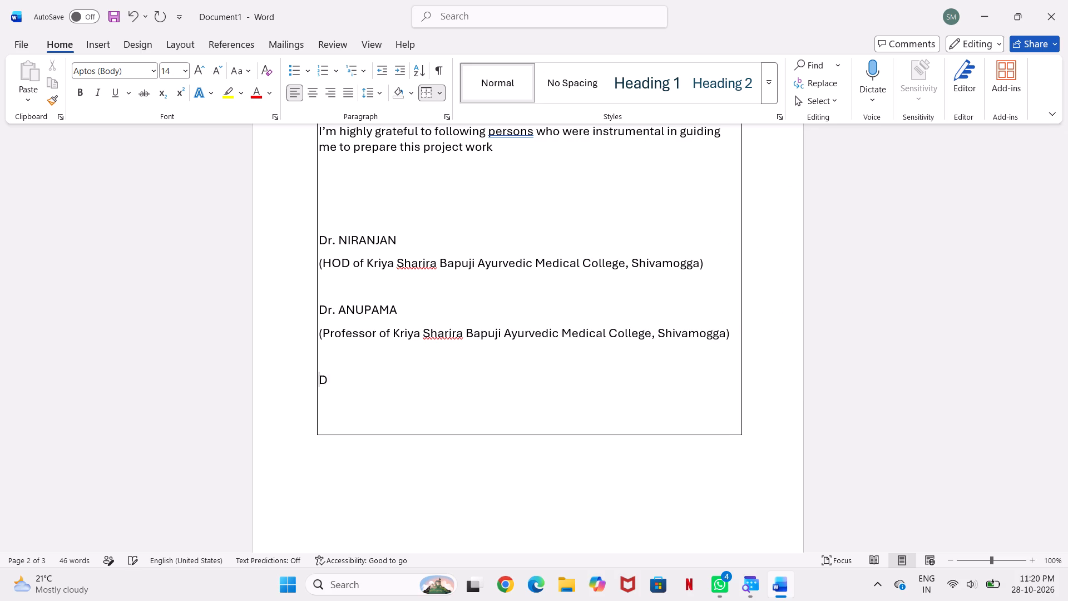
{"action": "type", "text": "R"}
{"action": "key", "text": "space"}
Enter the third guiding doctor's name in capitals, preceded by "Dr.", and start a new line below it.
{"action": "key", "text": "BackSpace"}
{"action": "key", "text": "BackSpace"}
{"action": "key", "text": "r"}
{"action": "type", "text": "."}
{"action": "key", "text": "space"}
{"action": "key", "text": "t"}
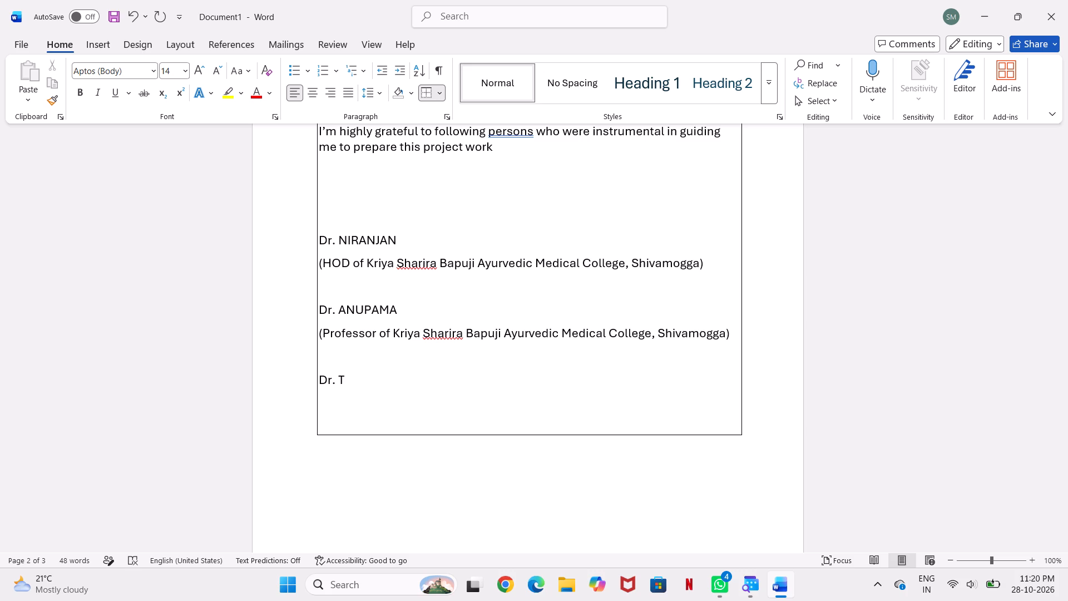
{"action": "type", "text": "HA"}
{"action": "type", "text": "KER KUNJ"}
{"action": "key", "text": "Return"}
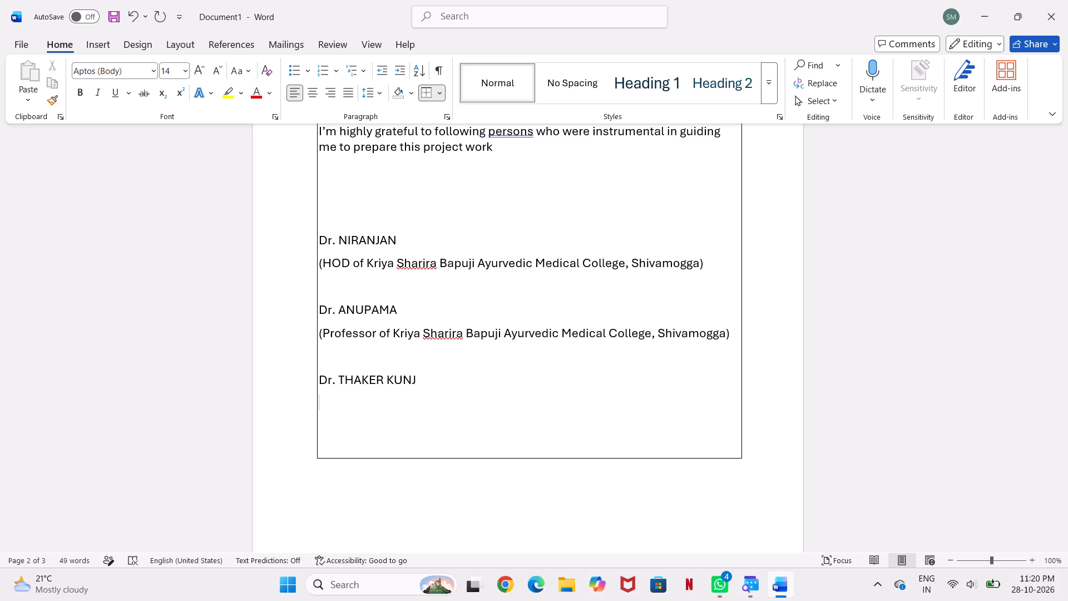
Start the third doctor's designation below the name with "(Assistant of Kriya Sharira Bapuji A".
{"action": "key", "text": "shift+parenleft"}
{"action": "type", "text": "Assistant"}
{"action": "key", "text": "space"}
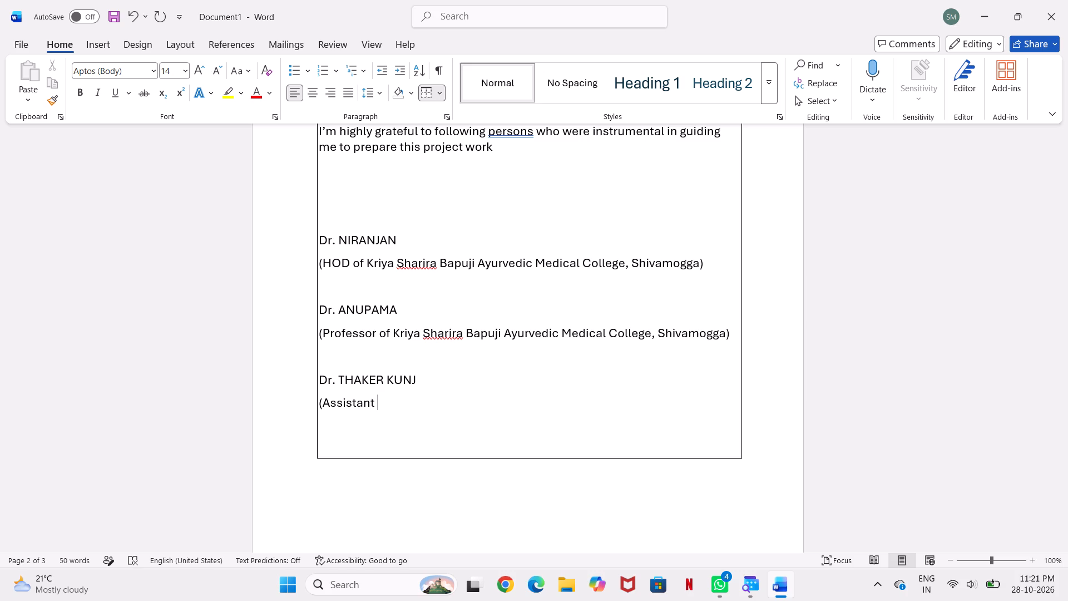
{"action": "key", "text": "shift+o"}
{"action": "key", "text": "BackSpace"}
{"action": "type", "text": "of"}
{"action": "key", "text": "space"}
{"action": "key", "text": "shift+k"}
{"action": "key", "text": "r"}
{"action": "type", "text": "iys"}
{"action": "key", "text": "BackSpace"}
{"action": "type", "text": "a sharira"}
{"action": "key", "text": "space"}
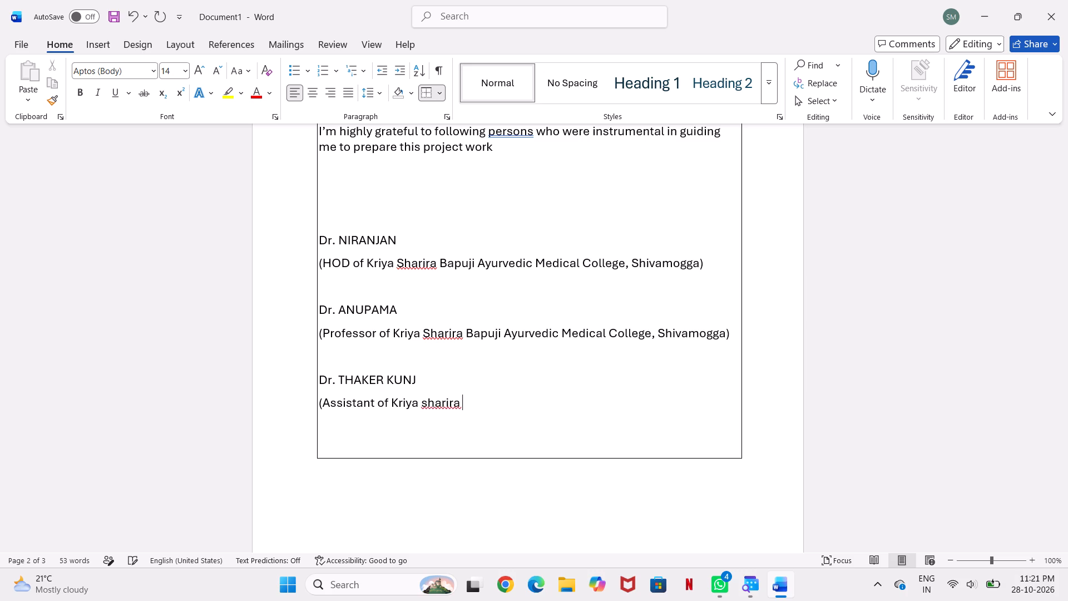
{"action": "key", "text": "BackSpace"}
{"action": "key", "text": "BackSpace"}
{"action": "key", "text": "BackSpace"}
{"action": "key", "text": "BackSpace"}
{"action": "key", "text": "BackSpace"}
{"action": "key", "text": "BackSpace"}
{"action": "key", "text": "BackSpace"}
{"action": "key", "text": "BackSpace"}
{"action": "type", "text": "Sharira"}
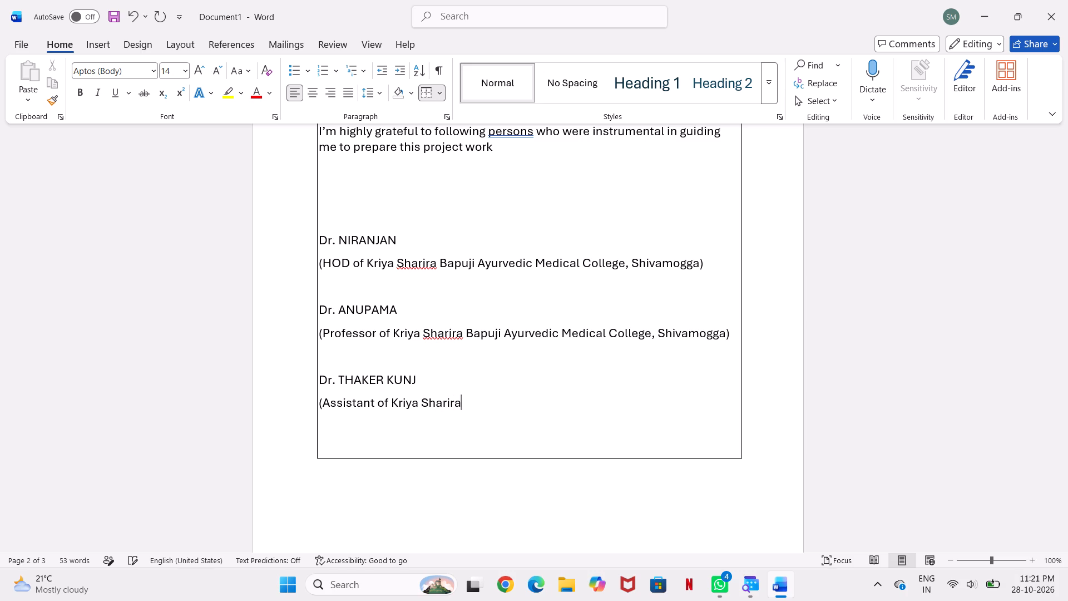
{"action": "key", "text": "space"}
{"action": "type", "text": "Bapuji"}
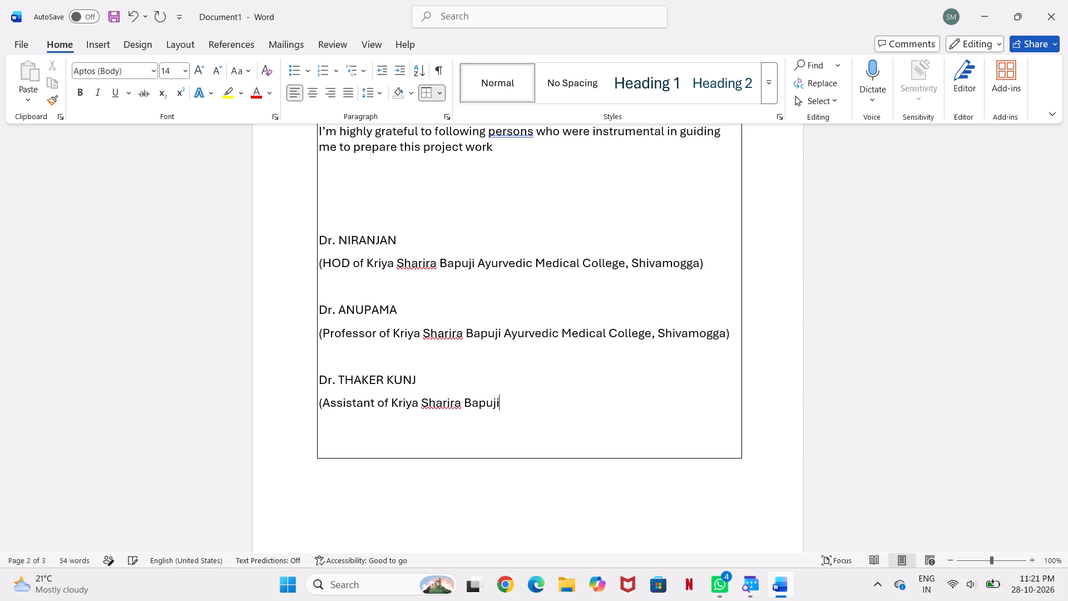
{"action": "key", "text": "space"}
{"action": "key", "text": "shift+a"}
Complete the third doctor's designation with "Ayurvedic Medical College, Shivamogga)" and add a new line below it.
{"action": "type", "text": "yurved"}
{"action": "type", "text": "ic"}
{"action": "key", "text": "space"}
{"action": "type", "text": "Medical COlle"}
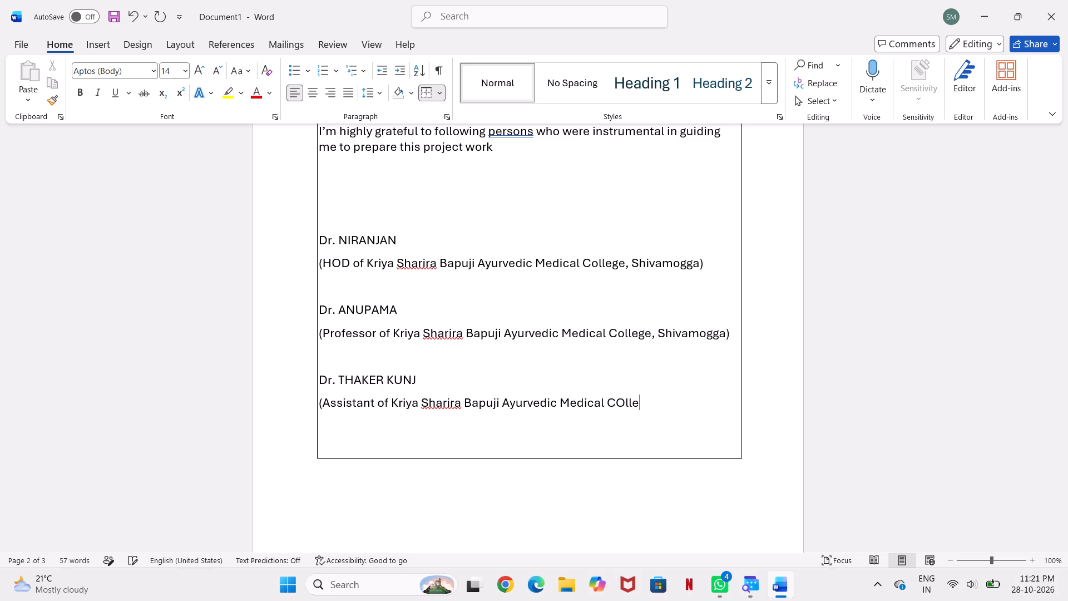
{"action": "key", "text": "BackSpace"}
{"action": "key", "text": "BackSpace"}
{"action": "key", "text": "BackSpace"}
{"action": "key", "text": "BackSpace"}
{"action": "type", "text": "ollege"}
{"action": "key", "text": "space"}
{"action": "key", "text": "comma"}
{"action": "key", "text": "BackSpace"}
{"action": "key", "text": "BackSpace"}
{"action": "type", "text": ","}
{"action": "key", "text": "space"}
{"action": "type", "text": "Shiv"}
{"action": "type", "text": "amogga)"}
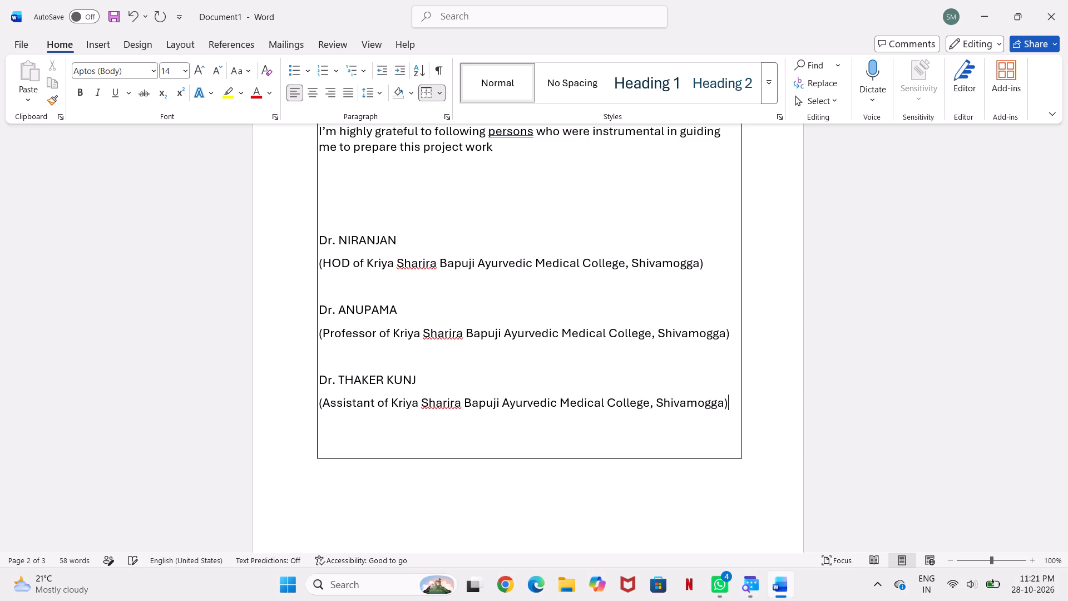
{"action": "key", "text": "Return"}
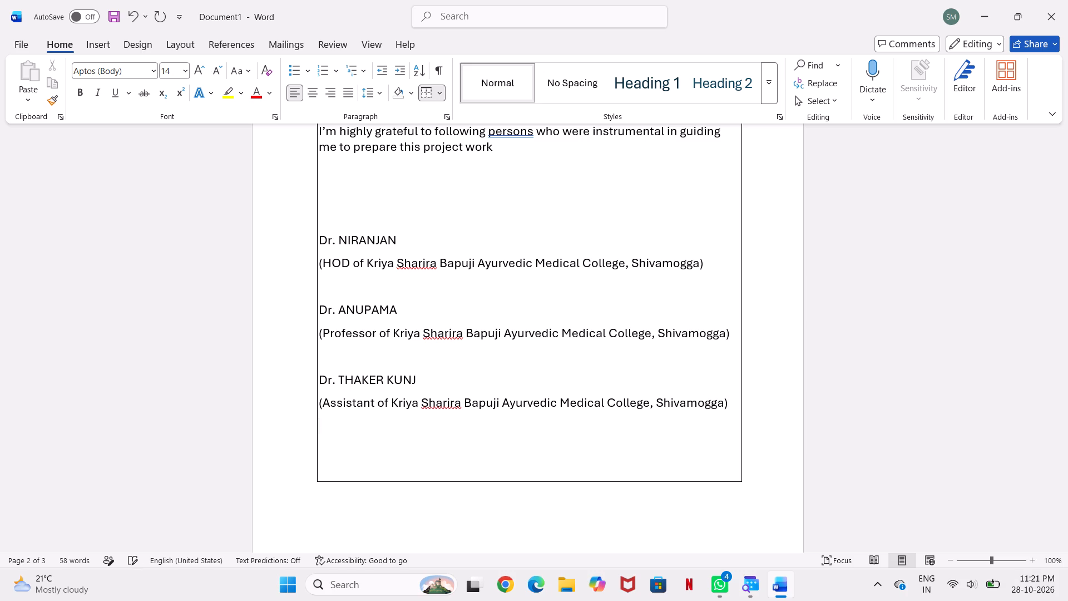
Delete the bordered "(CLINICAL CASE)" heading and its empty line from the page after the acknowledgements.
{"action": "scroll", "coordinate": [505, 366], "scroll_direction": "down", "scroll_amount": 2}
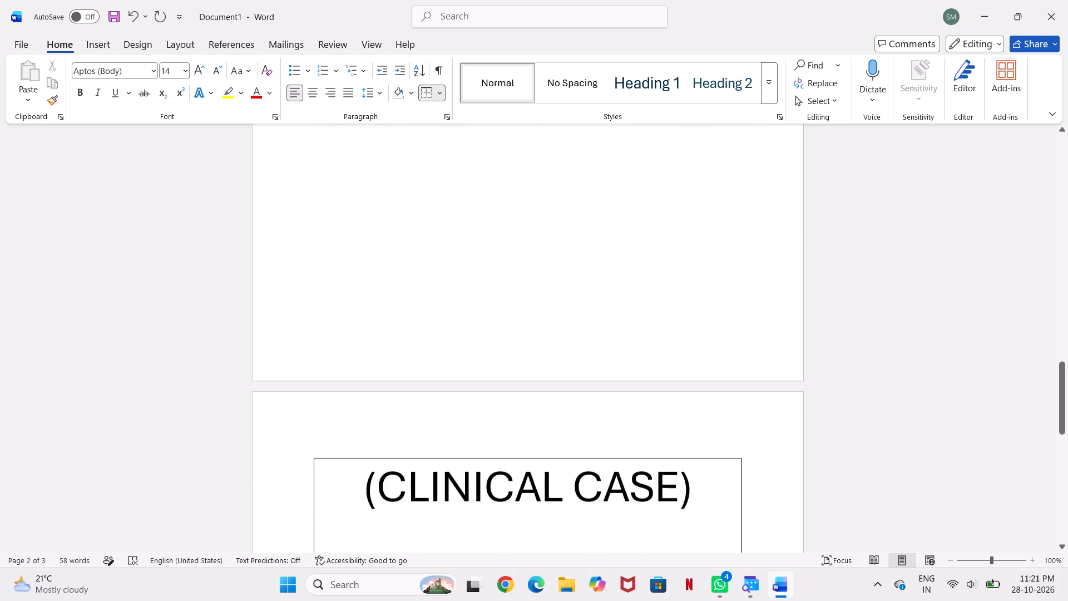
{"action": "scroll", "coordinate": [505, 366], "scroll_direction": "down", "scroll_amount": 1}
{"action": "scroll", "coordinate": [505, 366], "scroll_direction": "up", "scroll_amount": 1}
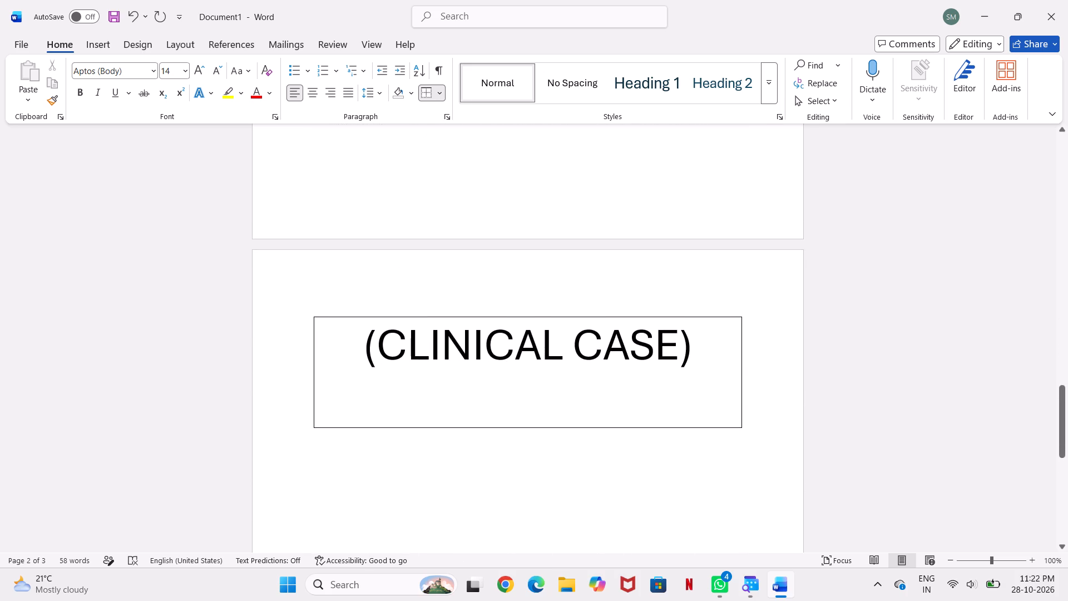
{"action": "right_click_drag", "start_coordinate": [363, 338], "coordinate": [625, 378]}
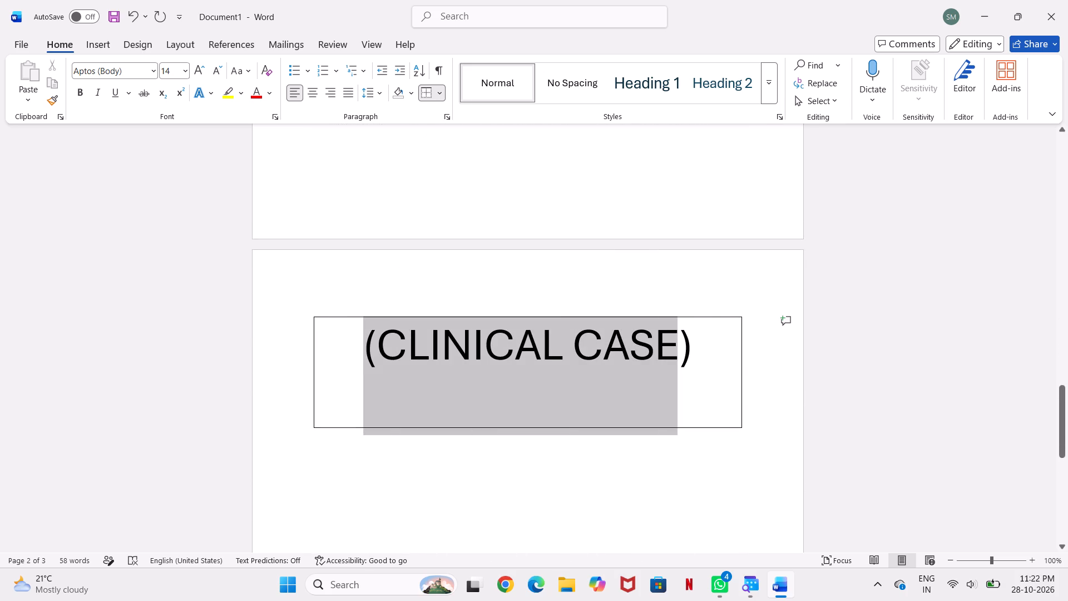
{"action": "right_click_drag", "start_coordinate": [625, 378], "coordinate": [707, 391]}
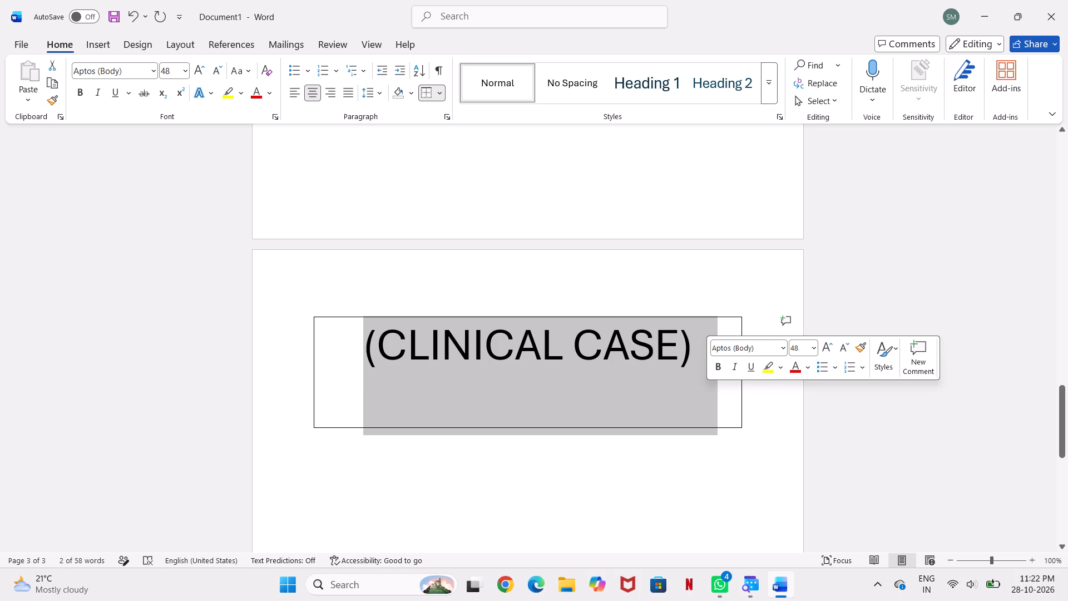
{"action": "key", "text": "Delete"}
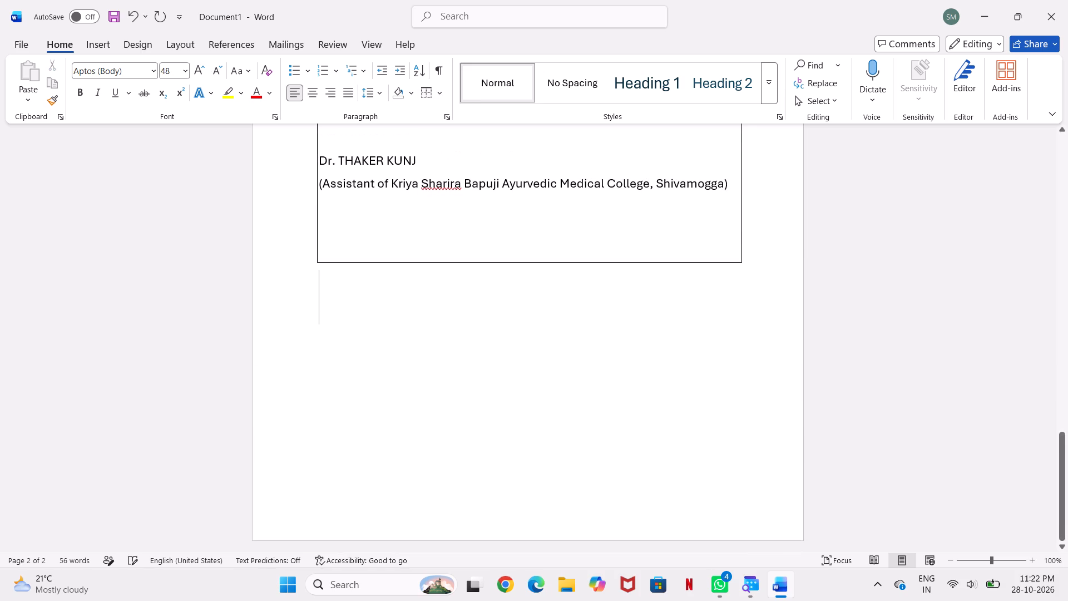
Add the line "(CLINICAL CASE)" below "PATHOPHYSIOLOGY" on the title page.
{"action": "scroll", "coordinate": [707, 391], "scroll_direction": "up", "scroll_amount": 7}
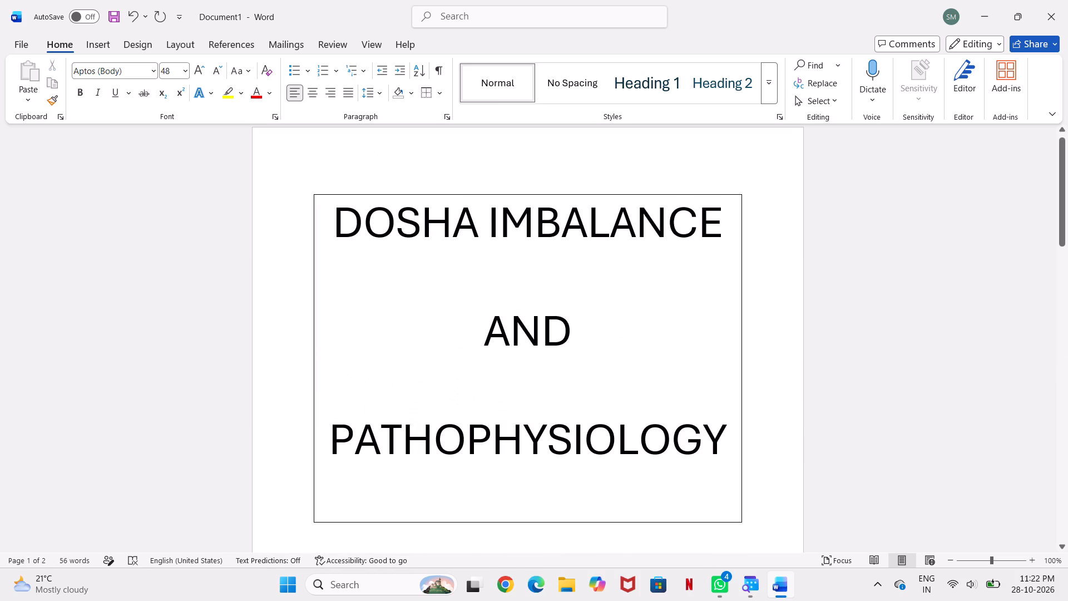
{"action": "left_click", "coordinate": [729, 442]}
{"action": "key", "text": "space"}
{"action": "key", "text": "c"}
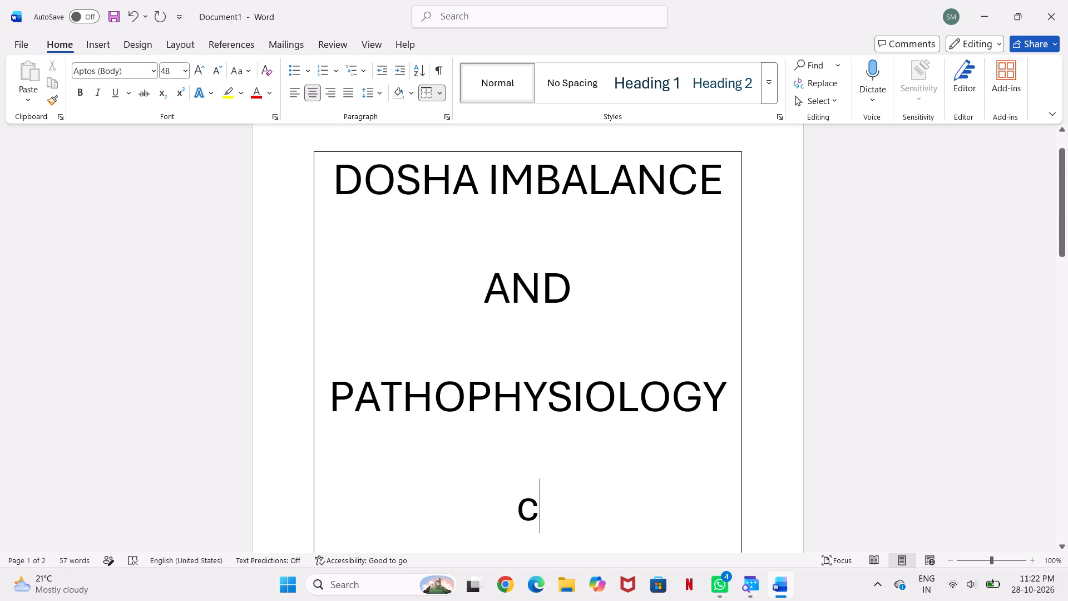
{"action": "key", "text": "BackSpace"}
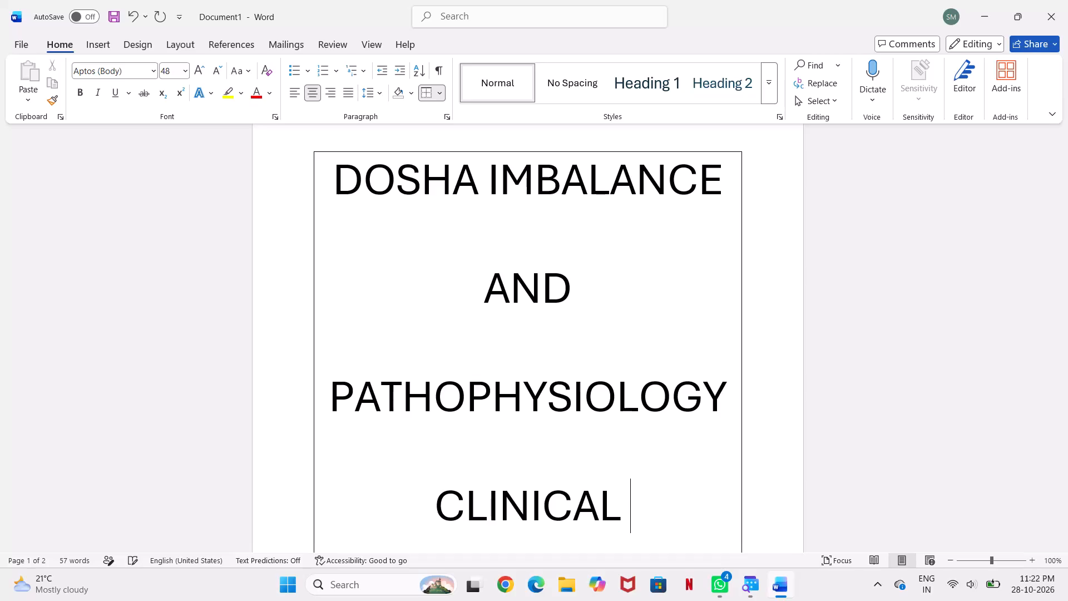
Enclose the "CLINICAL CASE" line below "PATHOPHYSIOLOGY" on the title page in parentheses, making it "(CLINICAL CASE)".
{"action": "scroll", "coordinate": [729, 442], "scroll_direction": "down", "scroll_amount": 1}
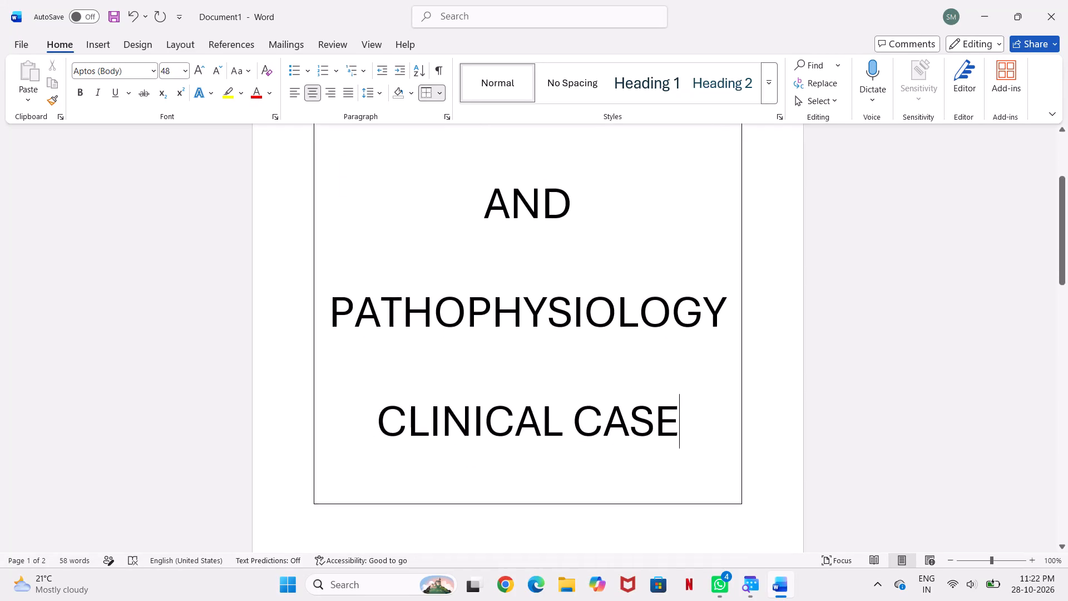
{"action": "scroll", "coordinate": [729, 442], "scroll_direction": "down", "scroll_amount": 1}
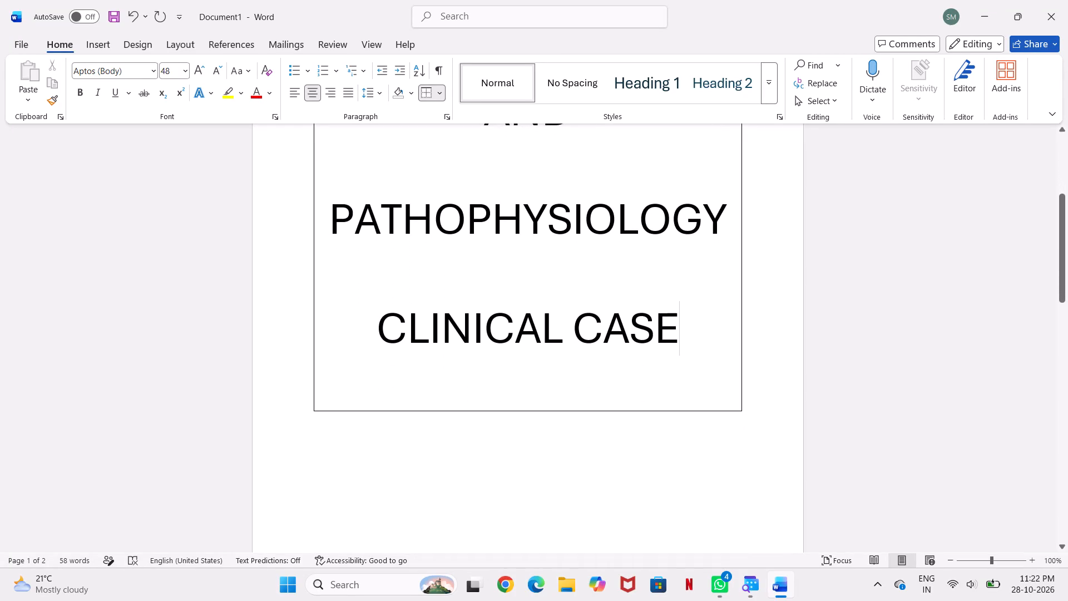
{"action": "key", "text": "shift+parenright"}
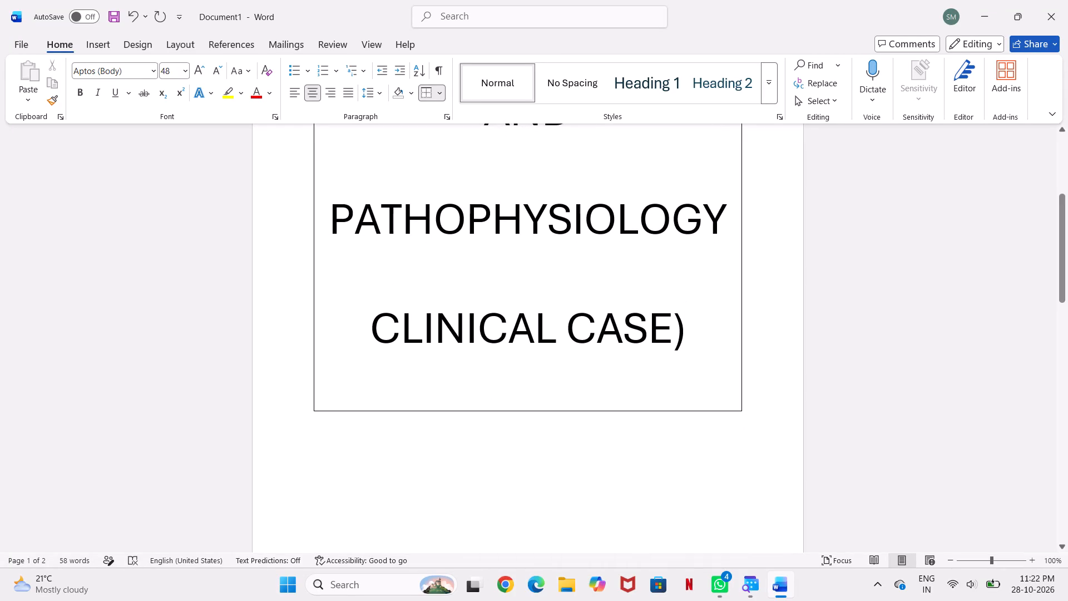
{"action": "left_click", "coordinate": [359, 314]}
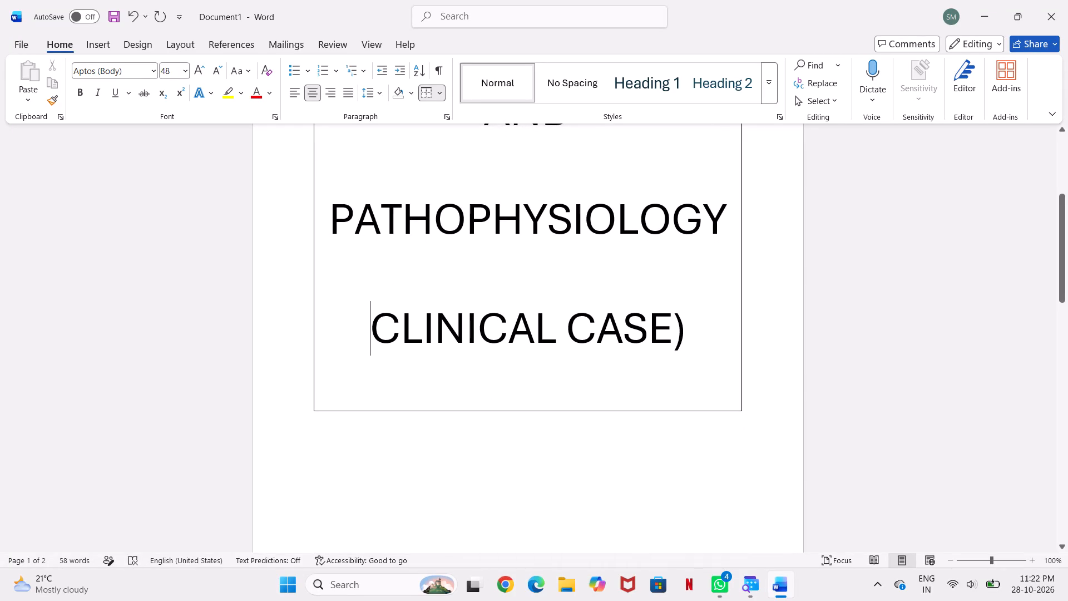
{"action": "key", "text": "shift+parenleft"}
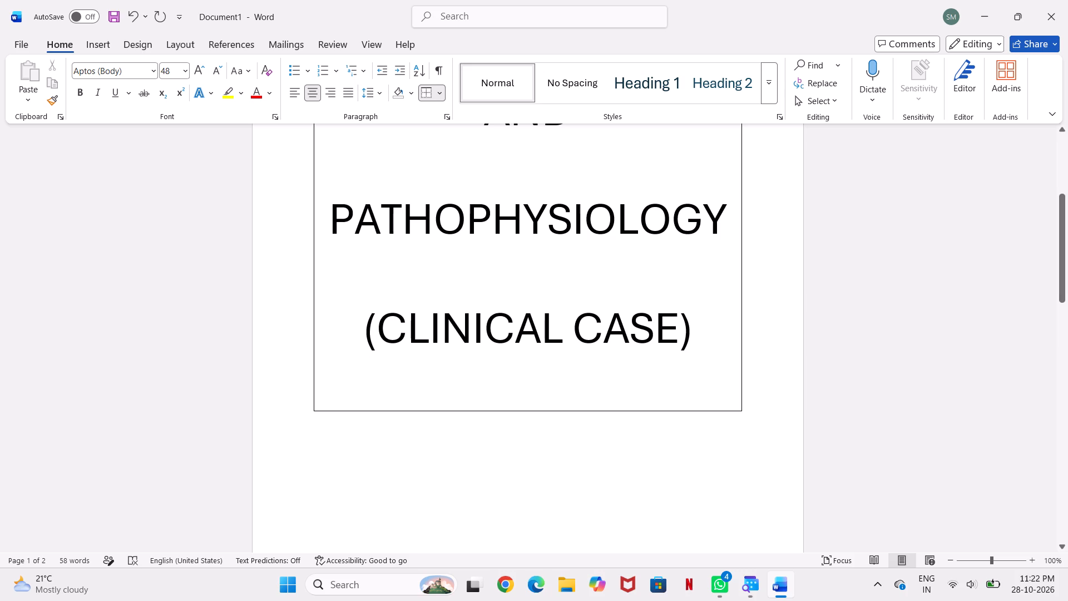
{"action": "left_click", "coordinate": [821, 319]}
Insert a blank page at the end of the third doctor's name on the acknowledgements page.
{"action": "scroll", "coordinate": [821, 319], "scroll_direction": "up", "scroll_amount": 1}
{"action": "scroll", "coordinate": [821, 319], "scroll_direction": "down", "scroll_amount": 1}
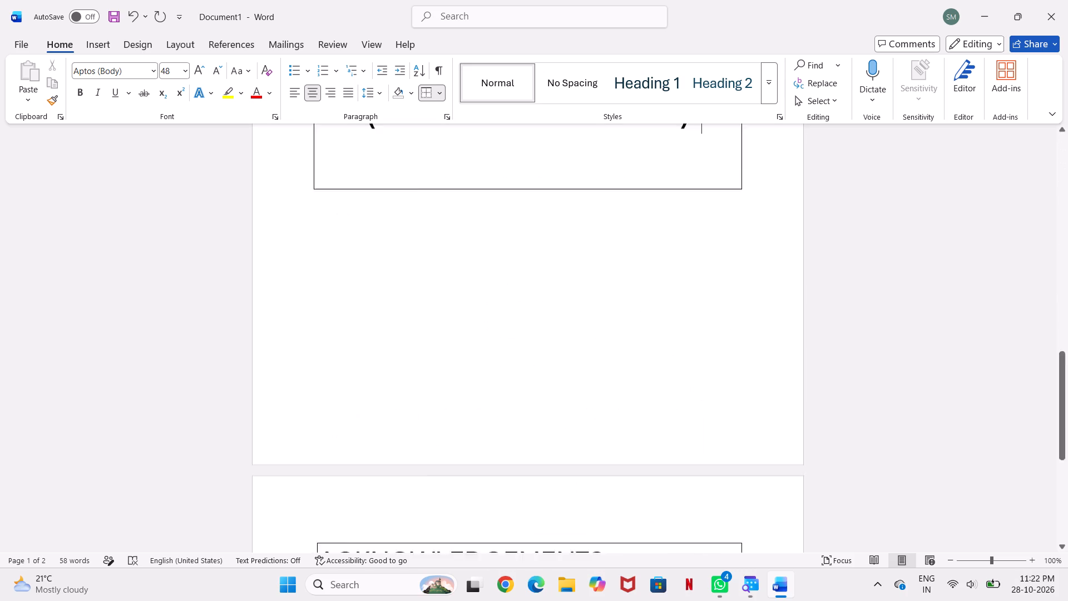
{"action": "scroll", "coordinate": [821, 319], "scroll_direction": "down", "scroll_amount": 1}
{"action": "scroll", "coordinate": [821, 319], "scroll_direction": "up", "scroll_amount": 4}
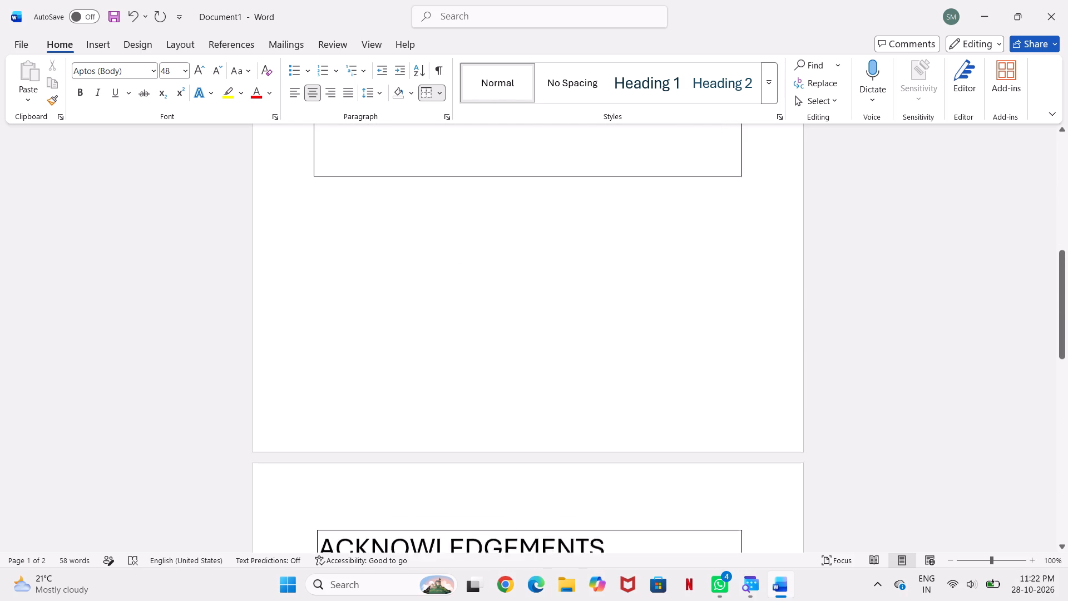
{"action": "scroll", "coordinate": [821, 319], "scroll_direction": "down", "scroll_amount": 2}
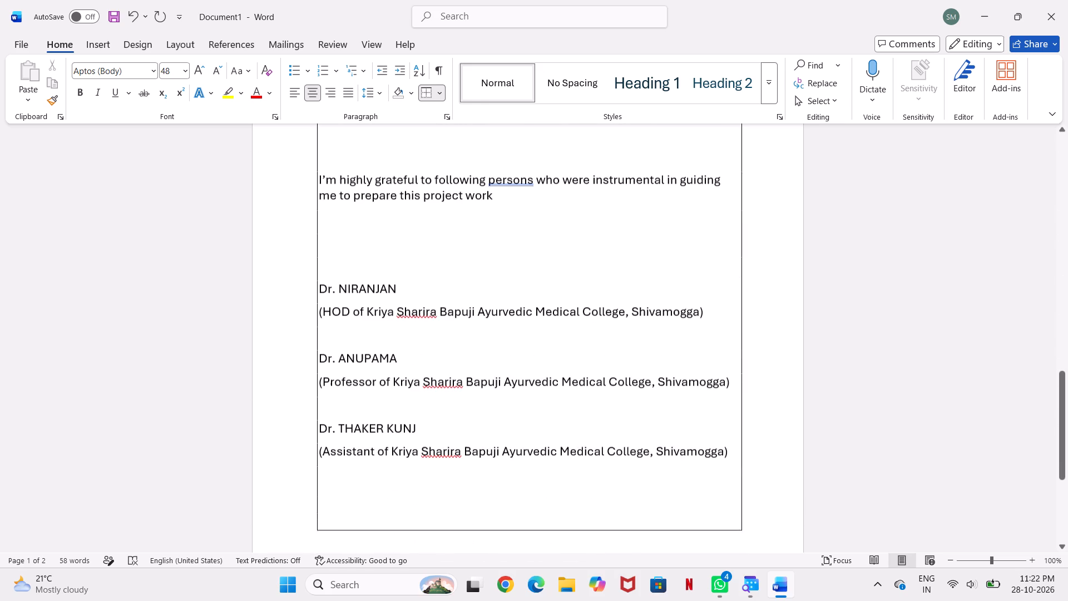
{"action": "scroll", "coordinate": [821, 319], "scroll_direction": "down", "scroll_amount": 2}
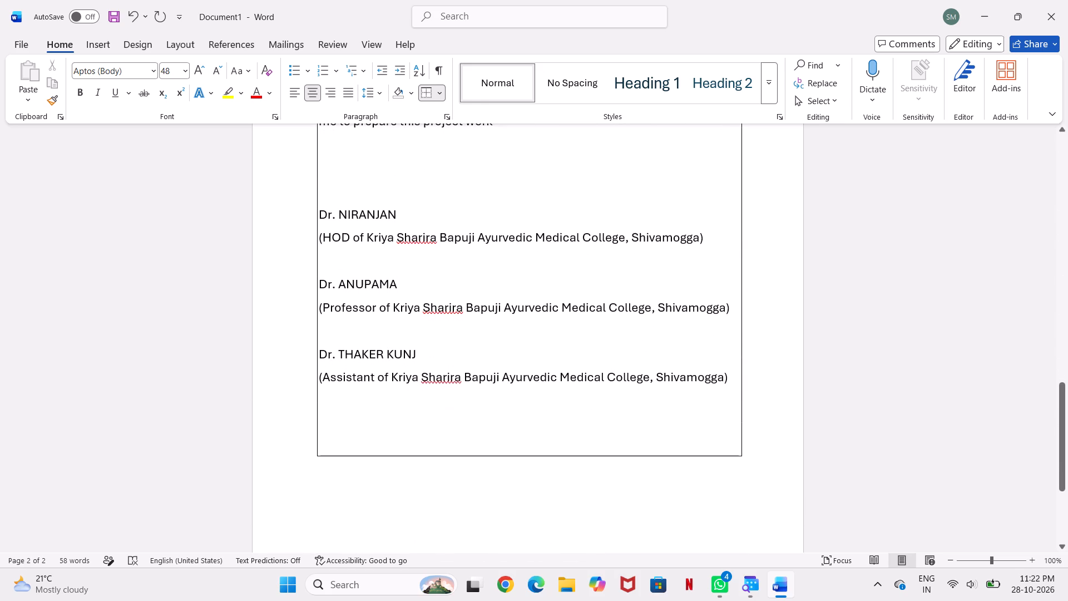
{"action": "left_click", "coordinate": [859, 352]}
{"action": "scroll", "coordinate": [824, 370], "scroll_direction": "down", "scroll_amount": 6}
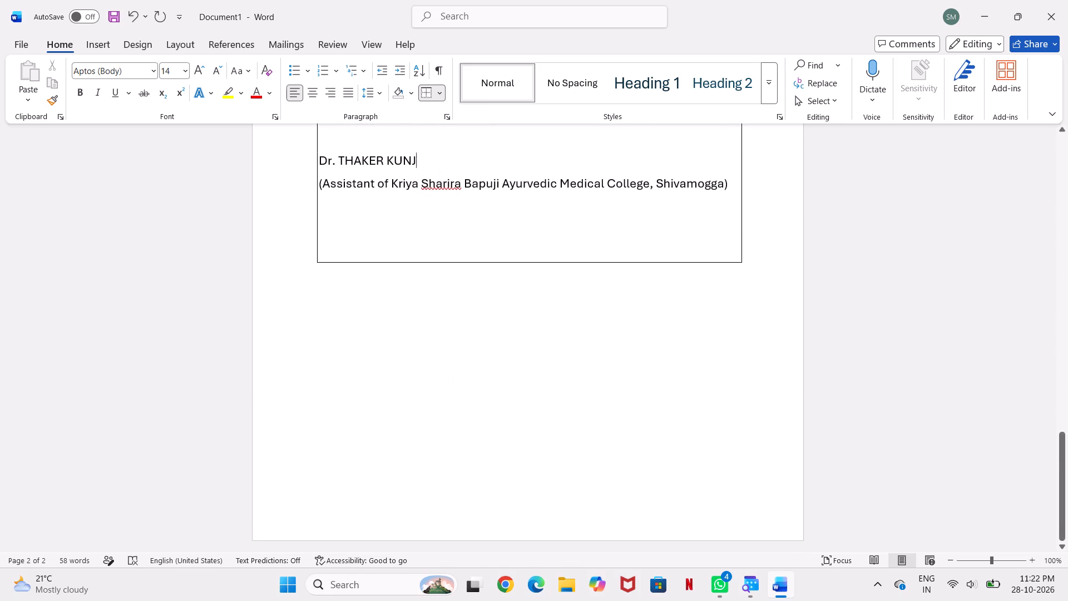
{"action": "left_click", "coordinate": [102, 52]}
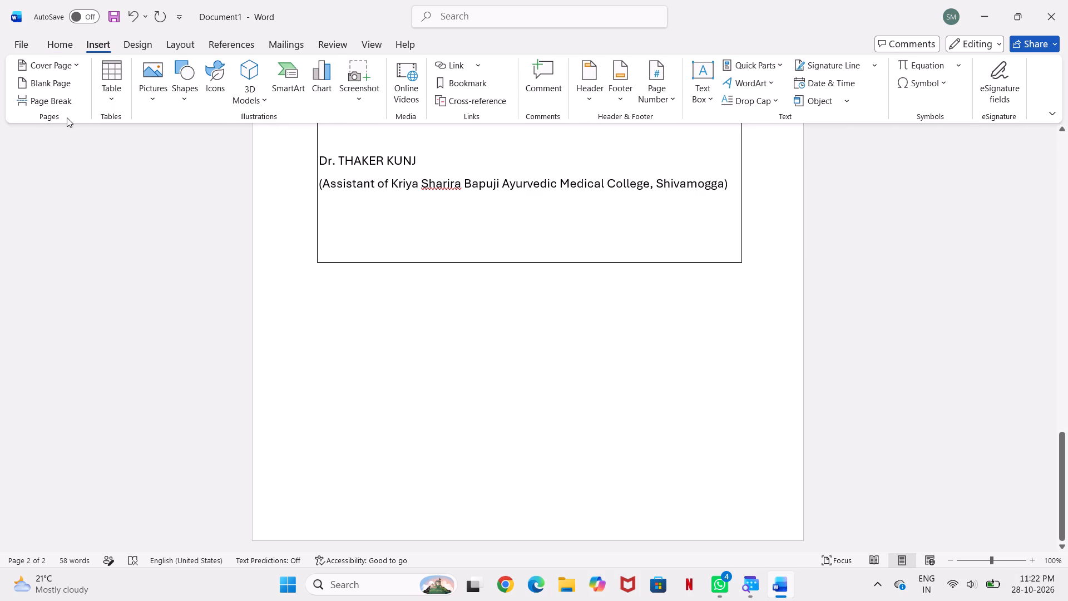
{"action": "left_click", "coordinate": [72, 88]}
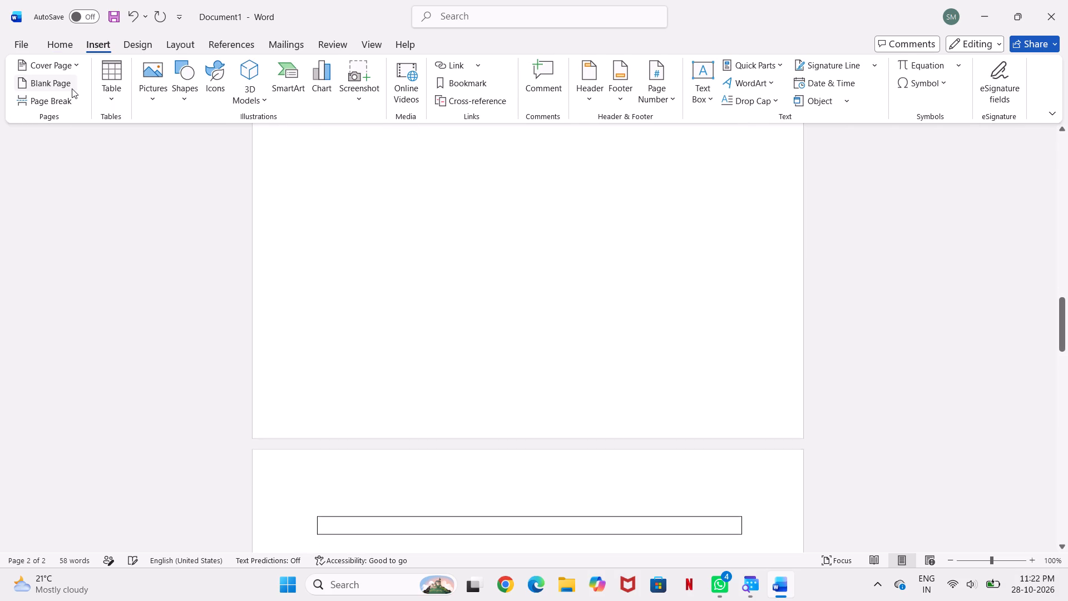
{"action": "scroll", "coordinate": [72, 88], "scroll_direction": "down", "scroll_amount": 2}
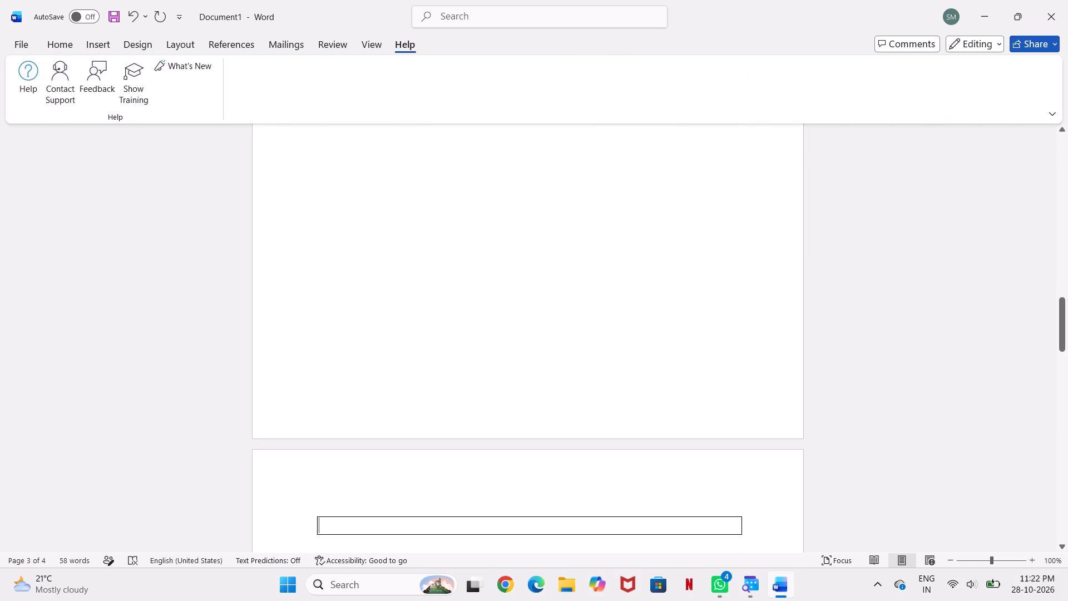
Review the acknowledgements page, its flagged words "persons" and "Sharira", and the pages that follow it.
{"action": "left_click", "coordinate": [57, 45]}
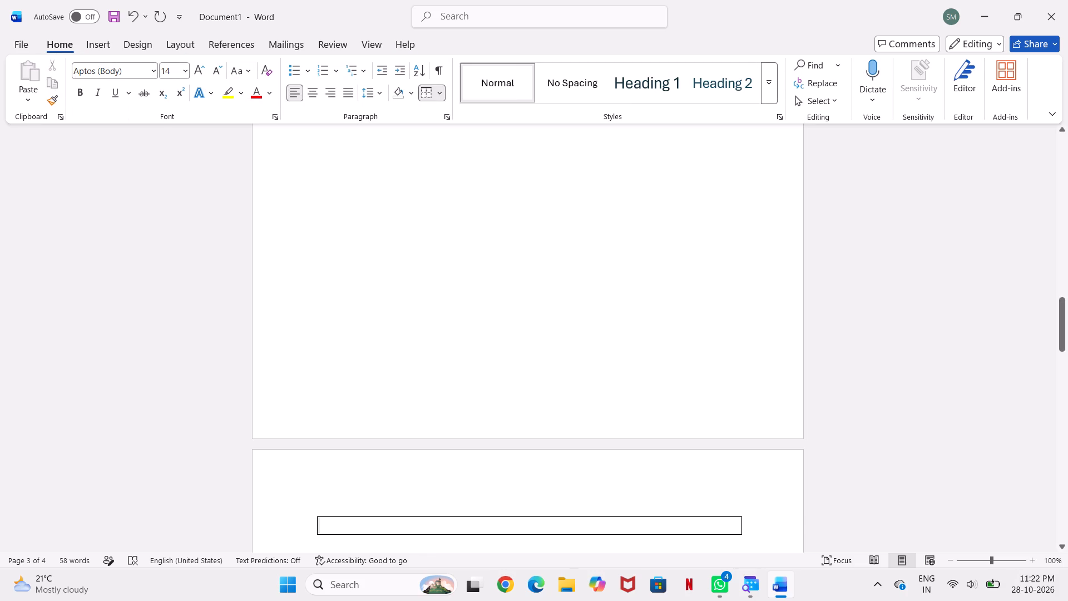
{"action": "scroll", "coordinate": [378, 237], "scroll_direction": "up", "scroll_amount": 5}
{"action": "scroll", "coordinate": [378, 237], "scroll_direction": "down", "scroll_amount": 3}
{"action": "scroll", "coordinate": [378, 237], "scroll_direction": "up", "scroll_amount": 1}
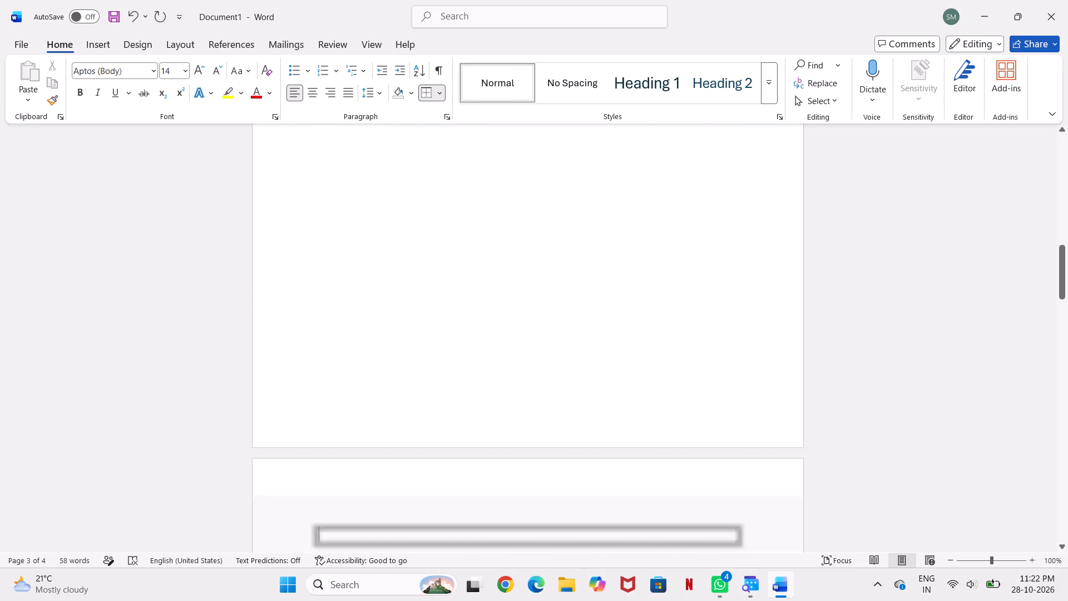
{"action": "scroll", "coordinate": [378, 237], "scroll_direction": "up", "scroll_amount": 1}
{"action": "scroll", "coordinate": [378, 237], "scroll_direction": "down", "scroll_amount": 3}
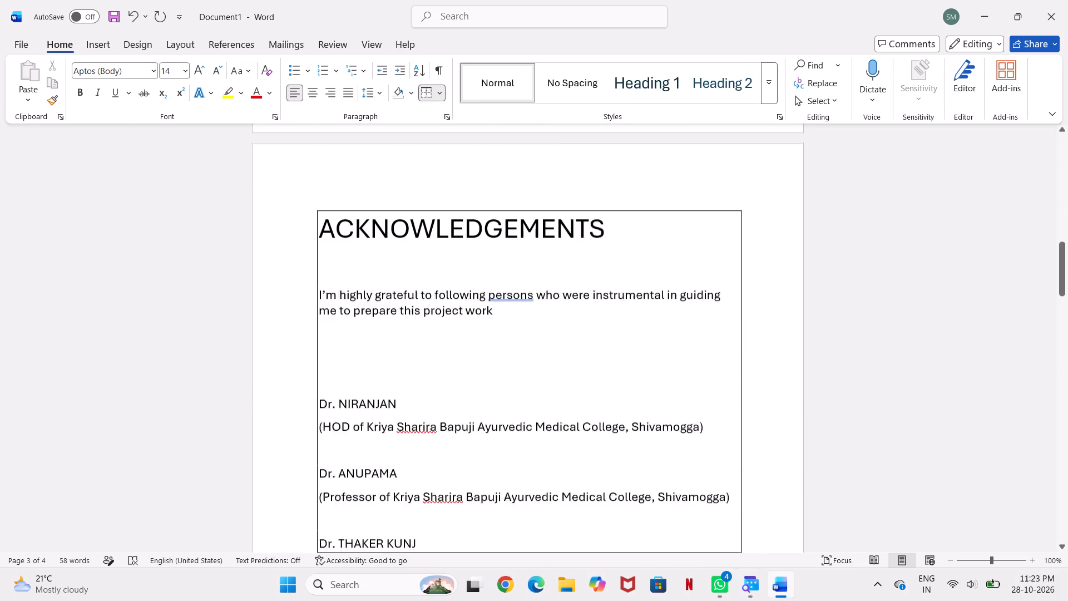
{"action": "scroll", "coordinate": [378, 237], "scroll_direction": "down", "scroll_amount": 2}
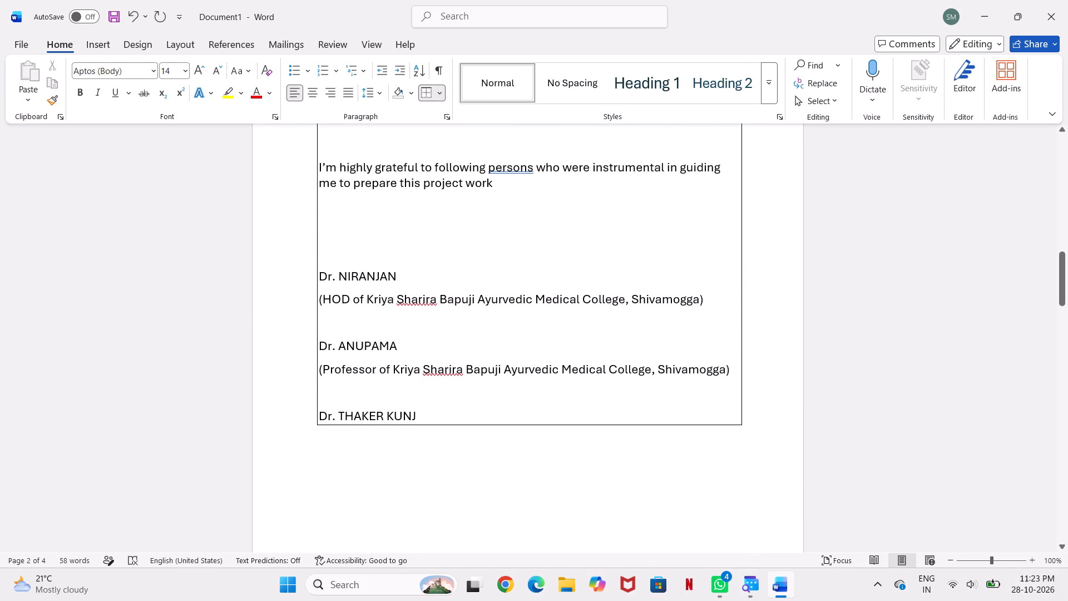
{"action": "left_click", "coordinate": [509, 166]}
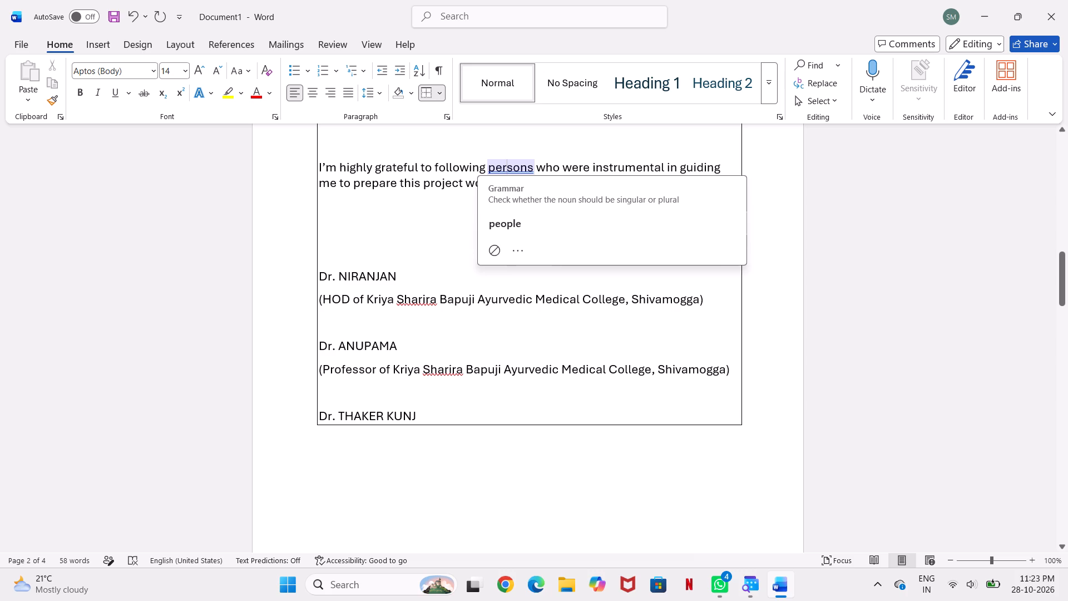
{"action": "left_click", "coordinate": [447, 228]}
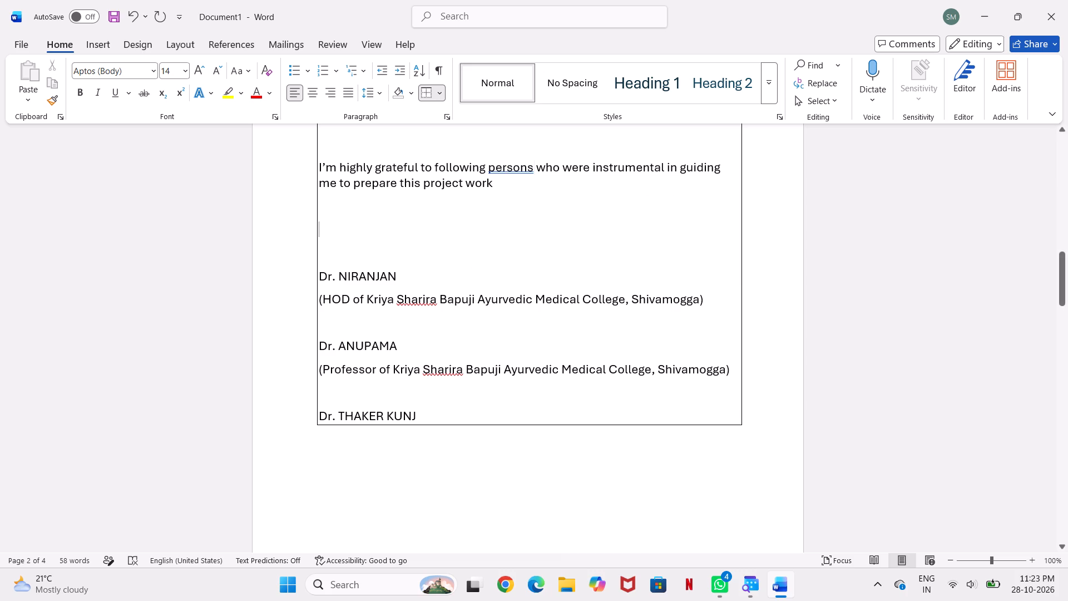
{"action": "left_click", "coordinate": [447, 228]}
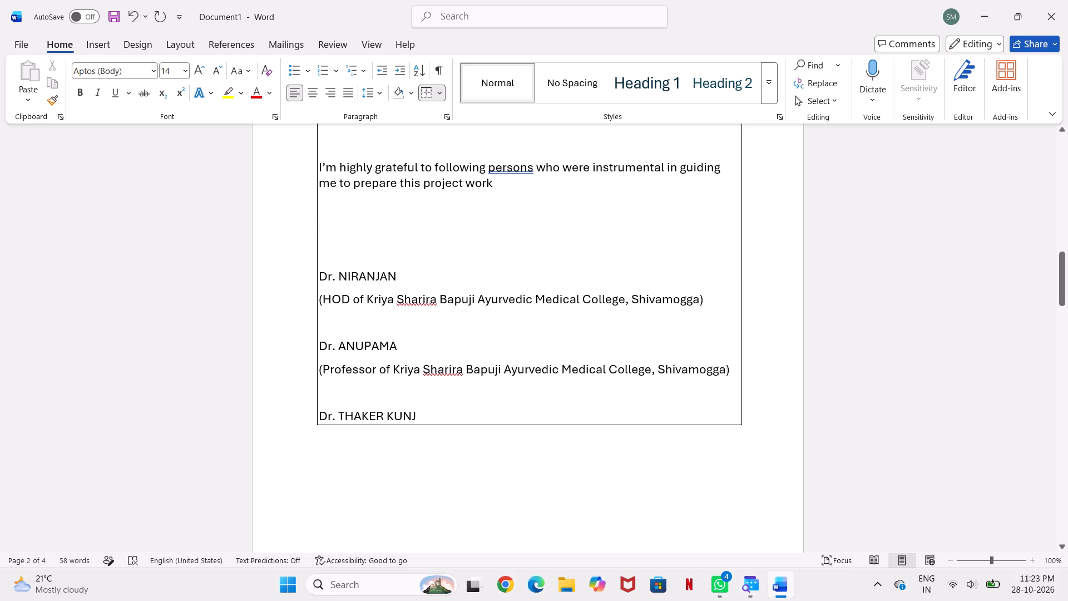
{"action": "left_click", "coordinate": [447, 228]}
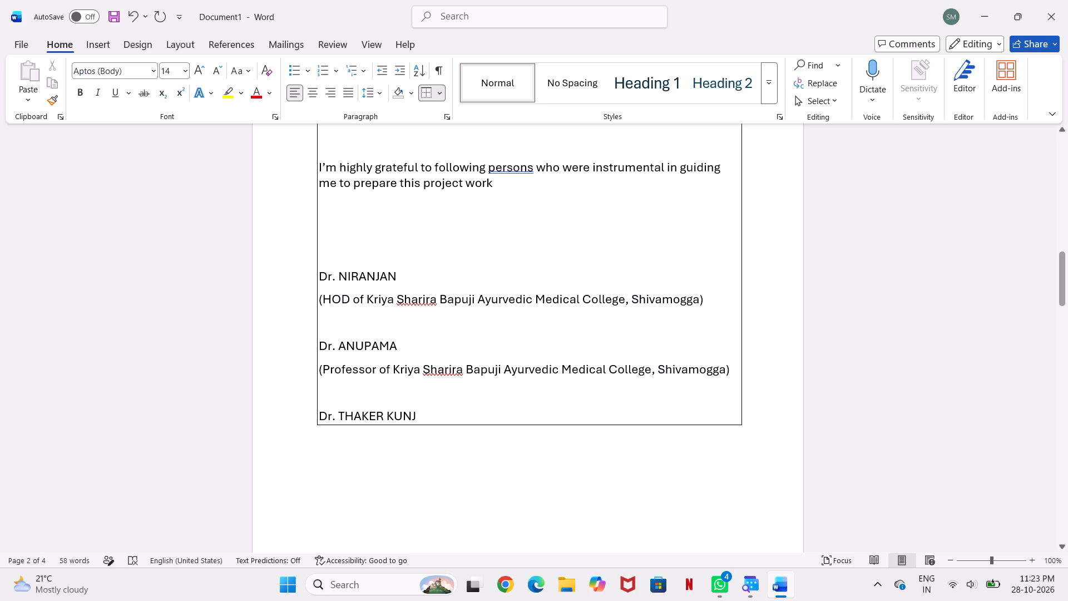
{"action": "left_click", "coordinate": [260, 253]}
{"action": "left_click", "coordinate": [193, 251]}
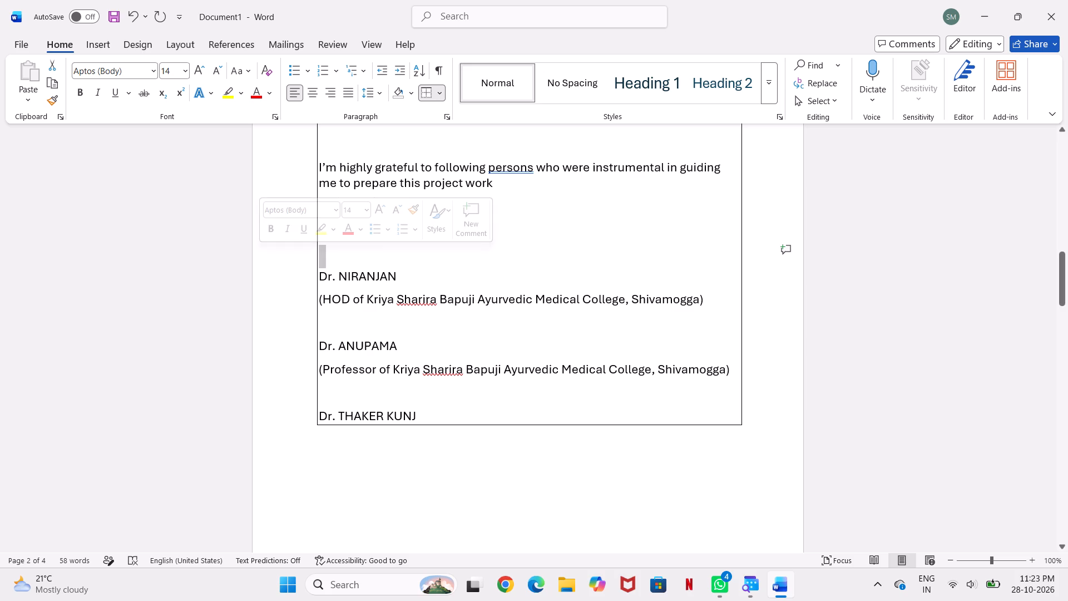
{"action": "left_click", "coordinate": [415, 303]}
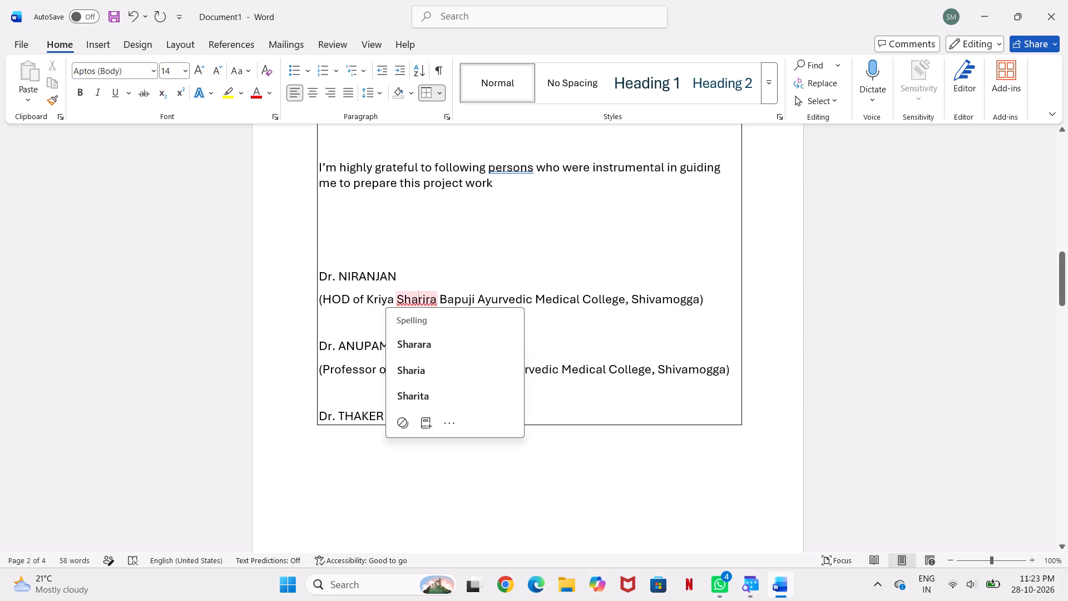
{"action": "left_click", "coordinate": [209, 292]}
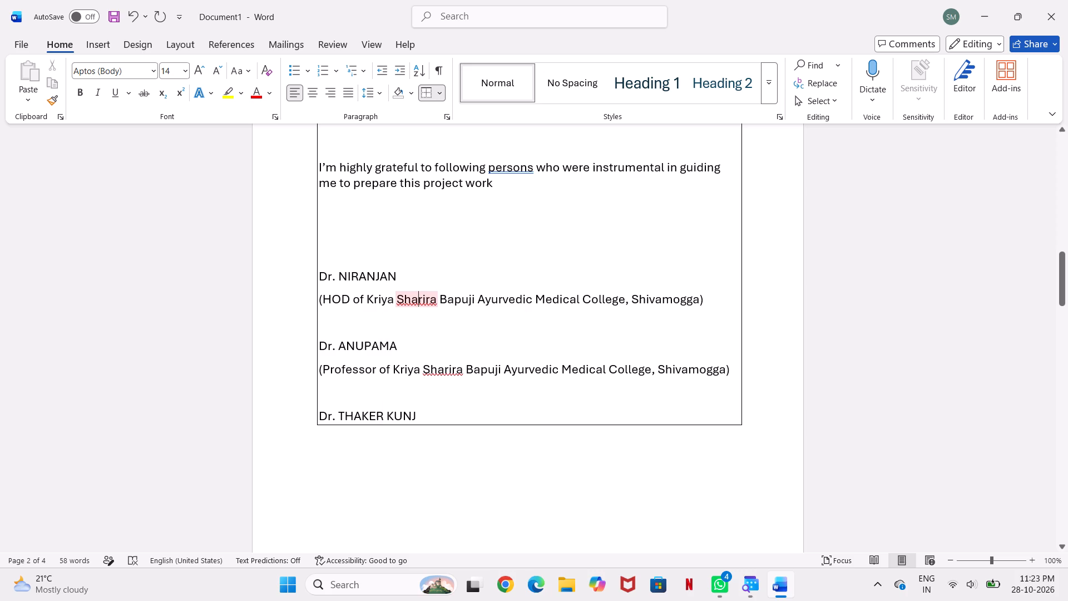
{"action": "left_click", "coordinate": [517, 257]}
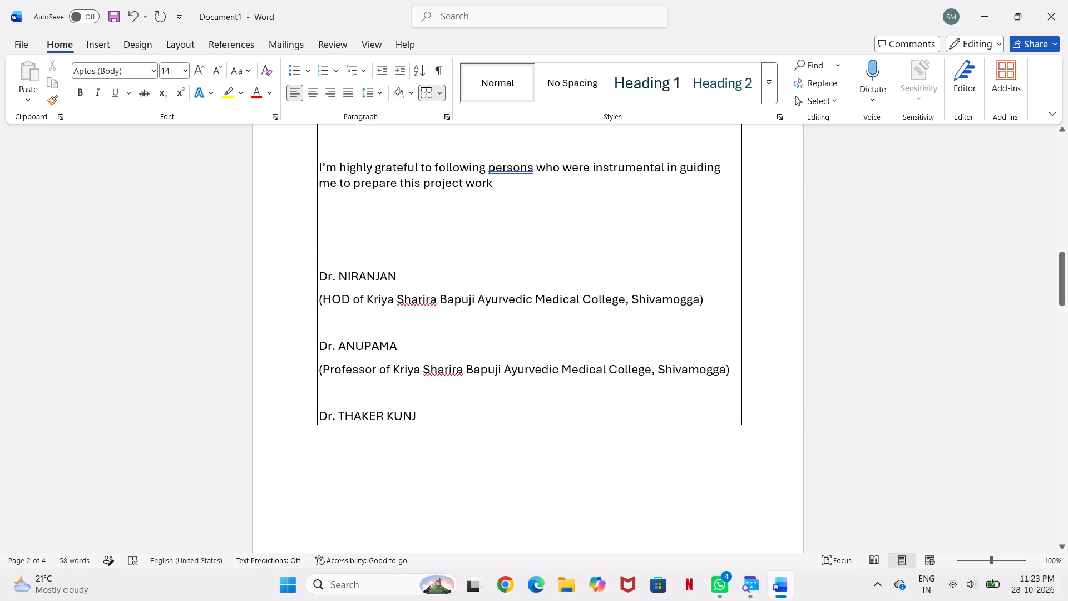
{"action": "scroll", "coordinate": [468, 349], "scroll_direction": "down", "scroll_amount": 2}
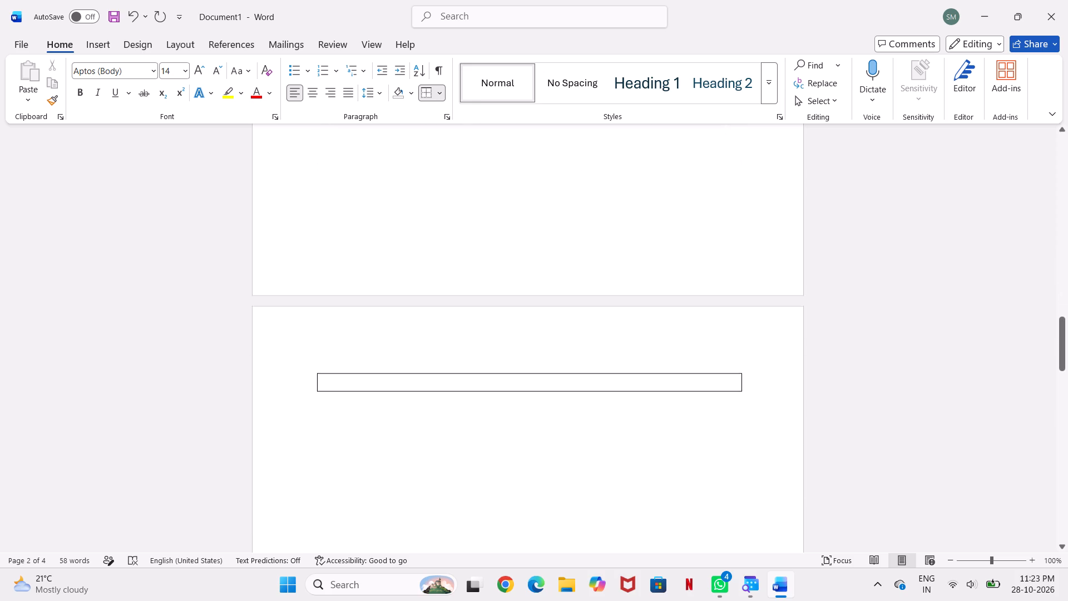
{"action": "scroll", "coordinate": [468, 349], "scroll_direction": "down", "scroll_amount": 1}
{"action": "scroll", "coordinate": [468, 349], "scroll_direction": "up", "scroll_amount": 4}
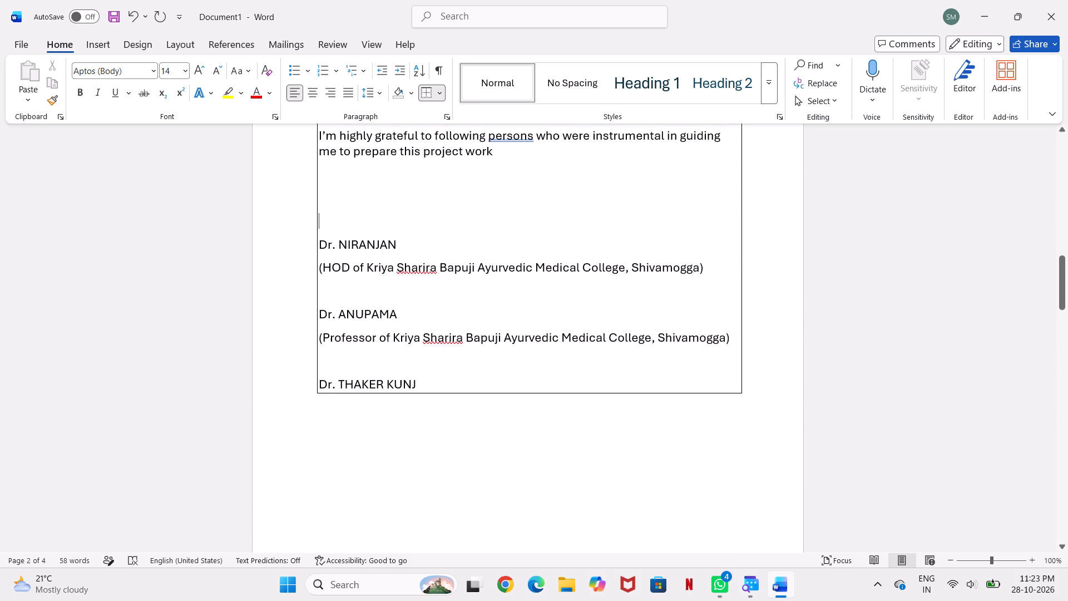
Undo the blank page insertion that splits the acknowledgements after the third doctor's name.
{"action": "key", "text": "ctrl+z"}
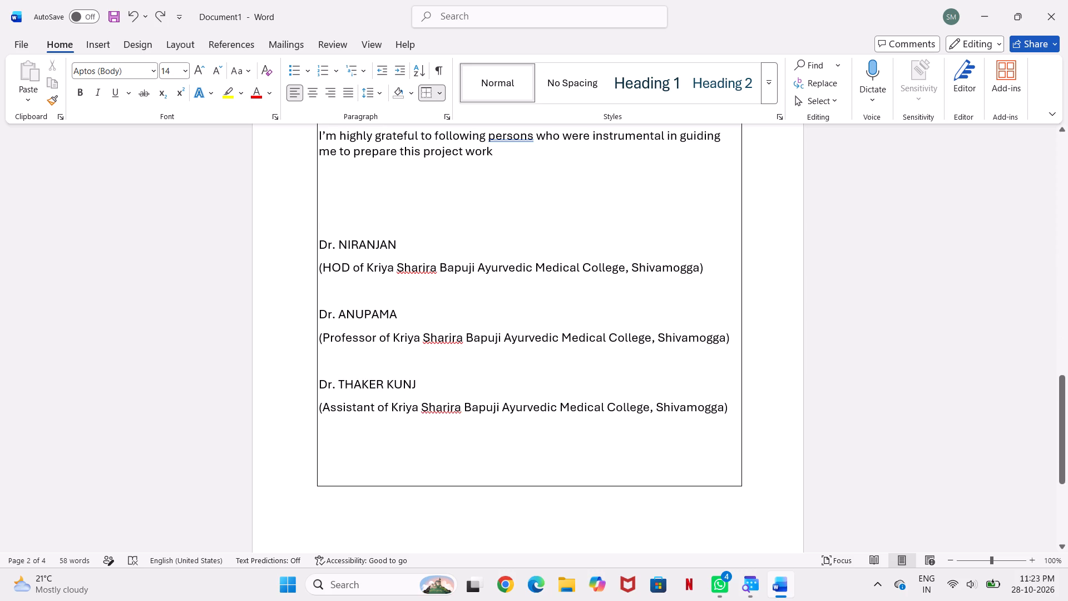
Insert a blank page after the second doctor's designation on the acknowledgements page.
{"action": "left_click", "coordinate": [867, 343]}
{"action": "scroll", "coordinate": [867, 343], "scroll_direction": "down", "scroll_amount": 7}
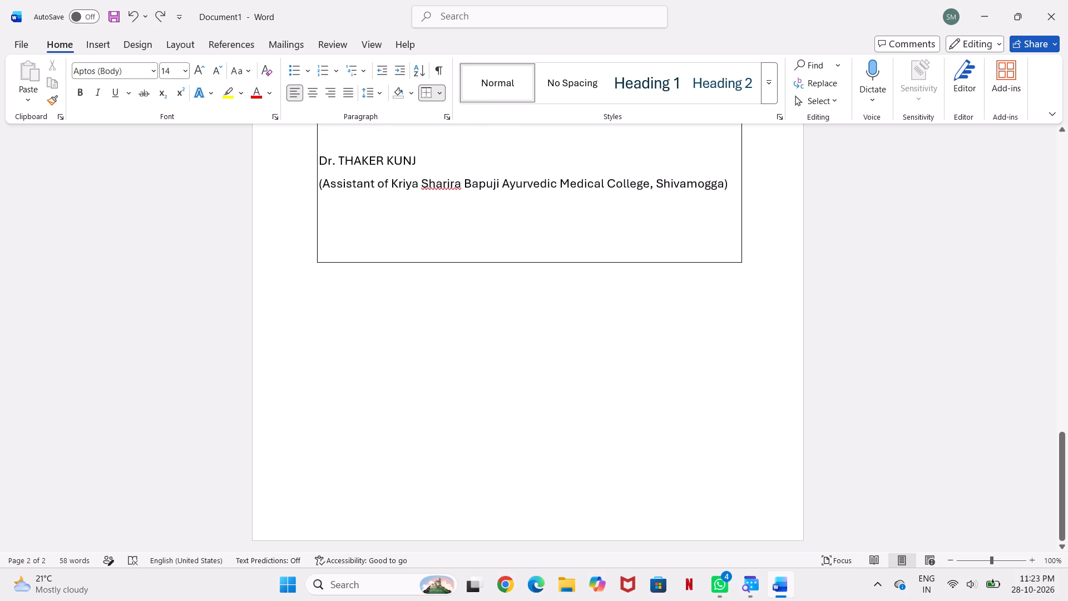
{"action": "left_click", "coordinate": [105, 36]}
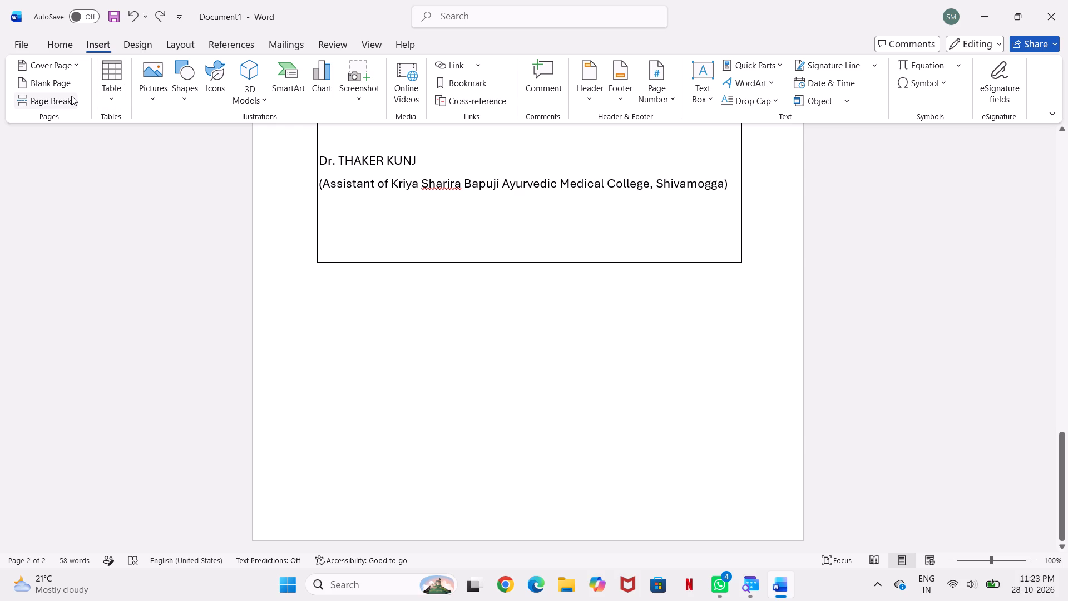
{"action": "left_click", "coordinate": [72, 82]}
Copy the third doctor's name and designation from the last page back into the acknowledgements box, below the second doctor's entry.
{"action": "scroll", "coordinate": [72, 82], "scroll_direction": "down", "scroll_amount": 4}
{"action": "scroll", "coordinate": [72, 82], "scroll_direction": "up", "scroll_amount": 1}
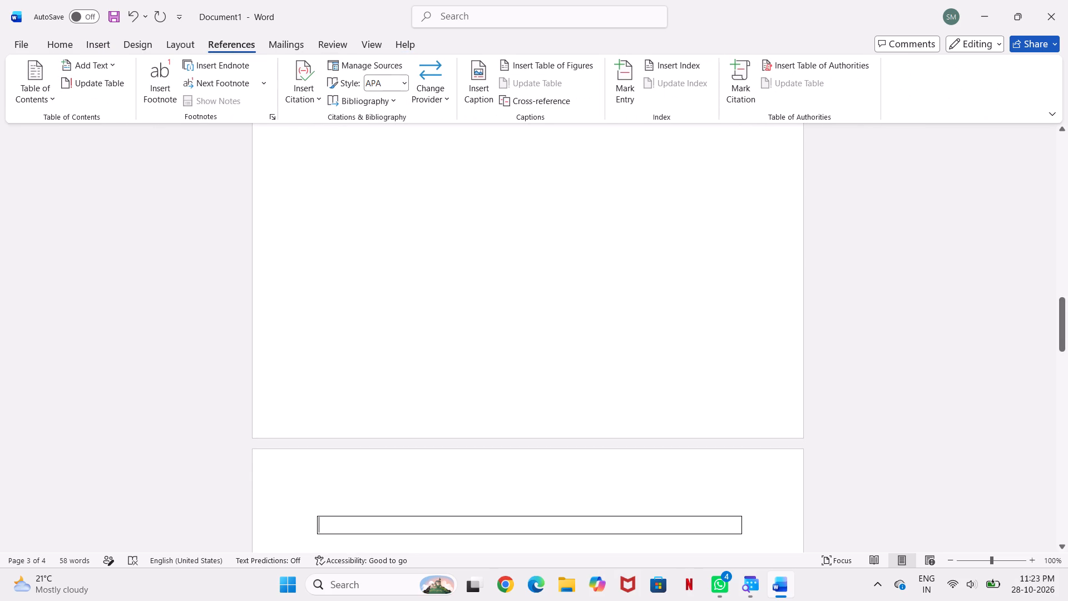
{"action": "scroll", "coordinate": [357, 219], "scroll_direction": "up", "scroll_amount": 4}
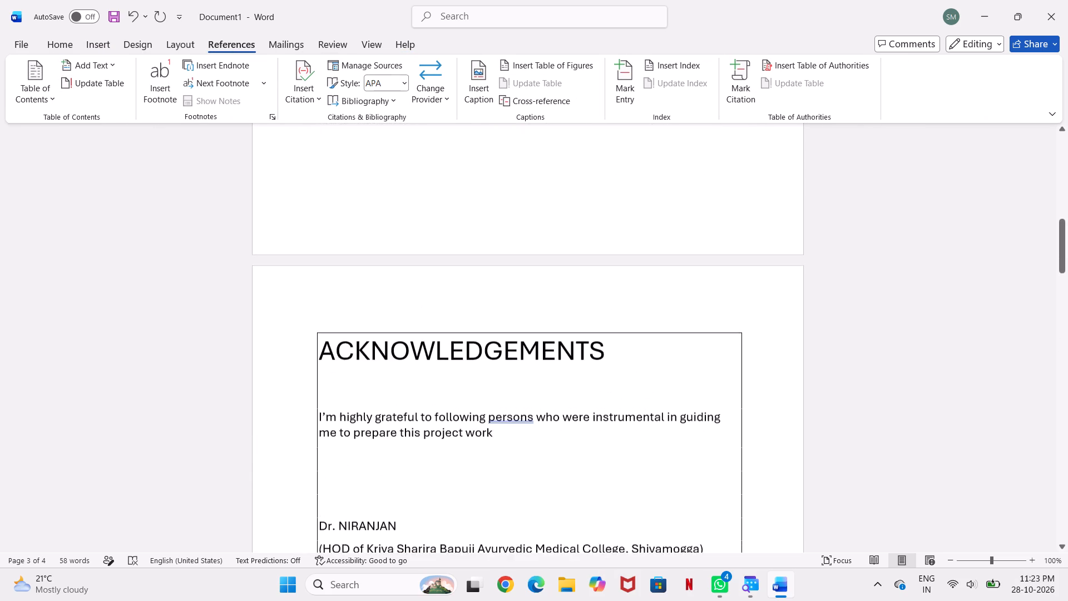
{"action": "scroll", "coordinate": [357, 219], "scroll_direction": "up", "scroll_amount": 3}
{"action": "scroll", "coordinate": [357, 219], "scroll_direction": "down", "scroll_amount": 1}
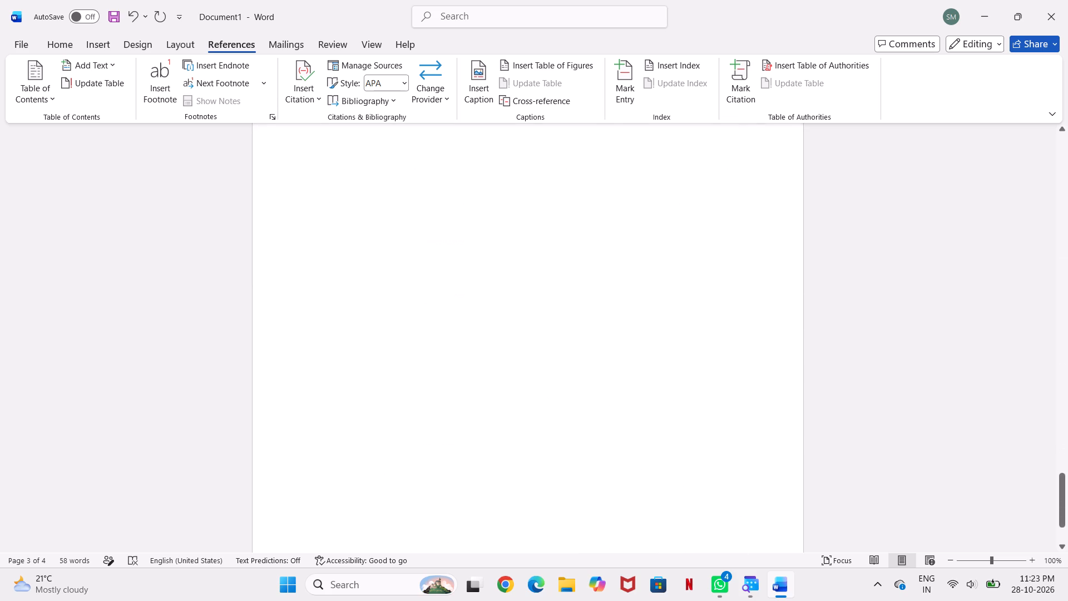
{"action": "scroll", "coordinate": [357, 219], "scroll_direction": "up", "scroll_amount": 2}
{"action": "scroll", "coordinate": [357, 219], "scroll_direction": "down", "scroll_amount": 1}
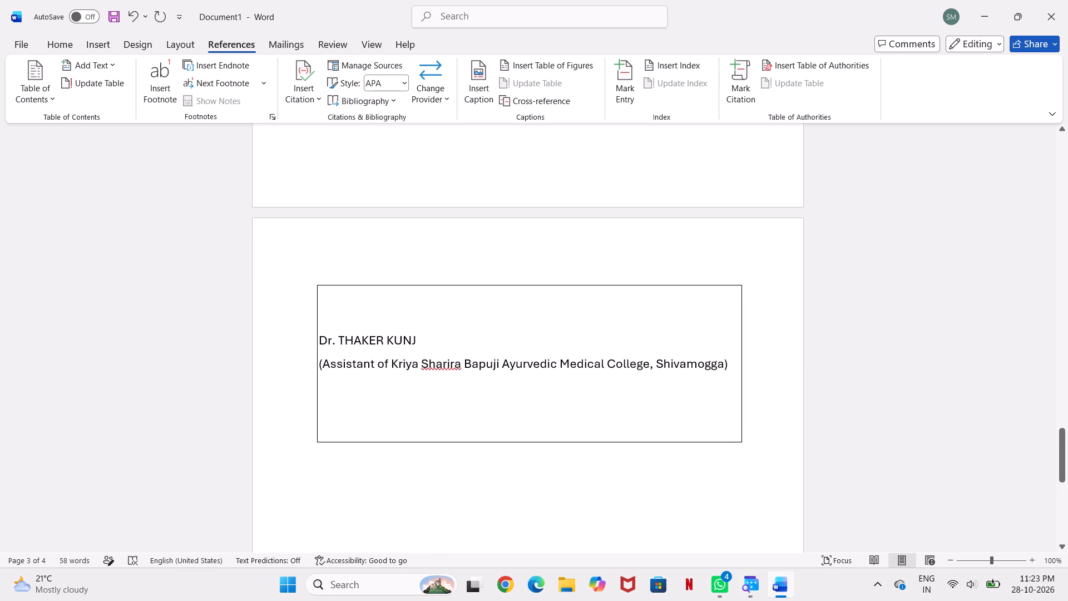
{"action": "left_click_drag", "start_coordinate": [313, 342], "coordinate": [450, 376]}
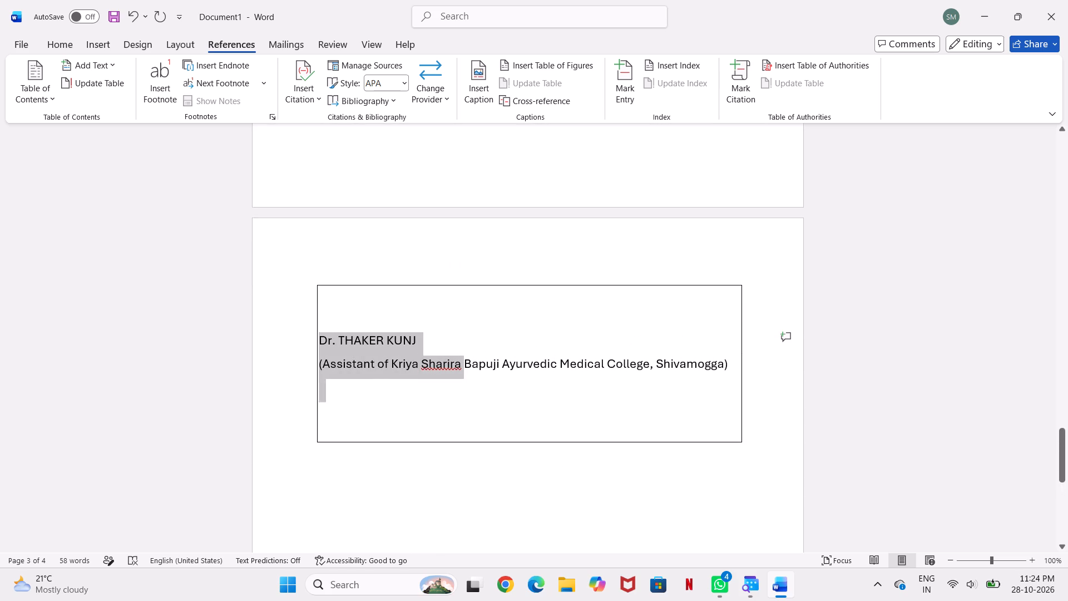
Remove two blank lines between the introductory sentence and the first doctor's name on the acknowledgements page.
{"action": "left_click_drag", "start_coordinate": [450, 376], "coordinate": [479, 370]}
{"action": "scroll", "coordinate": [479, 370], "scroll_direction": "up", "scroll_amount": 6}
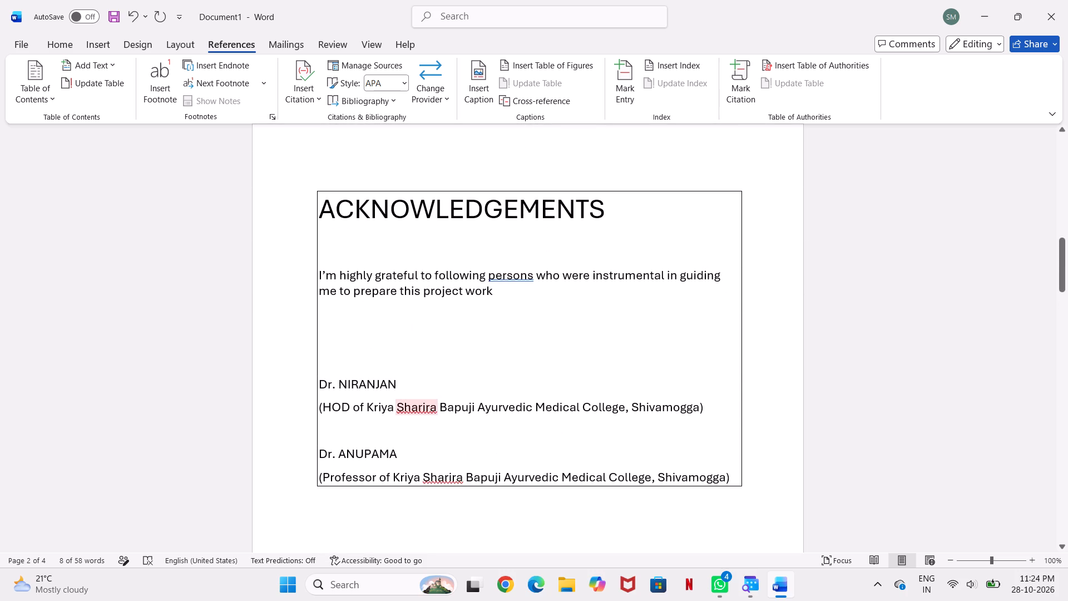
{"action": "left_click", "coordinate": [378, 342]}
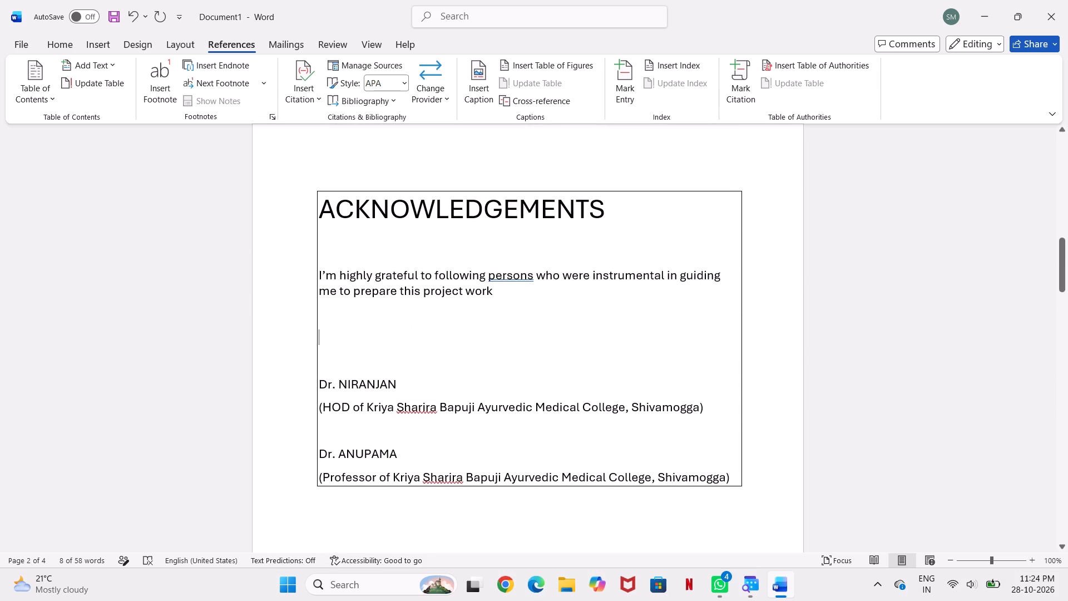
{"action": "key", "text": "BackSpace"}
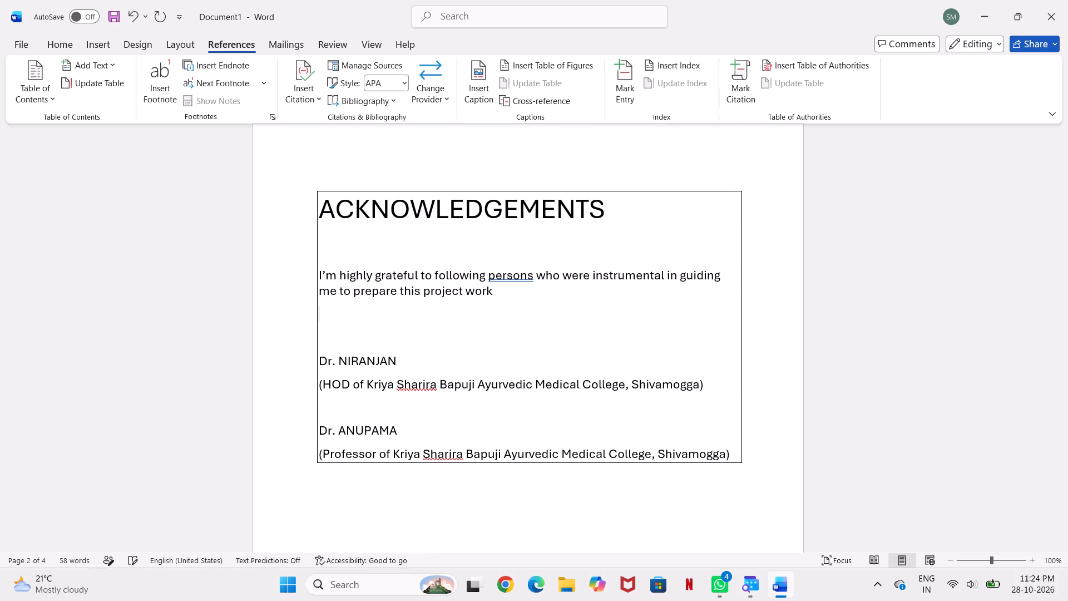
{"action": "key", "text": "BackSpace"}
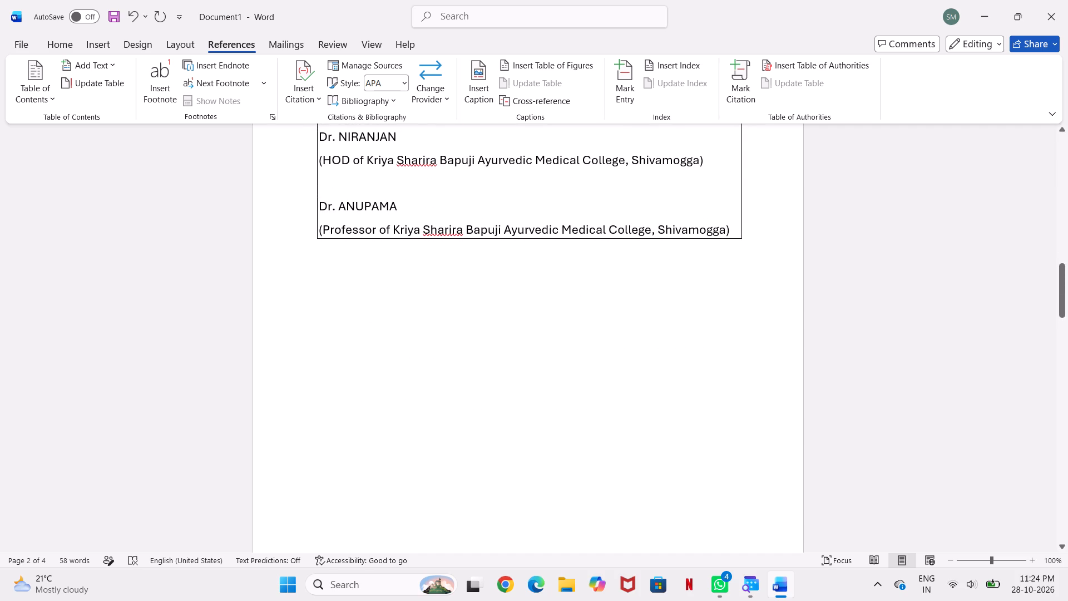
Remove two blank lines below the third doctor's designation in the box on the last page.
{"action": "left_click", "coordinate": [719, 244]}
{"action": "left_click", "coordinate": [733, 231]}
{"action": "scroll", "coordinate": [733, 231], "scroll_direction": "down", "scroll_amount": 9}
{"action": "scroll", "coordinate": [733, 231], "scroll_direction": "up", "scroll_amount": 1}
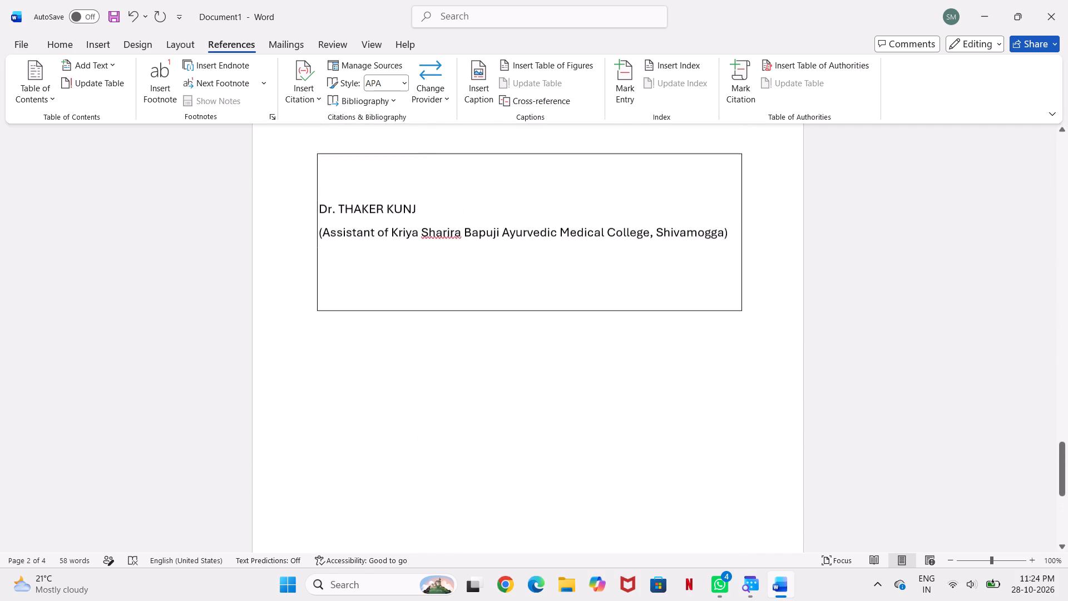
{"action": "scroll", "coordinate": [733, 231], "scroll_direction": "up", "scroll_amount": 1}
{"action": "left_click_drag", "start_coordinate": [317, 233], "coordinate": [324, 234]}
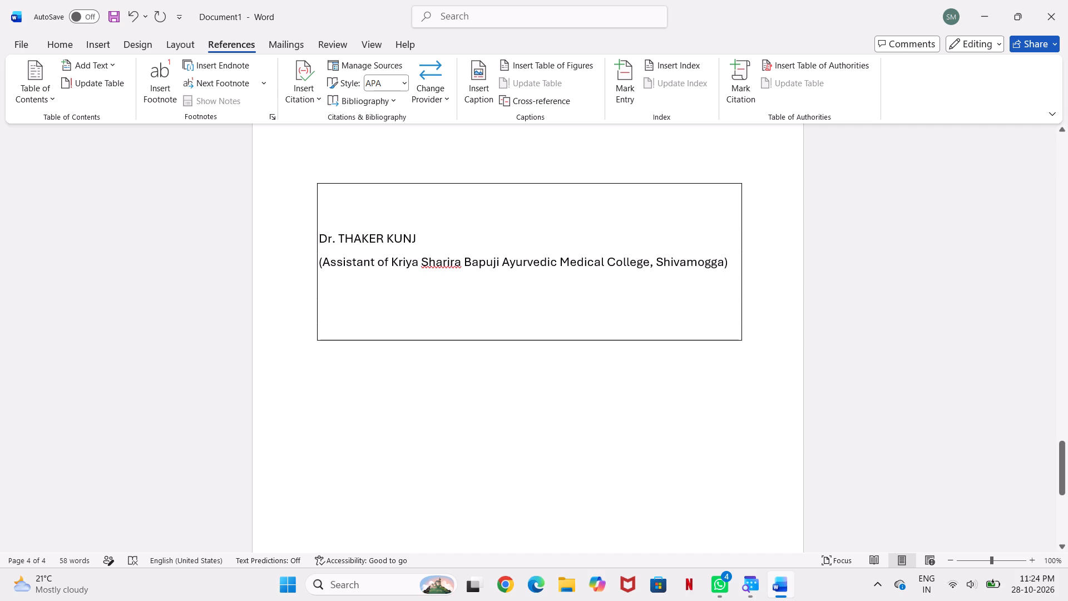
{"action": "left_click_drag", "start_coordinate": [324, 234], "coordinate": [491, 289]}
{"action": "left_click", "coordinate": [491, 289]}
{"action": "left_click_drag", "start_coordinate": [312, 237], "coordinate": [525, 308]}
{"action": "left_click", "coordinate": [489, 306]}
{"action": "key", "text": "BackSpace"}
{"action": "key", "text": "BackSpace"}
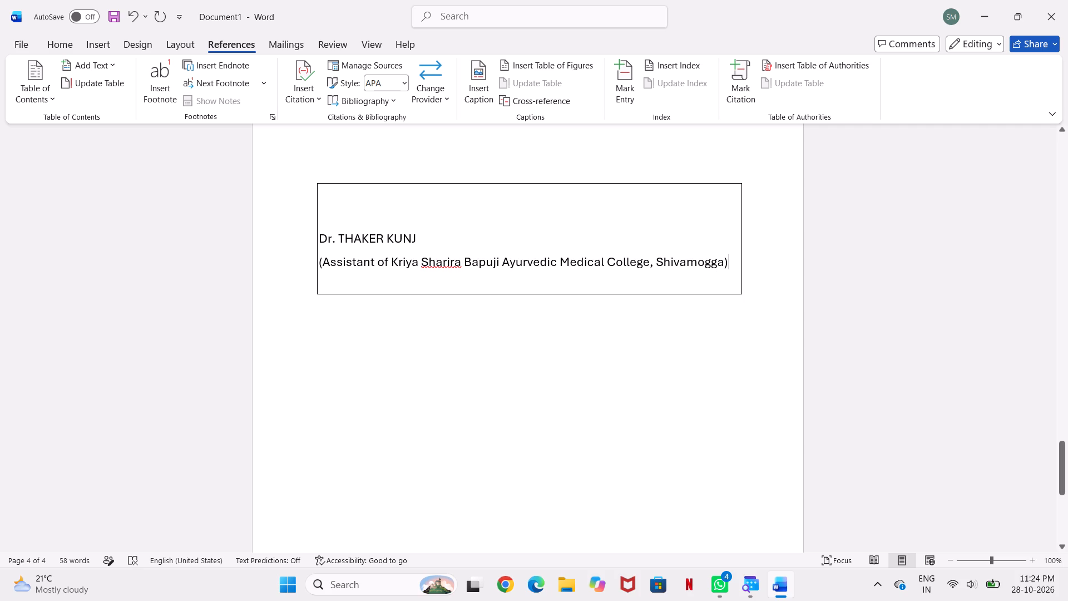
Copy the third doctor's name and designation from the last page into the acknowledgements box, one blank line below the second doctor's entry.
{"action": "left_click_drag", "start_coordinate": [315, 237], "coordinate": [449, 280]}
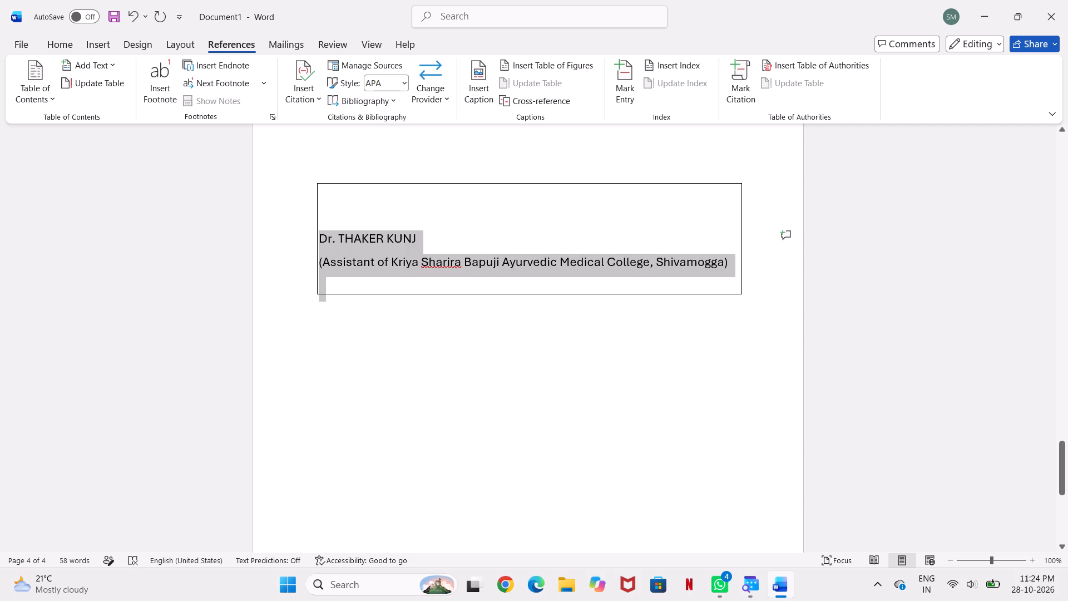
{"action": "left_click_drag", "start_coordinate": [449, 280], "coordinate": [715, 268]}
{"action": "left_click_drag", "start_coordinate": [715, 268], "coordinate": [733, 268]}
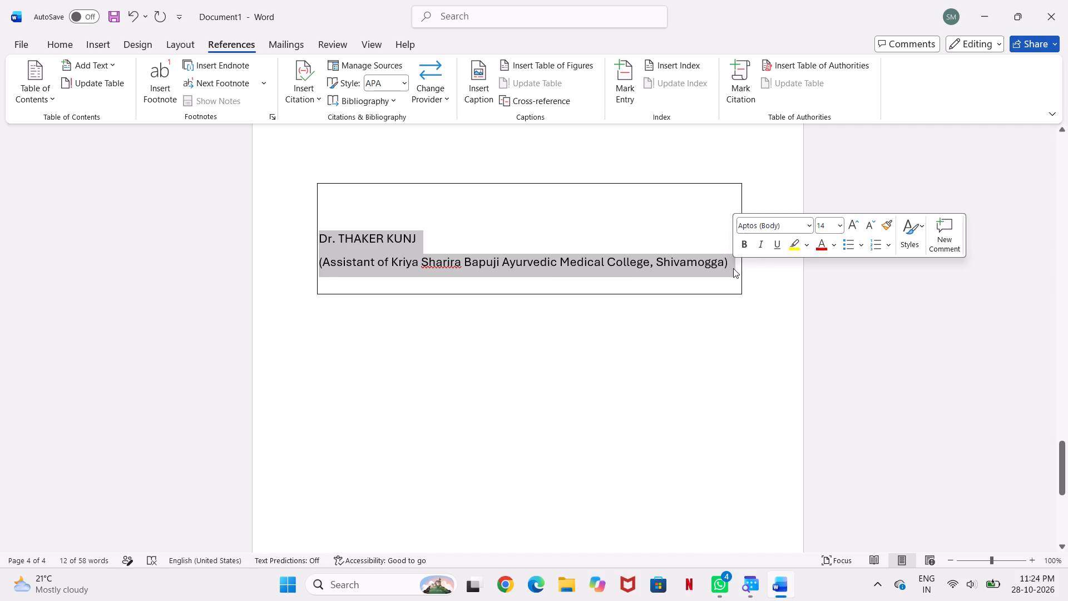
{"action": "key", "text": "ctrl+c"}
{"action": "scroll", "coordinate": [733, 268], "scroll_direction": "up", "scroll_amount": 2}
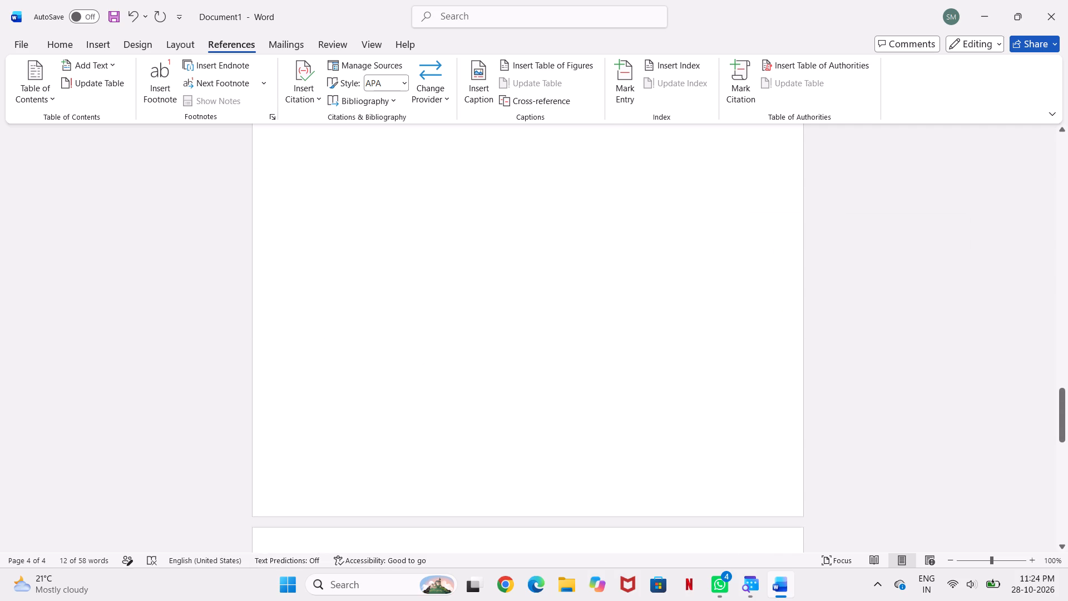
{"action": "scroll", "coordinate": [741, 354], "scroll_direction": "up", "scroll_amount": 4}
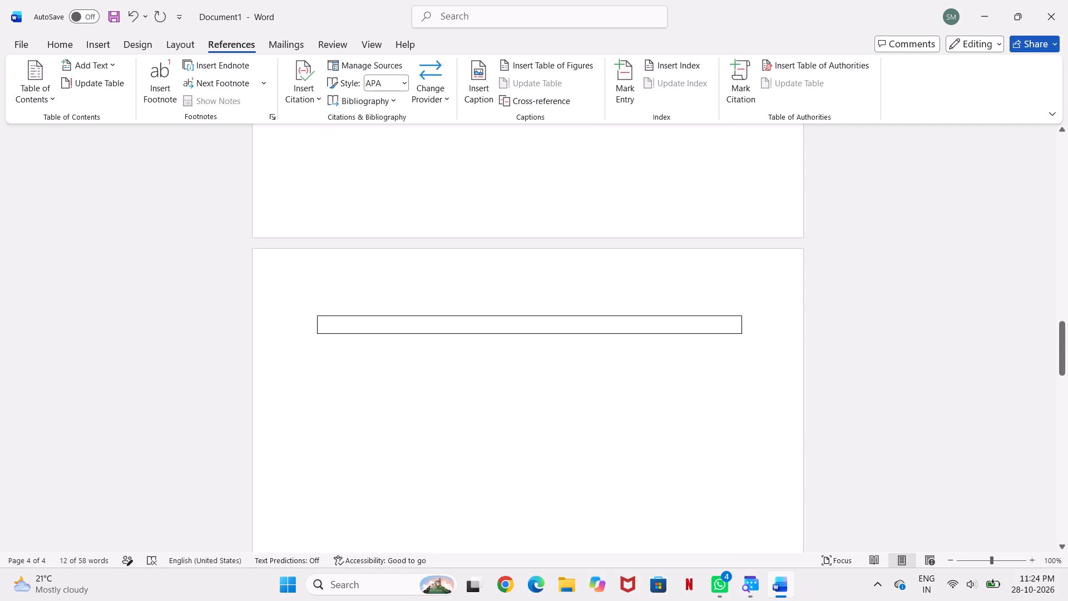
{"action": "scroll", "coordinate": [743, 353], "scroll_direction": "up", "scroll_amount": 4}
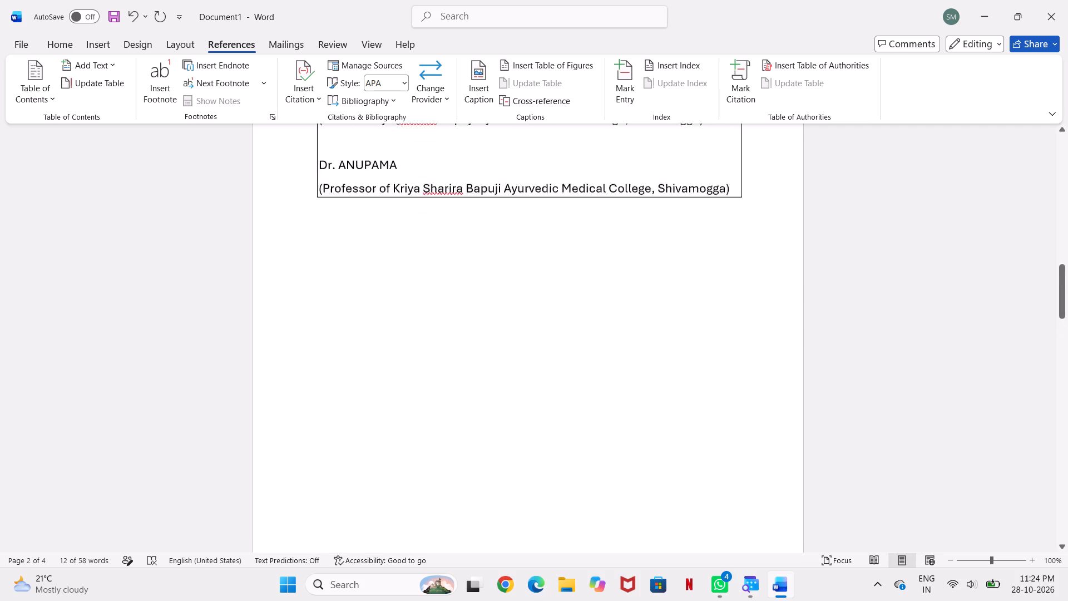
{"action": "scroll", "coordinate": [743, 353], "scroll_direction": "up", "scroll_amount": 1}
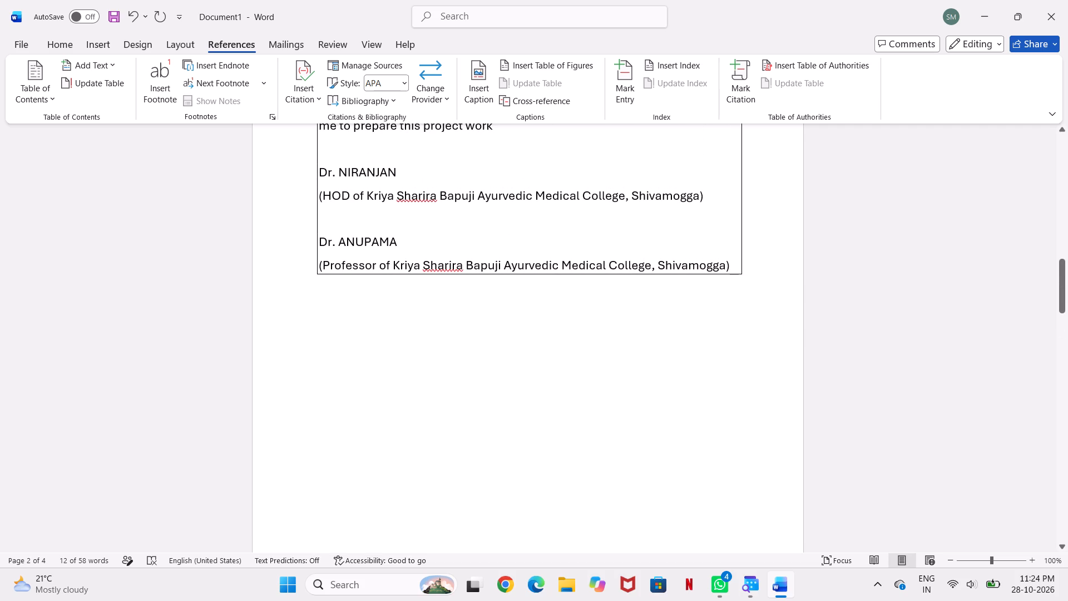
{"action": "left_click", "coordinate": [737, 263]}
{"action": "key", "text": "Return"}
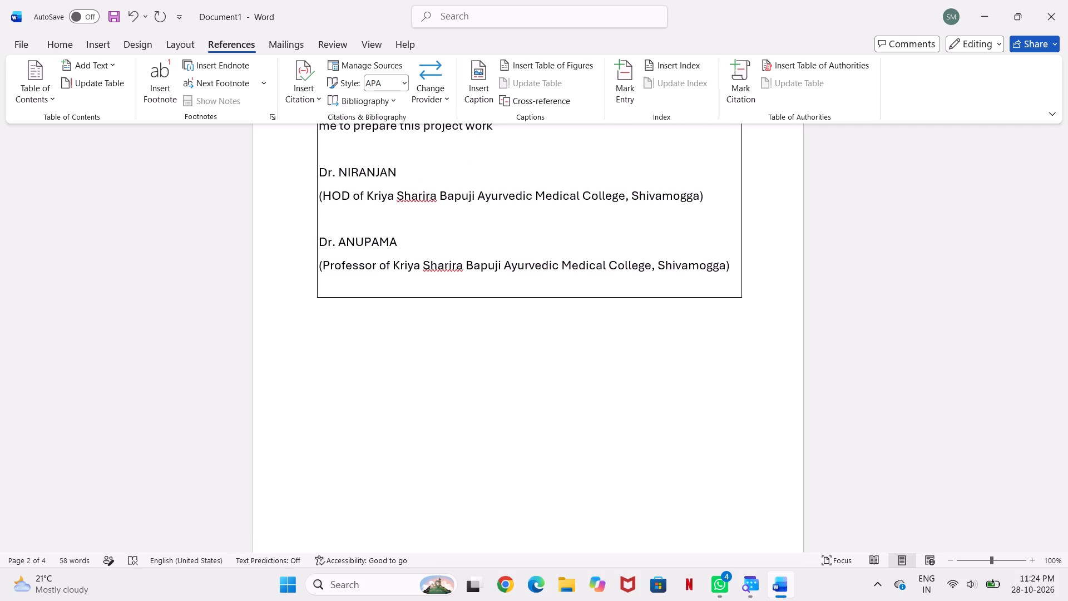
{"action": "key", "text": "Return"}
{"action": "key", "text": "ctrl+v"}
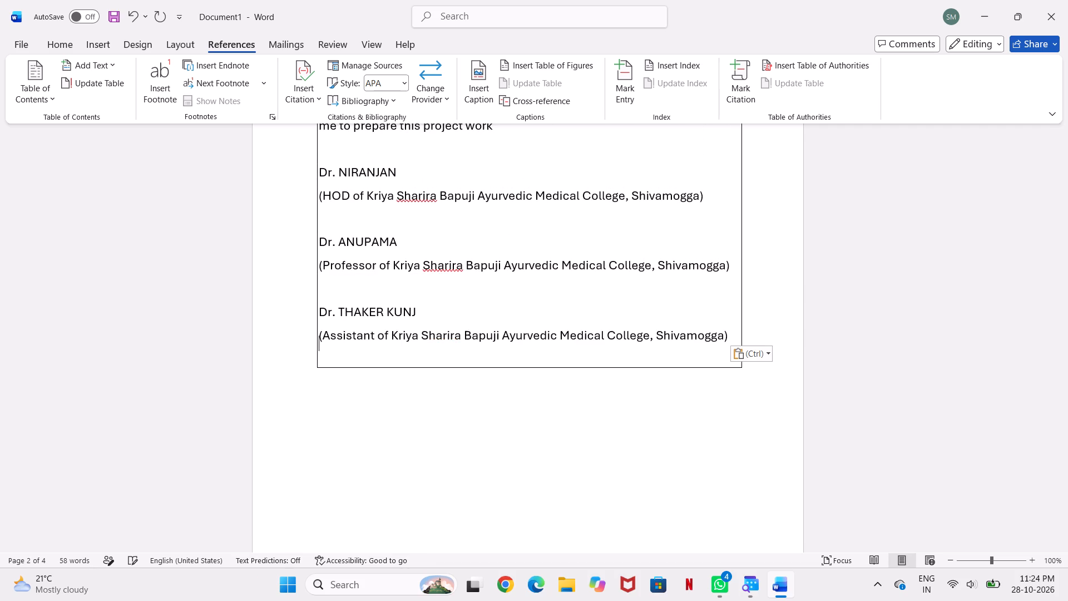
{"action": "left_click", "coordinate": [812, 296]}
Enter the heading "CONTENT" in the empty box on the page after the acknowledgements.
{"action": "scroll", "coordinate": [812, 296], "scroll_direction": "down", "scroll_amount": 3}
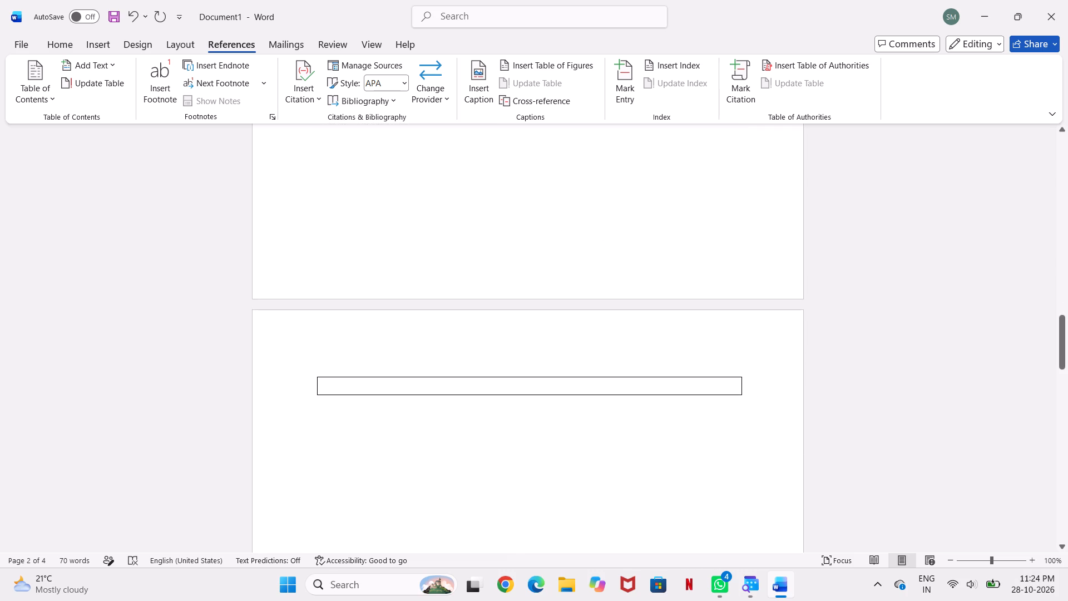
{"action": "left_click", "coordinate": [661, 387]}
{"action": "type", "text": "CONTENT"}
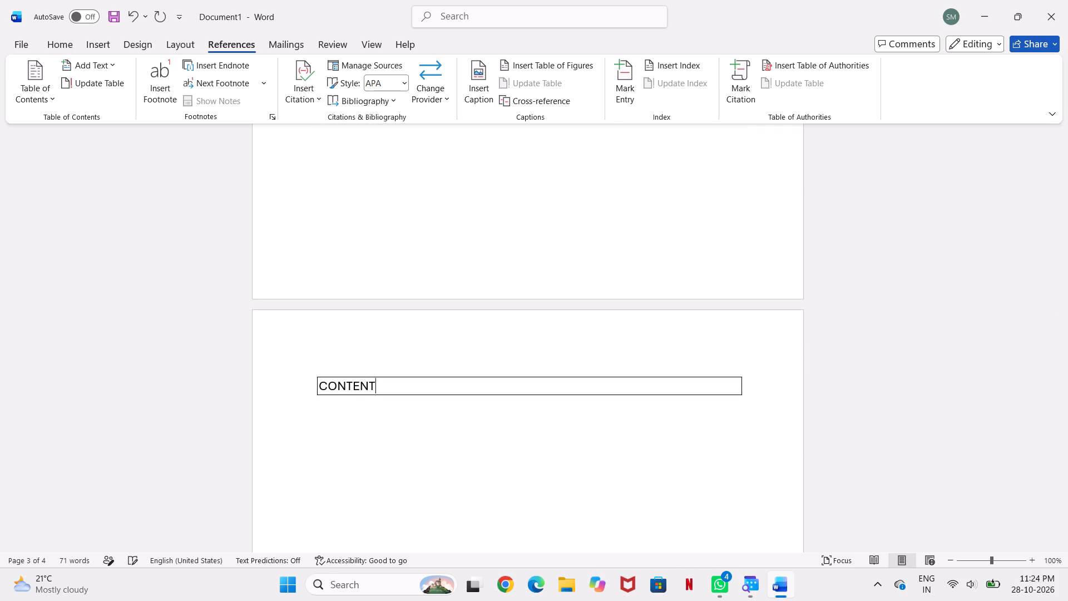
{"action": "scroll", "coordinate": [661, 387], "scroll_direction": "up", "scroll_amount": 5}
{"action": "scroll", "coordinate": [661, 387], "scroll_direction": "down", "scroll_amount": 3}
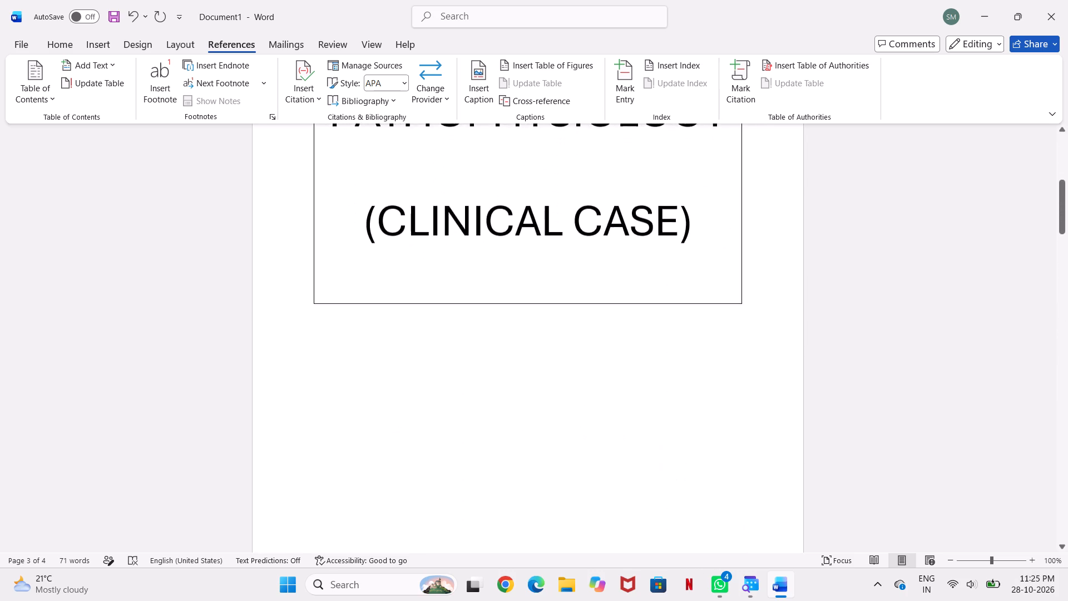
Check the font size of the "ACKNOWLEDGEMENTS" heading.
{"action": "scroll", "coordinate": [661, 387], "scroll_direction": "down", "scroll_amount": 2}
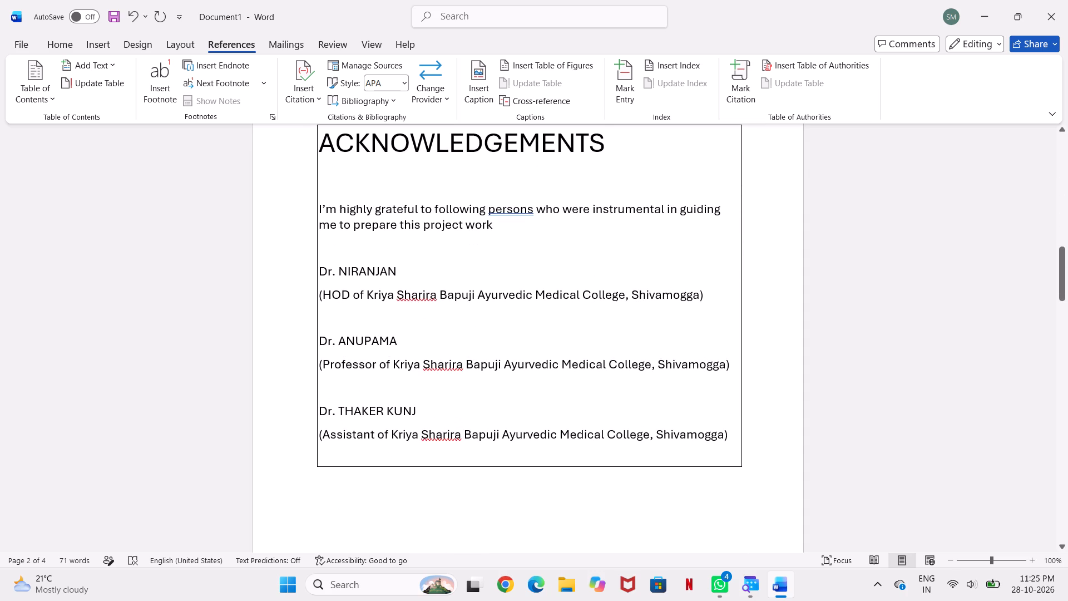
{"action": "left_click", "coordinate": [612, 141]}
{"action": "left_click", "coordinate": [612, 141]}
{"action": "left_click_drag", "start_coordinate": [612, 140], "coordinate": [483, 154]}
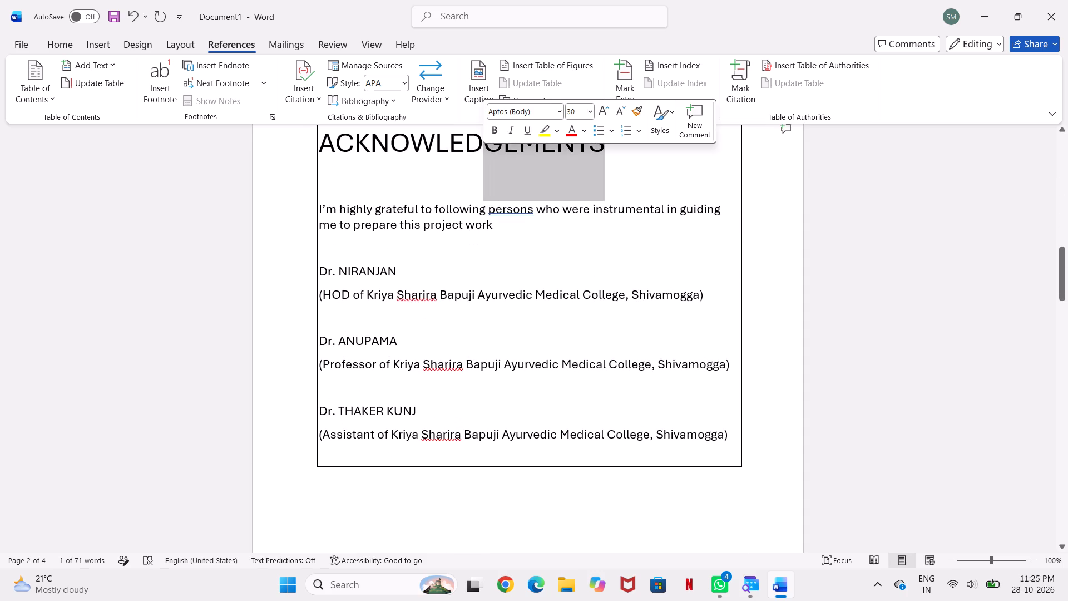
{"action": "left_click", "coordinate": [881, 165]}
{"action": "scroll", "coordinate": [881, 165], "scroll_direction": "down", "scroll_amount": 2}
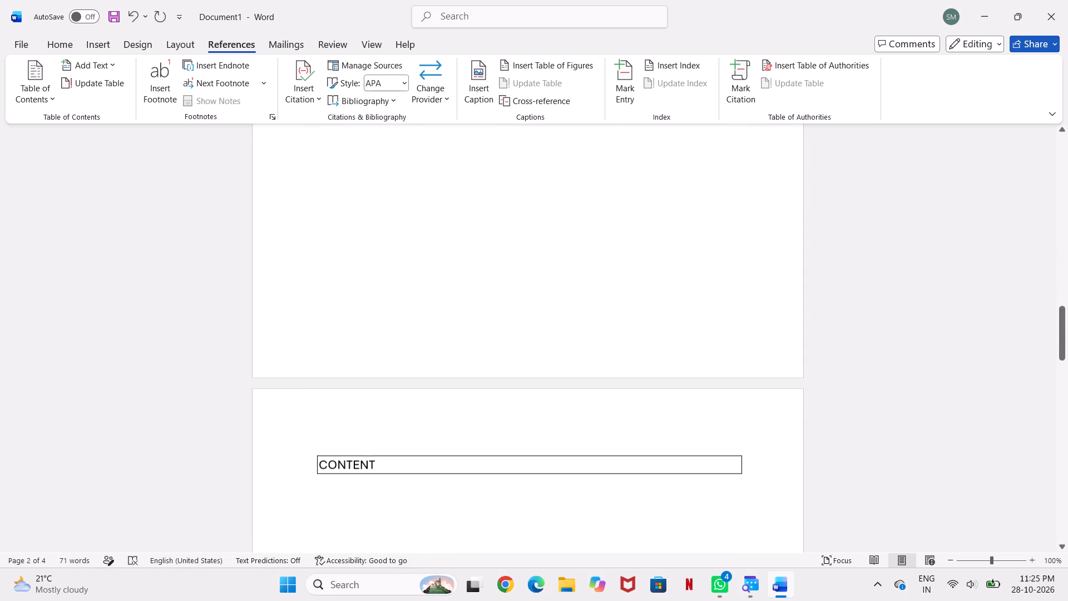
Set the font size of the "CONTENT" heading to 25.
{"action": "scroll", "coordinate": [881, 165], "scroll_direction": "down", "scroll_amount": 1}
{"action": "left_click_drag", "start_coordinate": [313, 322], "coordinate": [347, 343]}
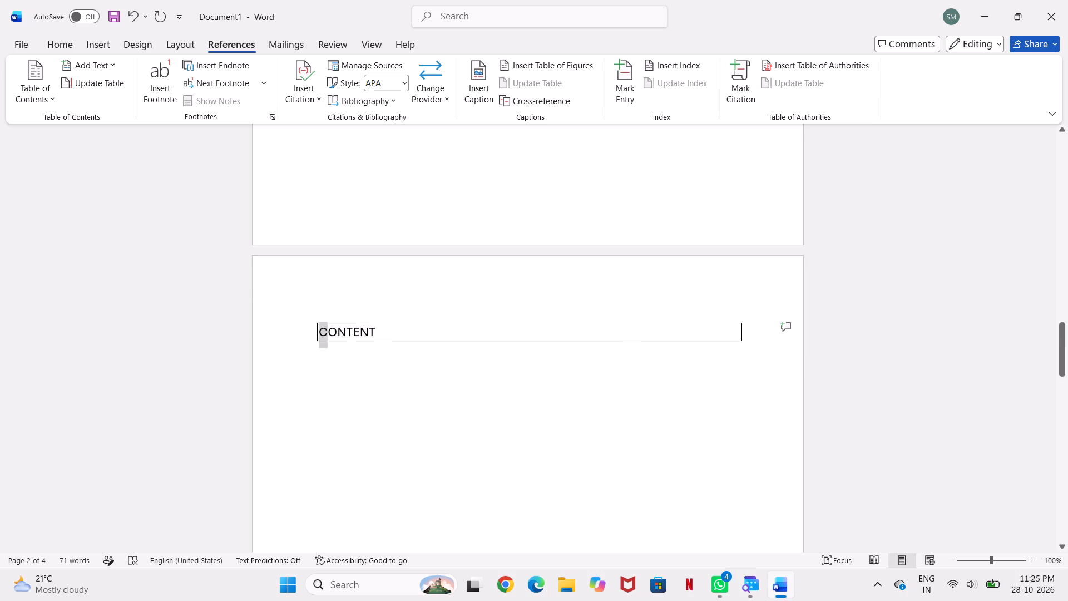
{"action": "left_click_drag", "start_coordinate": [347, 343], "coordinate": [393, 348]}
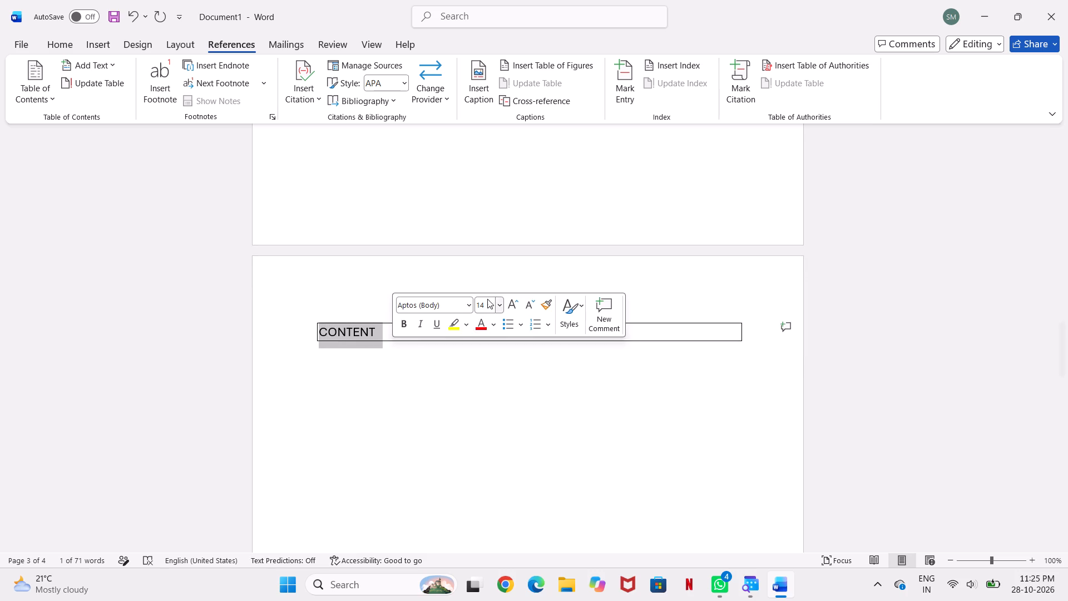
{"action": "left_click", "coordinate": [500, 294]}
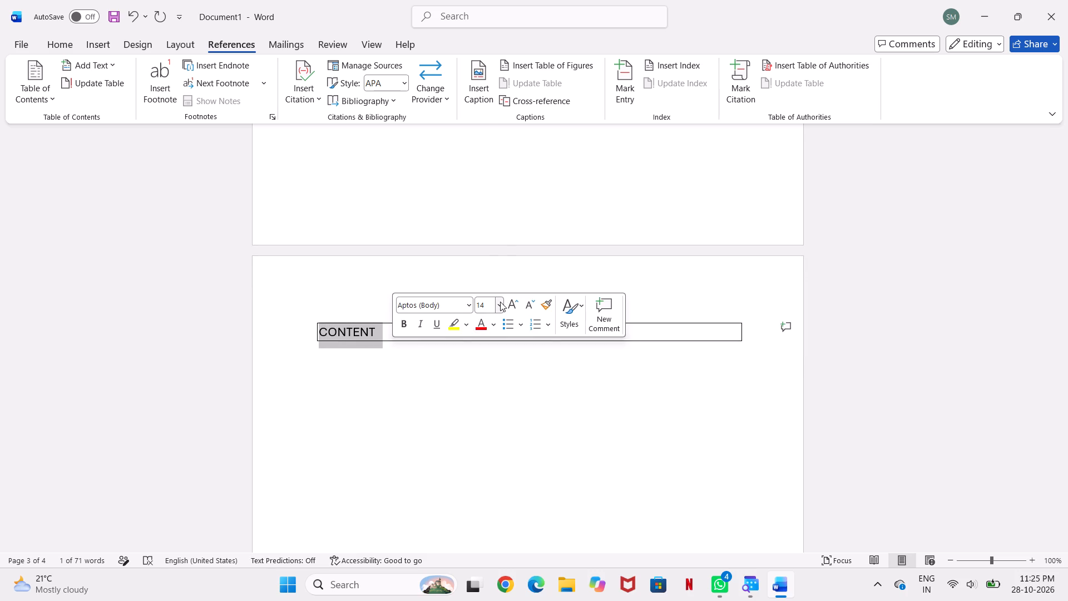
{"action": "left_click", "coordinate": [500, 302]}
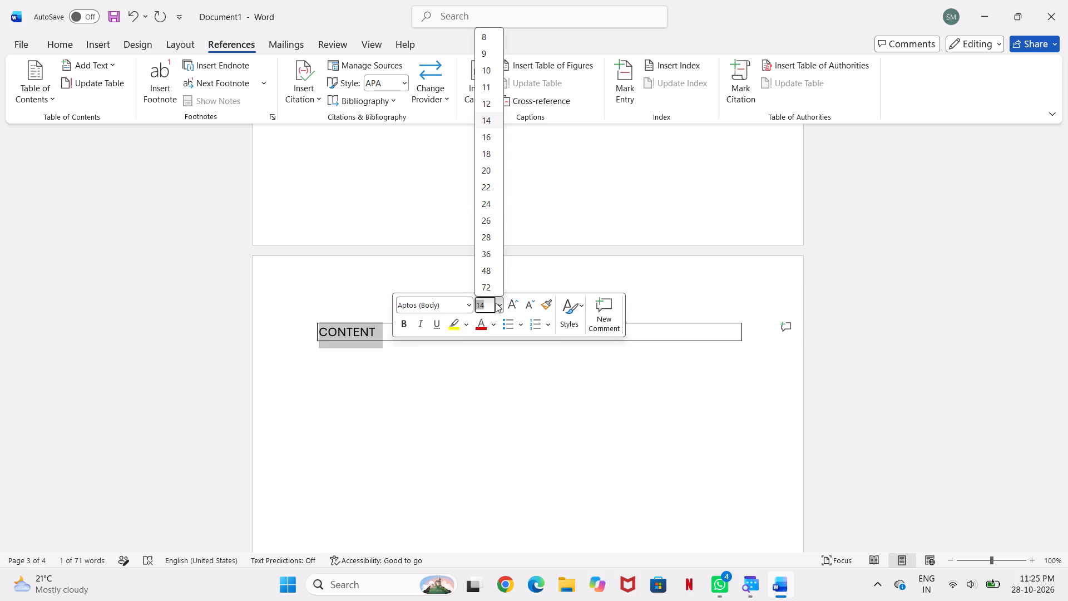
{"action": "type", "text": "25"}
{"action": "key", "text": "Return"}
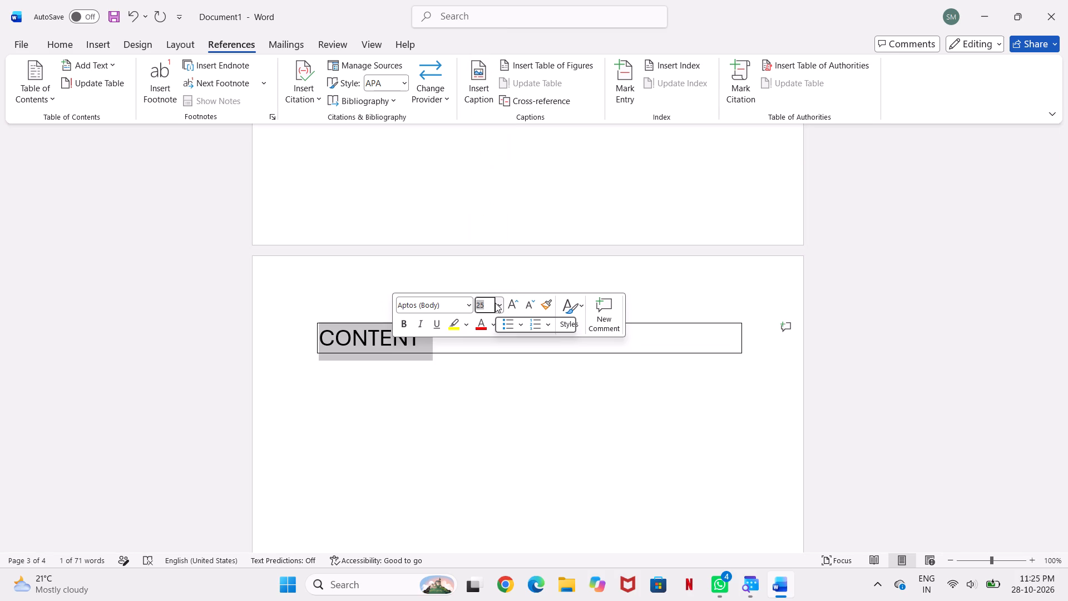
{"action": "left_click", "coordinate": [940, 293]}
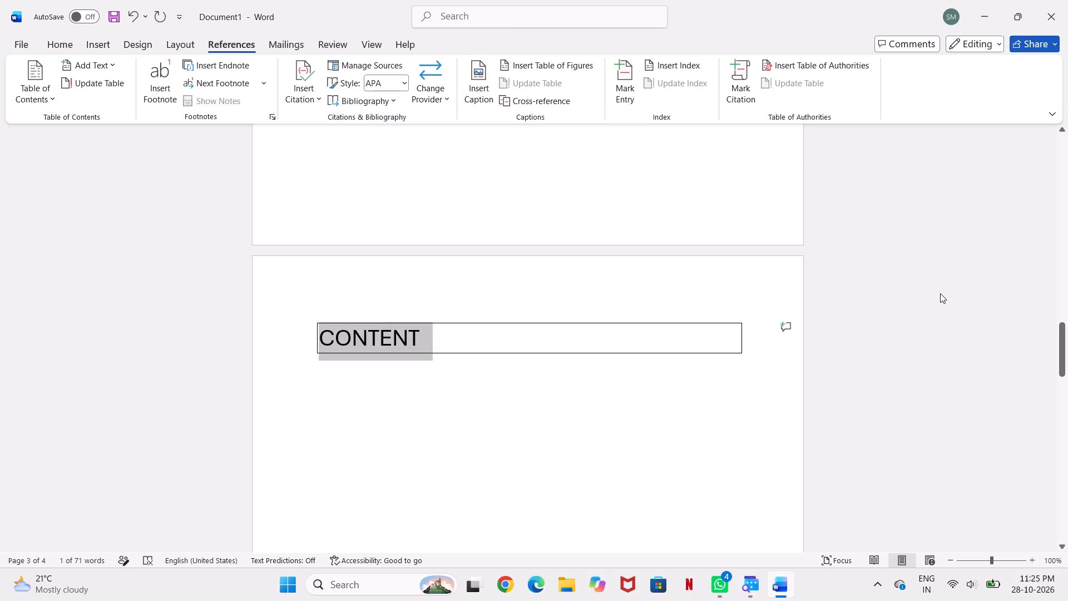
Start a numbered list at 1 on a new line below the "CONTENT" heading.
{"action": "scroll", "coordinate": [940, 293], "scroll_direction": "down", "scroll_amount": 1}
{"action": "scroll", "coordinate": [940, 293], "scroll_direction": "up", "scroll_amount": 1}
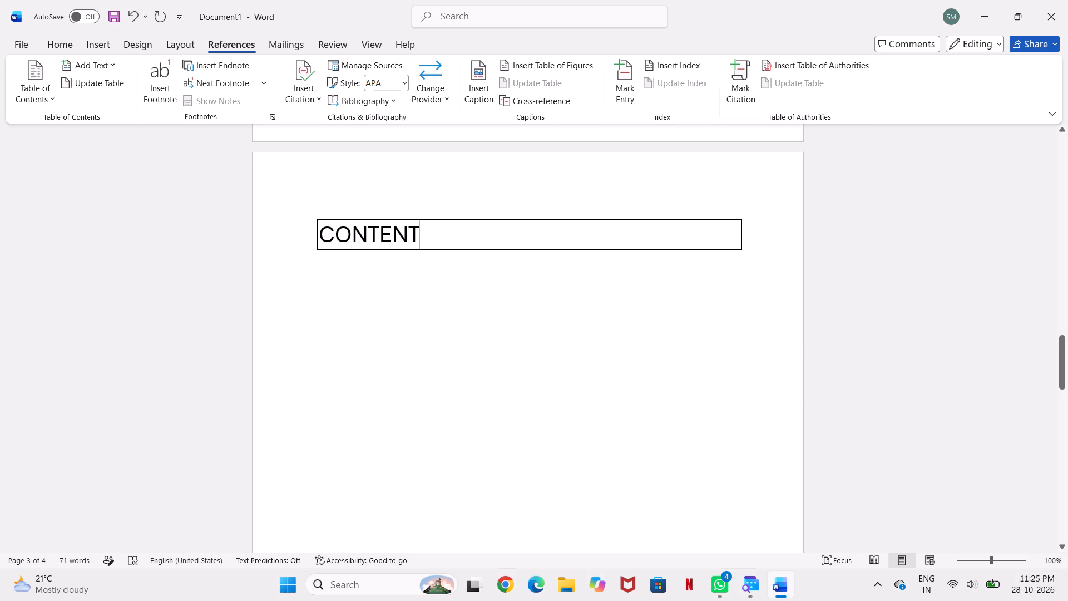
{"action": "key", "text": "Return"}
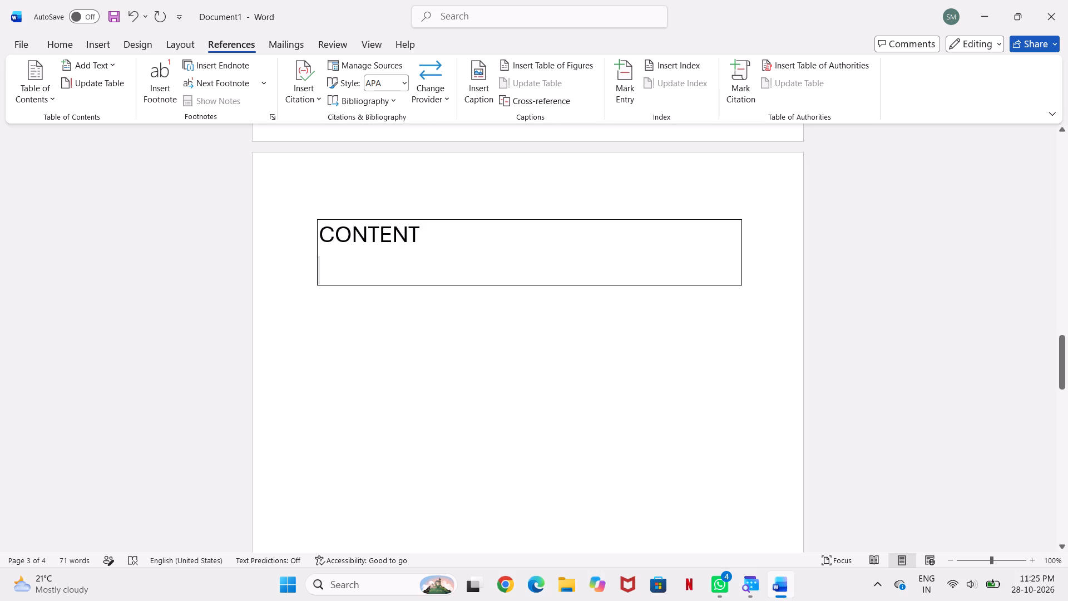
{"action": "key", "text": "space"}
{"action": "key", "text": "space"}
{"action": "key", "text": "space"}
{"action": "key", "text": "space"}
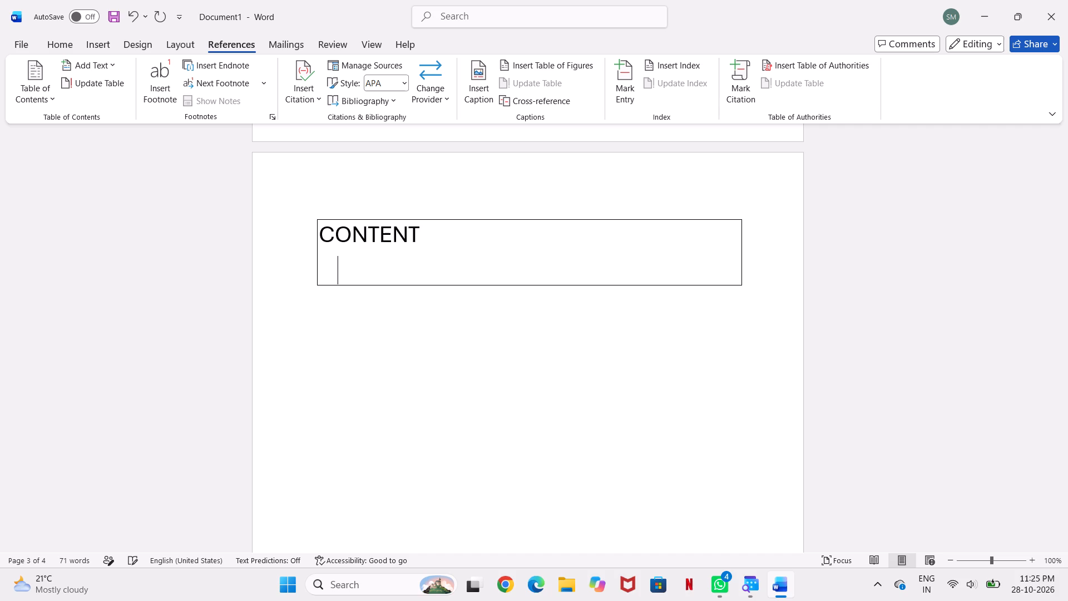
{"action": "key", "text": "space"}
{"action": "key", "text": "space"}
{"action": "type", "text": "1."}
{"action": "key", "text": "space"}
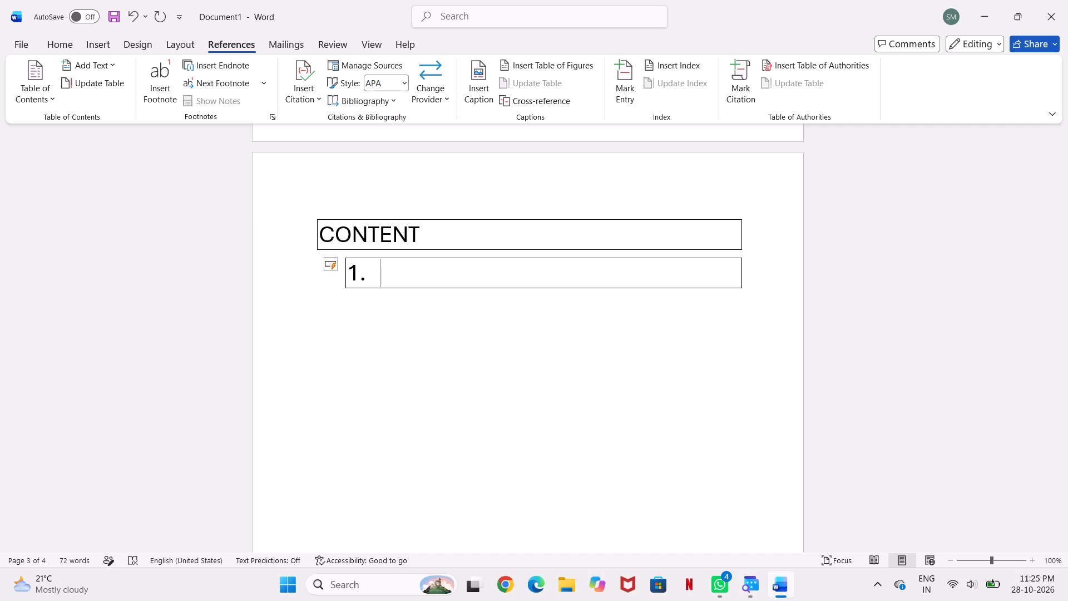
Enter "Introduction, Aim and Objectives" as the first list item on the content page.
{"action": "type", "text": "INtroduction"}
{"action": "key", "text": "space"}
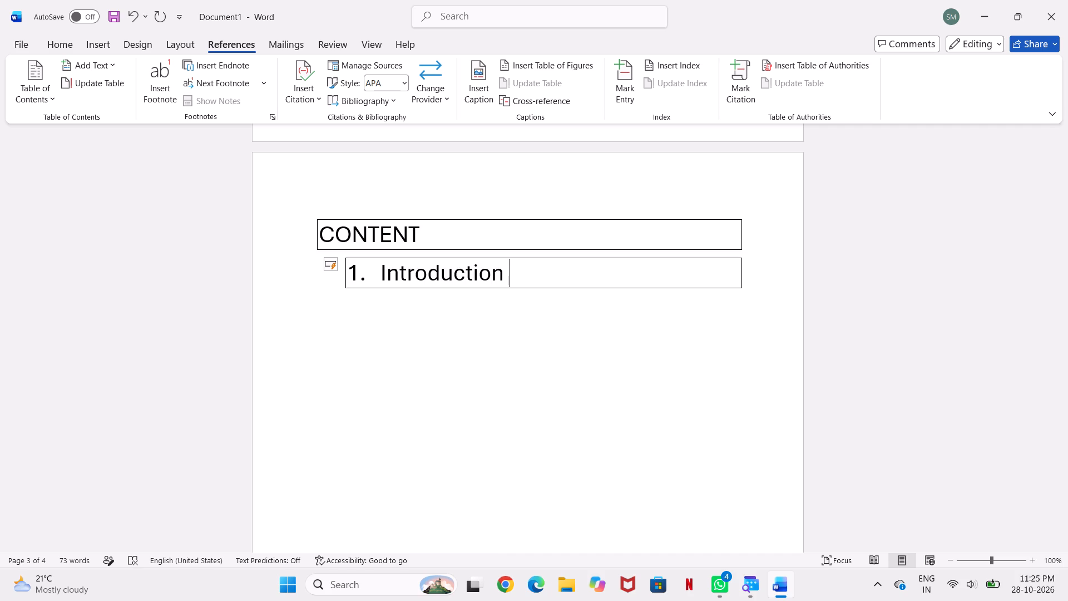
{"action": "key", "text": "comma"}
{"action": "key", "text": "BackSpace"}
{"action": "key", "text": "BackSpace"}
{"action": "type", "text": ","}
{"action": "key", "text": "space"}
{"action": "type", "text": "Aim and Objectives"}
{"action": "key", "text": "space"}
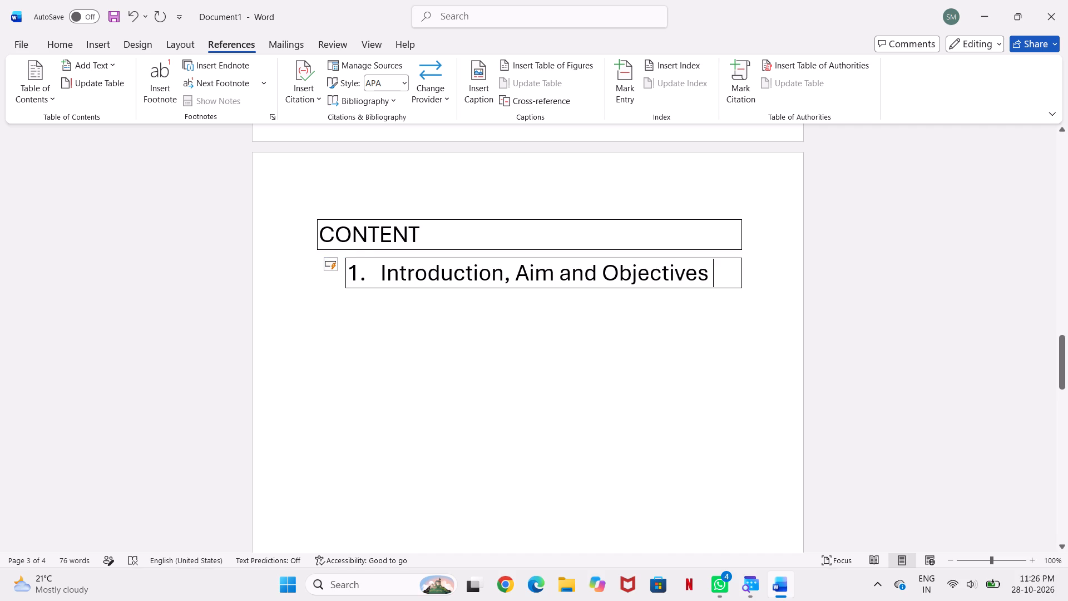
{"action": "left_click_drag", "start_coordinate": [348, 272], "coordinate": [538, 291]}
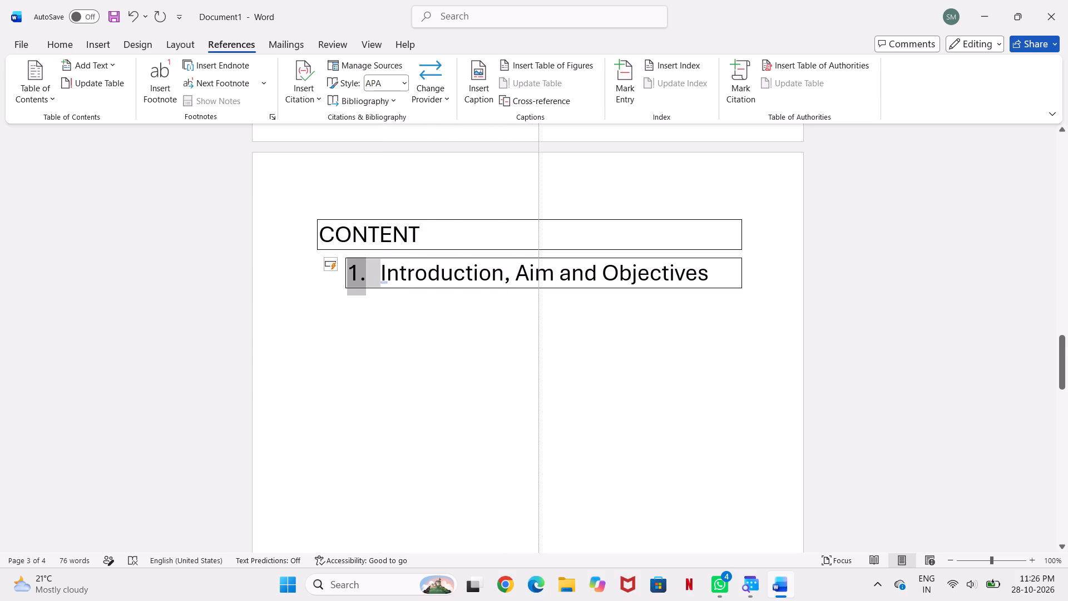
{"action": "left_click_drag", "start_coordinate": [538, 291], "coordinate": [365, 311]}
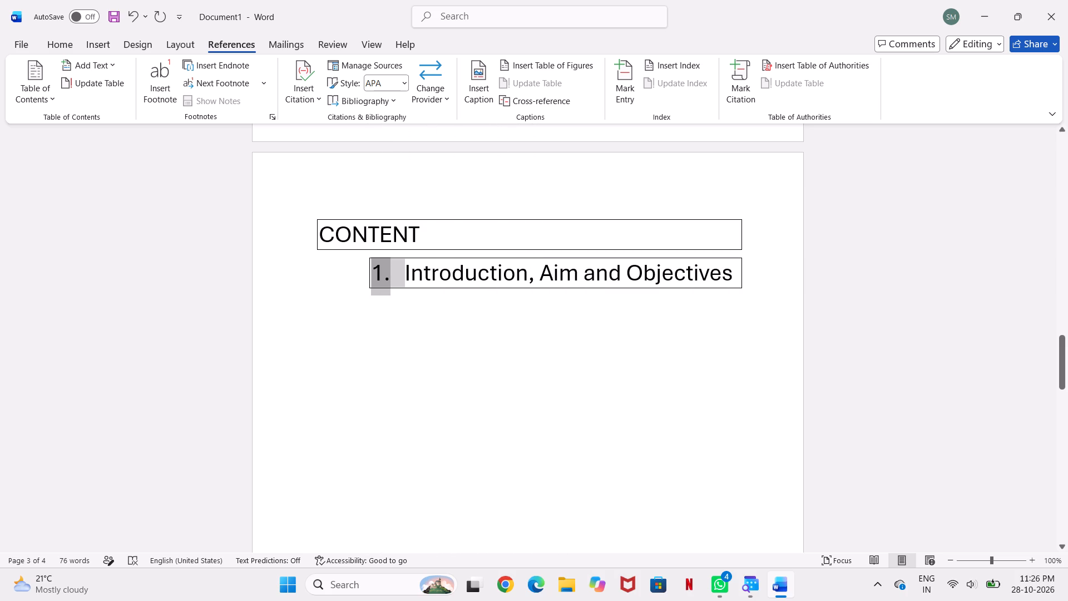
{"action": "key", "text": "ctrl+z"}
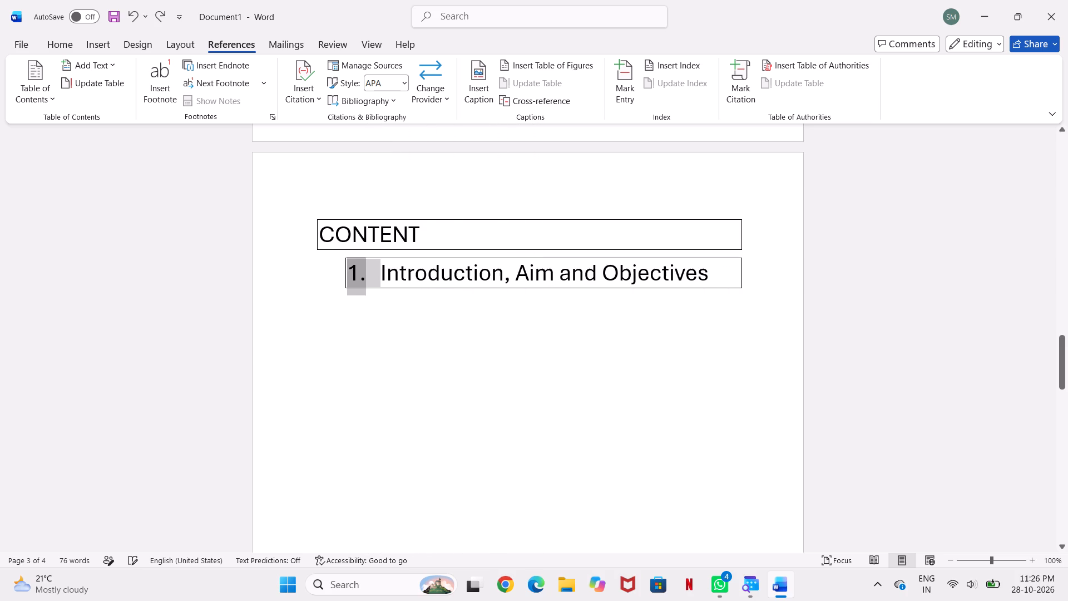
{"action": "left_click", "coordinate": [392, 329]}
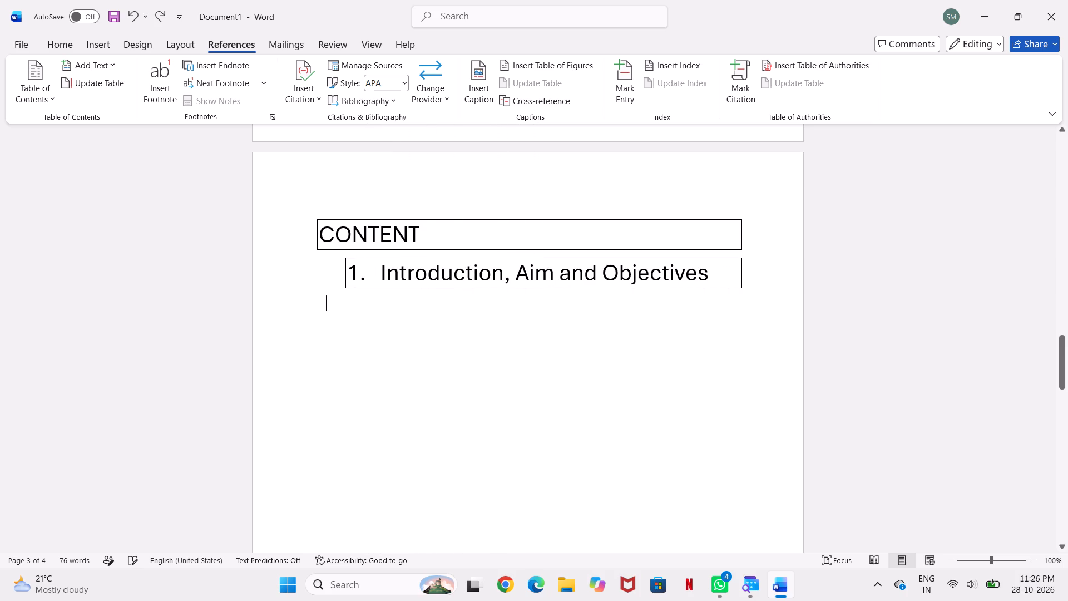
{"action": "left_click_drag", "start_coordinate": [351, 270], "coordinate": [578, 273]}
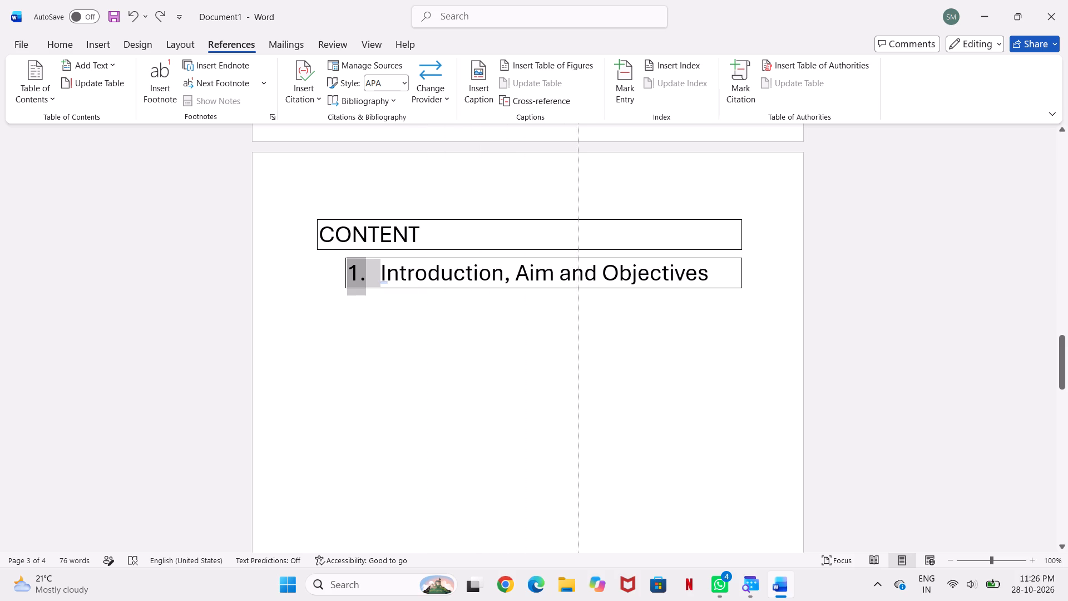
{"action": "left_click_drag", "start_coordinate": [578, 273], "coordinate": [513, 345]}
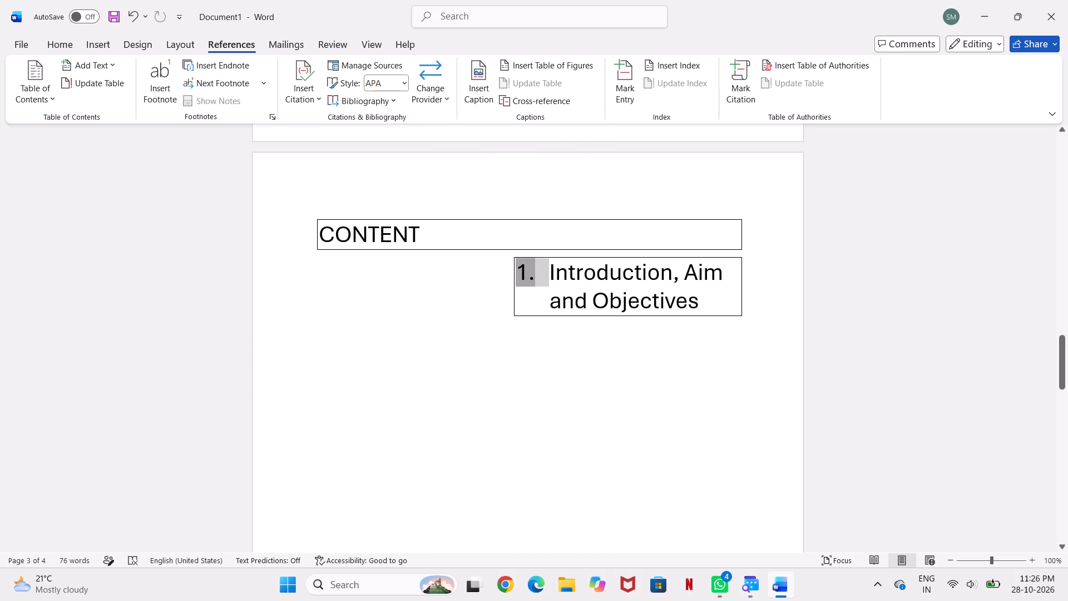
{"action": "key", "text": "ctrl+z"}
Set the font size of the "Introduction, Aim and Objectives" entry to 14.
{"action": "left_click_drag", "start_coordinate": [377, 267], "coordinate": [718, 273]}
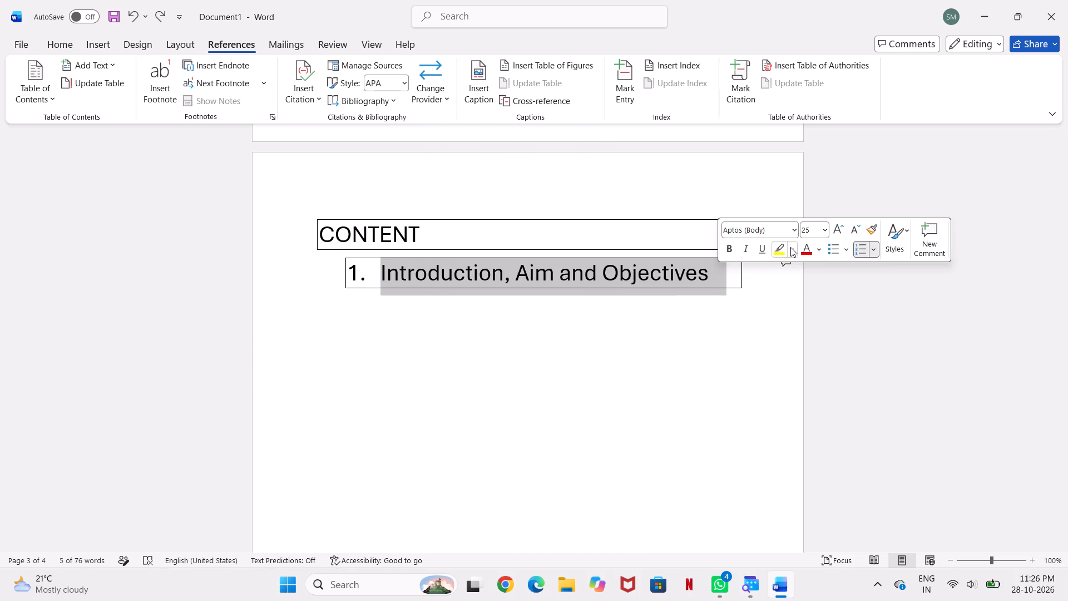
{"action": "left_click", "coordinate": [823, 230]}
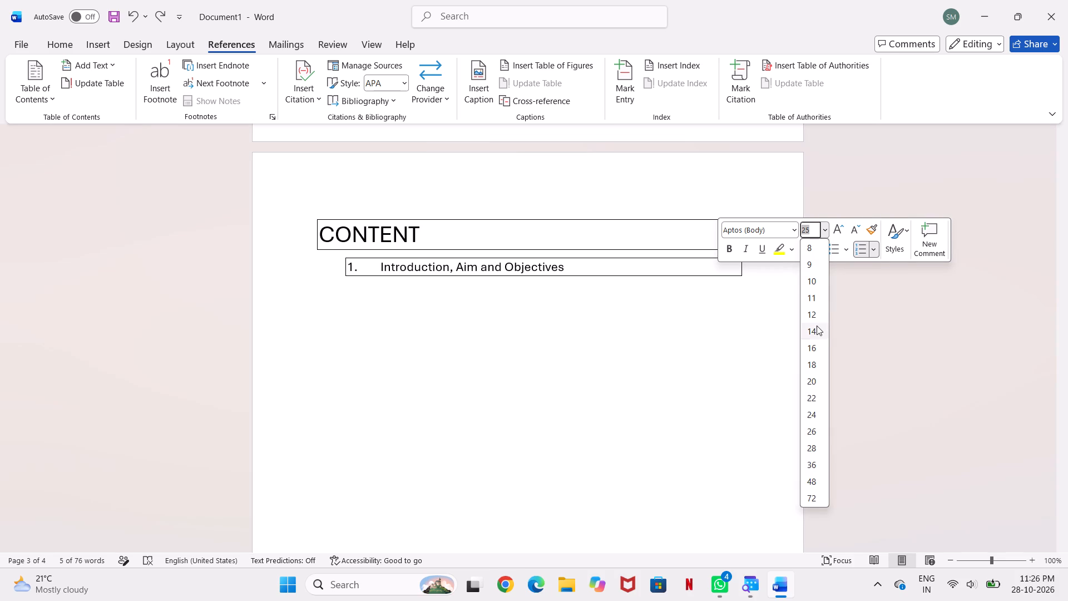
{"action": "left_click", "coordinate": [817, 326]}
{"action": "left_click", "coordinate": [893, 335]}
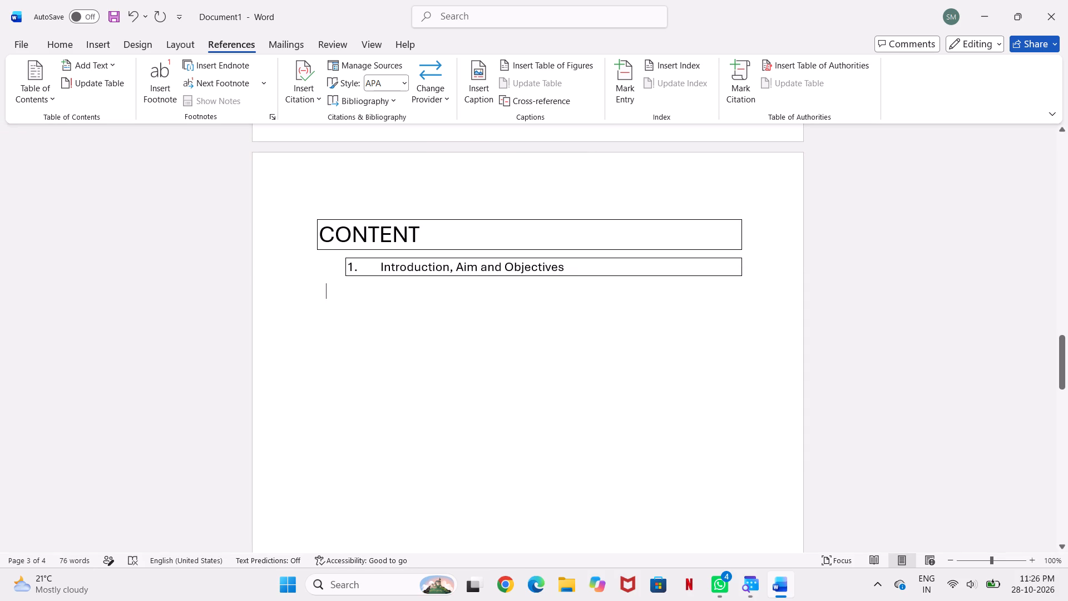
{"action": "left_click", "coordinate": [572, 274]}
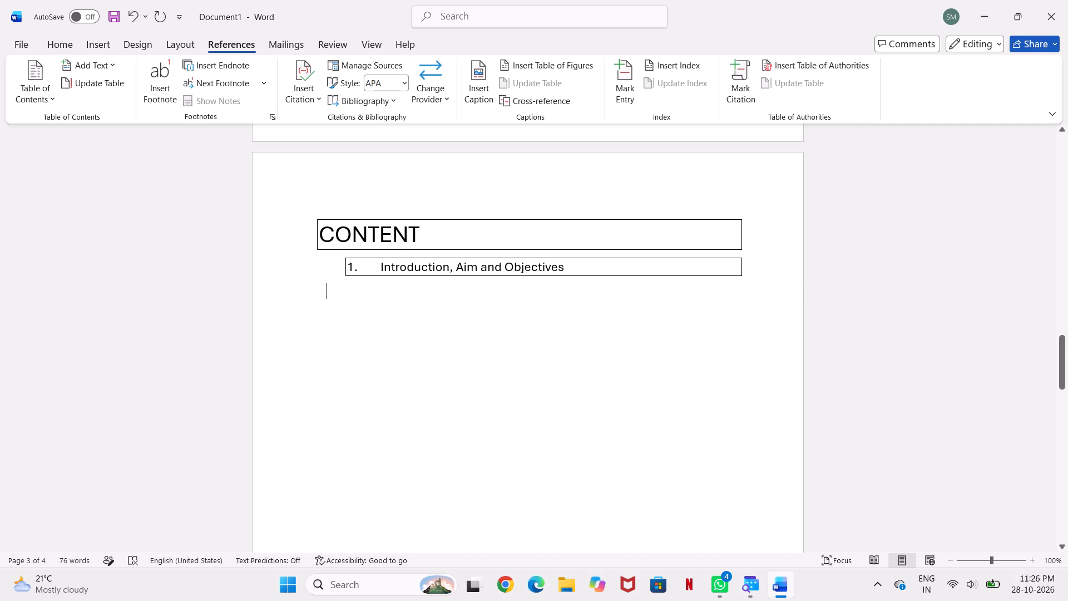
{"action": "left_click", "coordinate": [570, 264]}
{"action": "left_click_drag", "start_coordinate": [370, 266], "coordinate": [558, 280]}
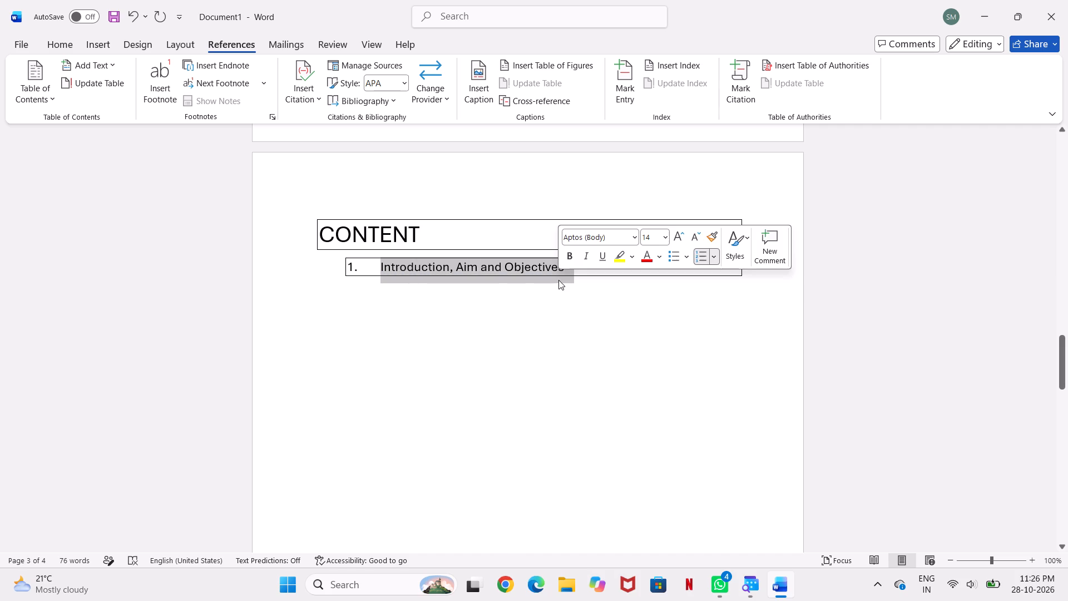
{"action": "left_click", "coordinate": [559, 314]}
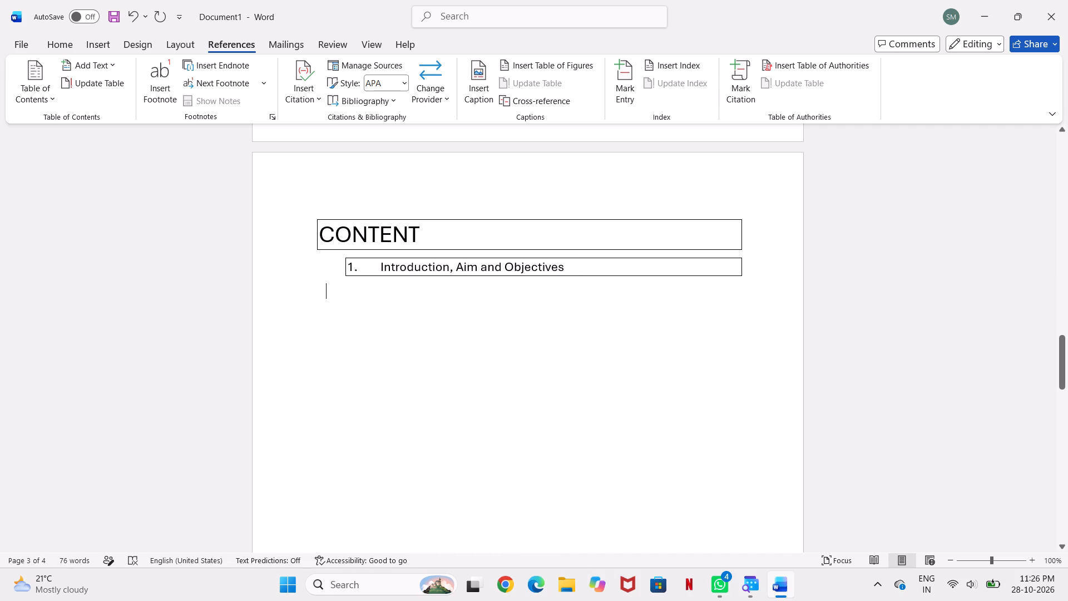
Remove the list number and indent from "Introduction, Aim and Objectives" so it aligns with the "CONTENT" heading.
{"action": "left_click", "coordinate": [353, 264]}
{"action": "left_click_drag", "start_coordinate": [360, 267], "coordinate": [319, 268]}
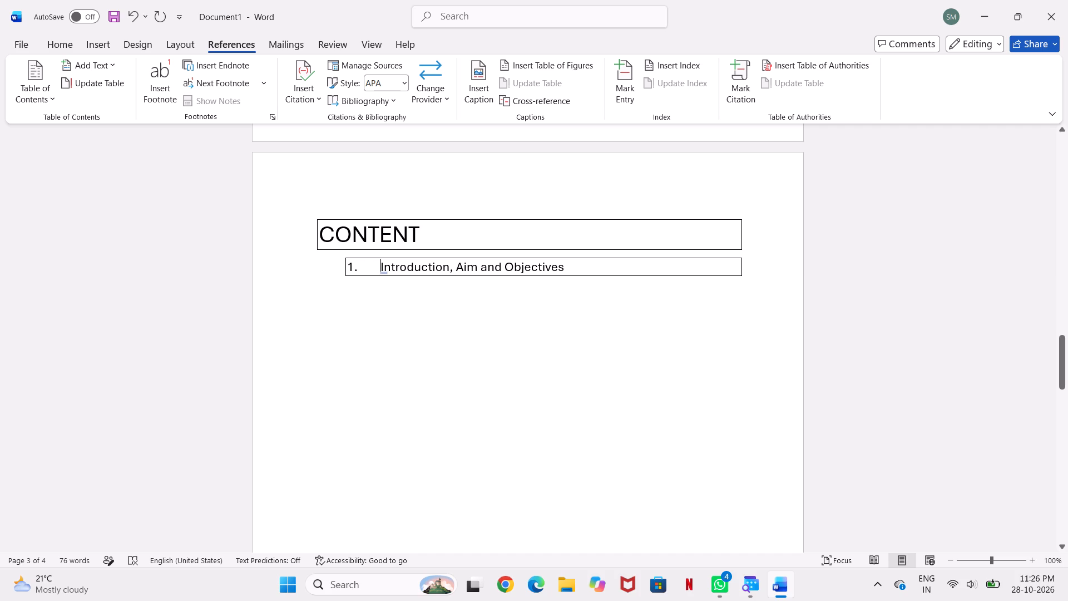
{"action": "left_click", "coordinate": [342, 271]}
{"action": "left_click", "coordinate": [434, 283]}
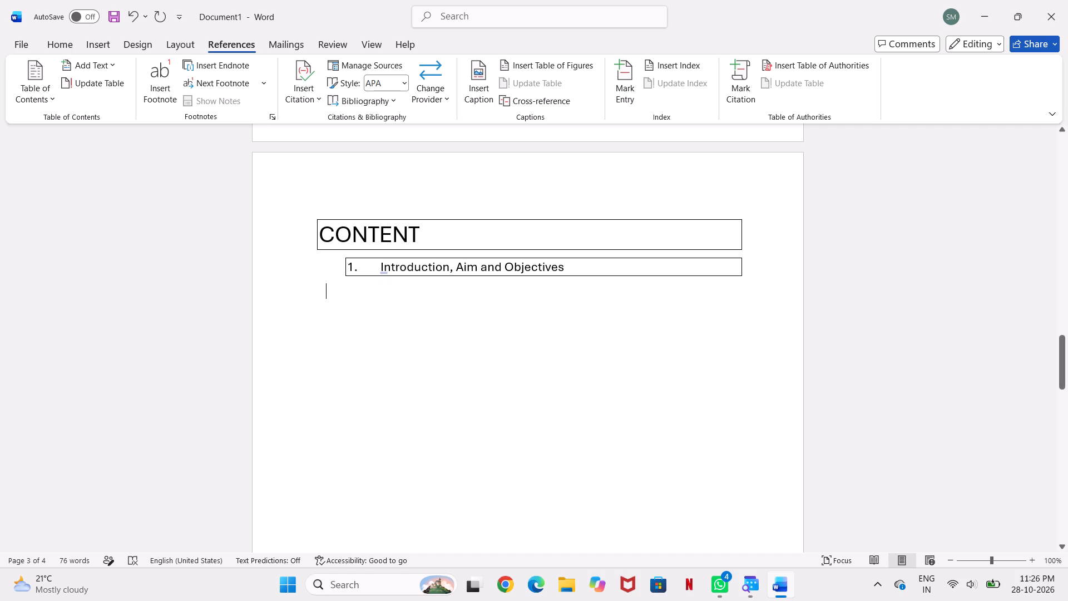
{"action": "left_click", "coordinate": [369, 269]}
{"action": "left_click", "coordinate": [369, 269]}
{"action": "key", "text": "BackSpace"}
{"action": "key", "text": "BackSpace"}
{"action": "key", "text": "BackSpace"}
{"action": "key", "text": "ctrl+z"}
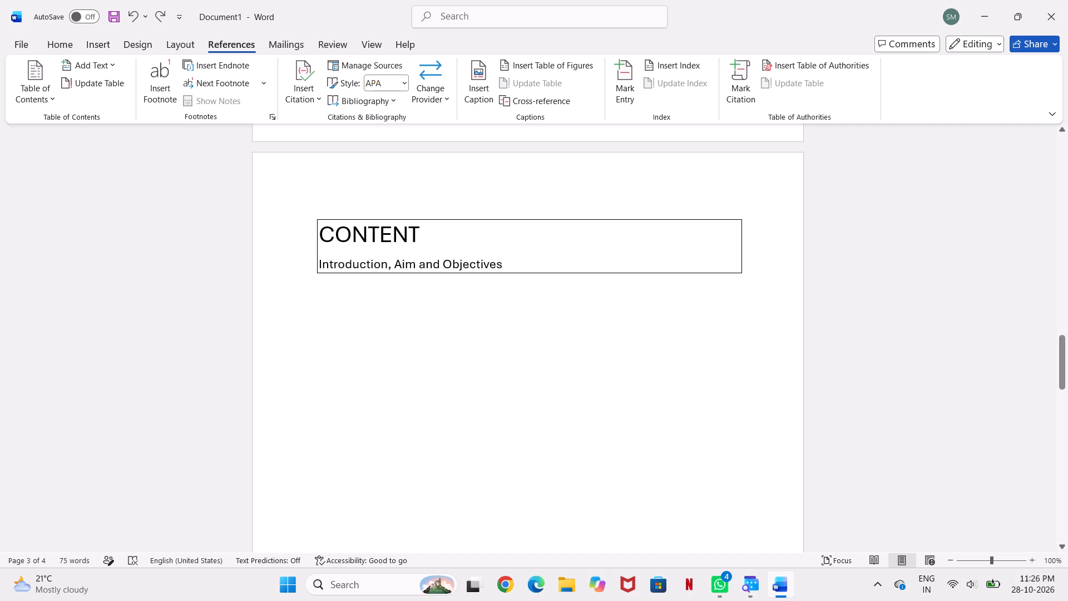
Start a new line below the "Introduction, Aim and Objectives" entry on the content page.
{"action": "left_click", "coordinate": [511, 266]}
{"action": "key", "text": "Return"}
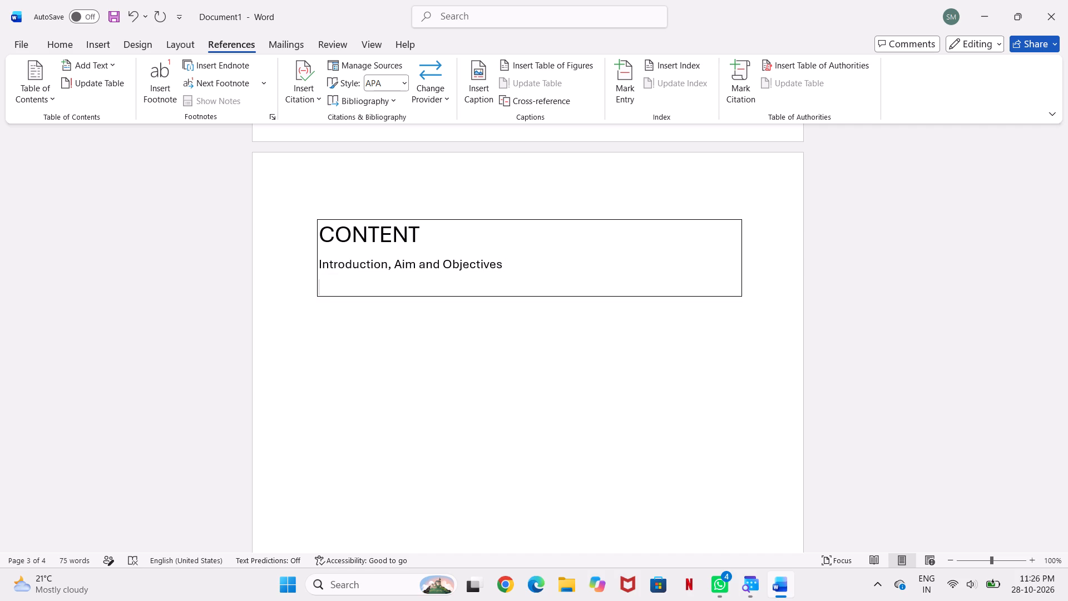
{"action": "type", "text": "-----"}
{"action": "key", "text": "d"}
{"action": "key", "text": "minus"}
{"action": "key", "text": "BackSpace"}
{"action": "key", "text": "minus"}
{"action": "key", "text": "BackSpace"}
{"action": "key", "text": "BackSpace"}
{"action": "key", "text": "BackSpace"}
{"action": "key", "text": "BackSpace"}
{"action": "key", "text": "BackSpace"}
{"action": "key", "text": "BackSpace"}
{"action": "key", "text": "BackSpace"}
Enter "Dosha: Normal State" as the start of the second entry on the content page.
{"action": "type", "text": "Dosha"}
{"action": "key", "text": "space"}
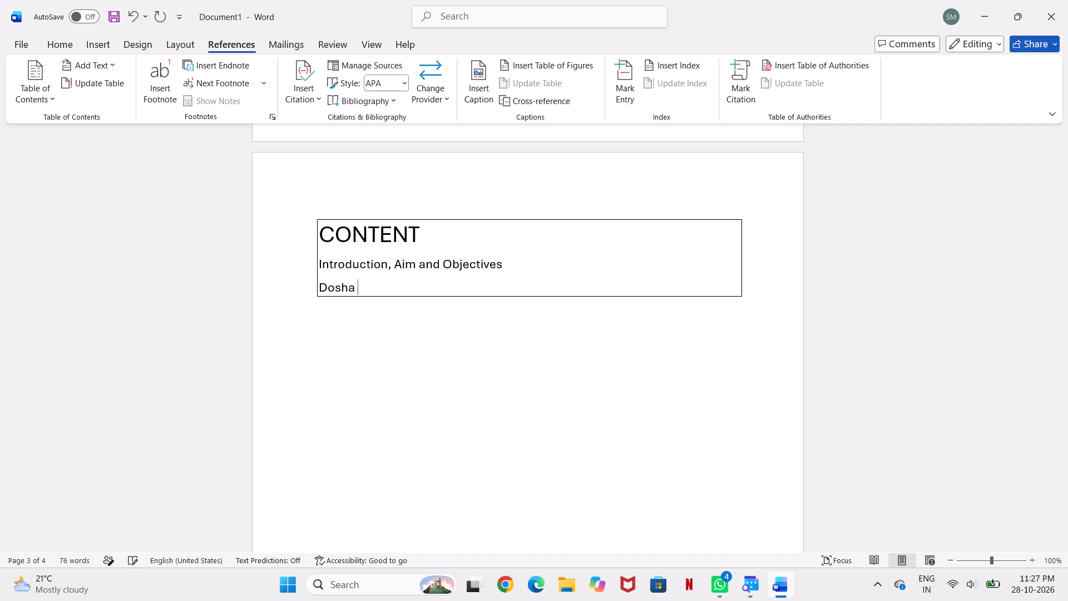
{"action": "key", "text": "BackSpace"}
{"action": "key", "text": "shift+colon"}
{"action": "key", "text": "space"}
{"action": "type", "text": "Normal"}
{"action": "key", "text": "space"}
{"action": "type", "text": "Statte"}
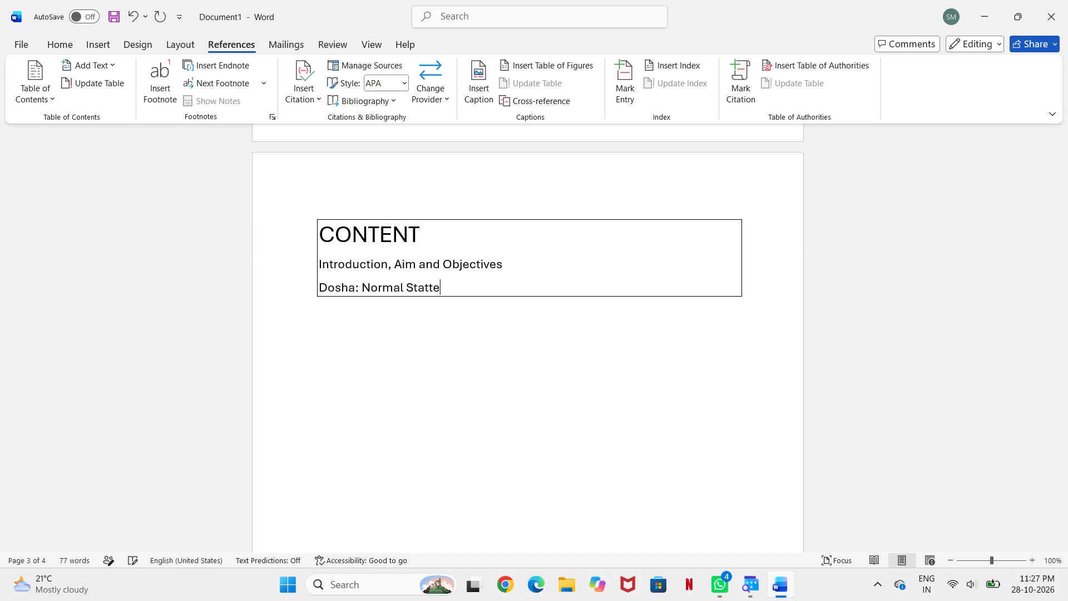
{"action": "type", "text": "=="}
{"action": "key", "text": "BackSpace"}
{"action": "key", "text": "BackSpace"}
{"action": "key", "text": "BackSpace"}
{"action": "key", "text": "BackSpace"}
{"action": "type", "text": "e"}
{"action": "key", "text": "space"}
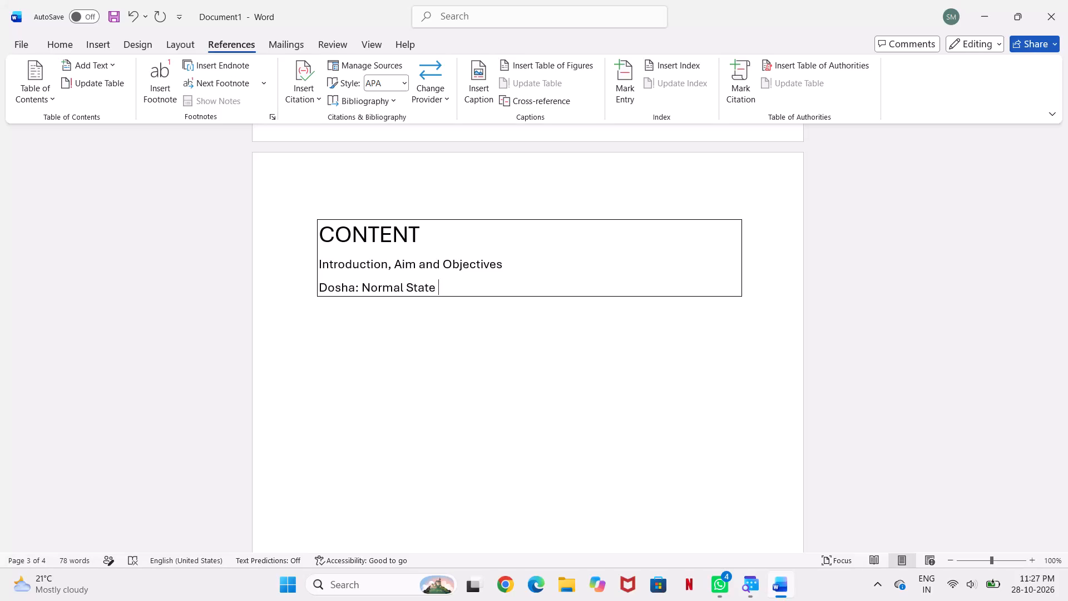
Complete the second content entry by adding "(Samyavastha) and Functions" after "Dosha: Normal State".
{"action": "key", "text": "shift+parenleft"}
{"action": "type", "text": "samya"}
{"action": "key", "text": "BackSpace"}
{"action": "key", "text": "BackSpace"}
{"action": "key", "text": "BackSpace"}
{"action": "key", "text": "BackSpace"}
{"action": "key", "text": "BackSpace"}
{"action": "type", "text": "Samya"}
{"action": "key", "text": "c"}
{"action": "key", "text": "BackSpace"}
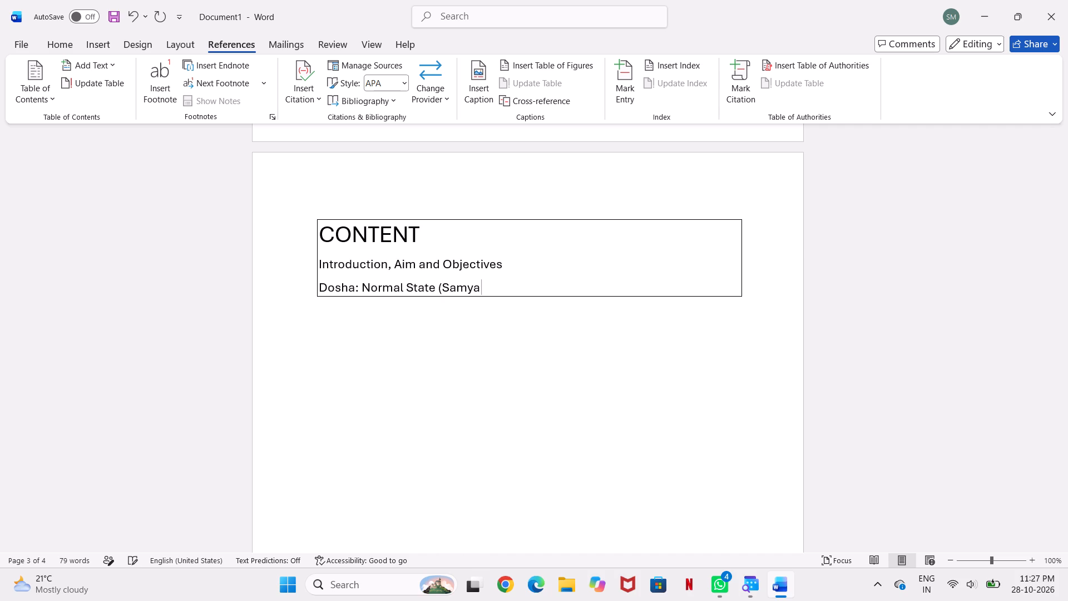
{"action": "type", "text": "vas"}
{"action": "type", "text": "thah"}
{"action": "key", "text": "BackSpace"}
{"action": "type", "text": ")"}
{"action": "key", "text": "space"}
{"action": "type", "text": "and"}
{"action": "key", "text": "space"}
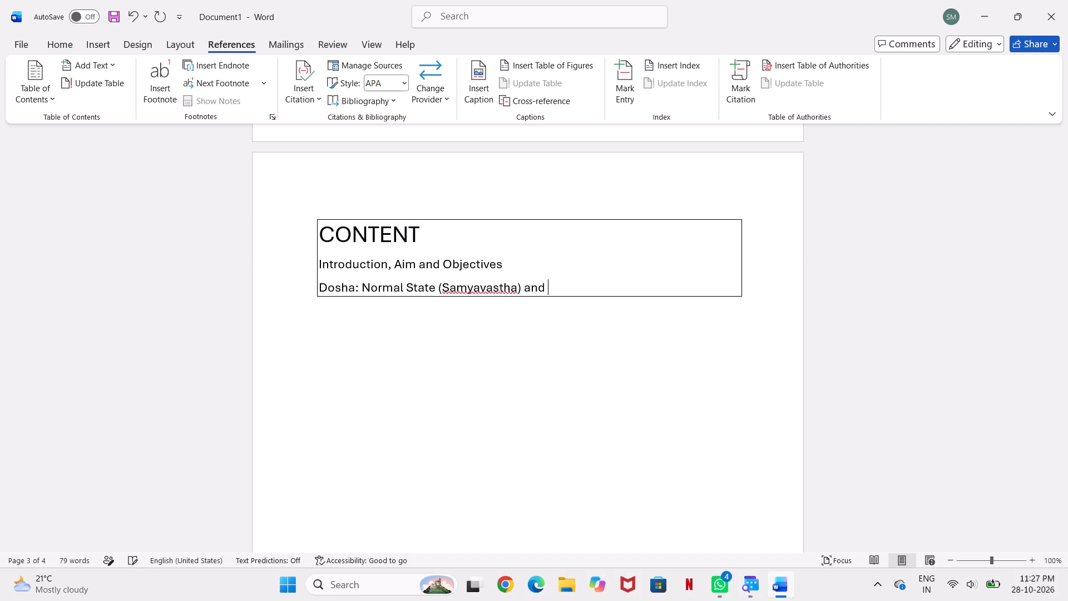
{"action": "type", "text": "Functions"}
Add "Dosha Imbalance: Vriddhi,kshaya and Dosha Gati" as the third content entry on a new line.
{"action": "key", "text": "Return"}
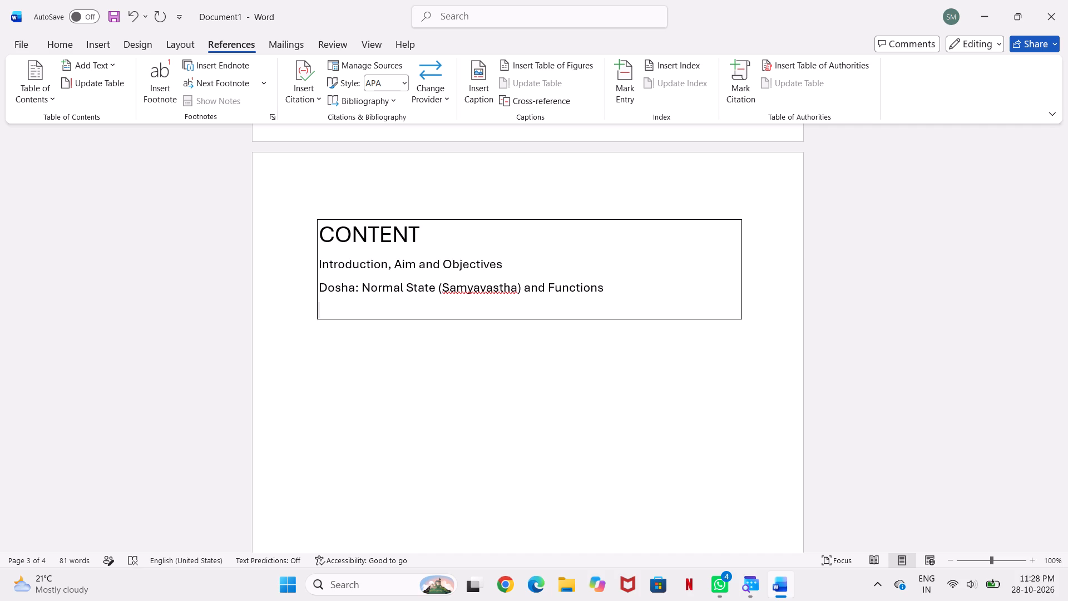
{"action": "type", "text": "Dos"}
{"action": "type", "text": "ha Imbal"}
{"action": "type", "text": "an"}
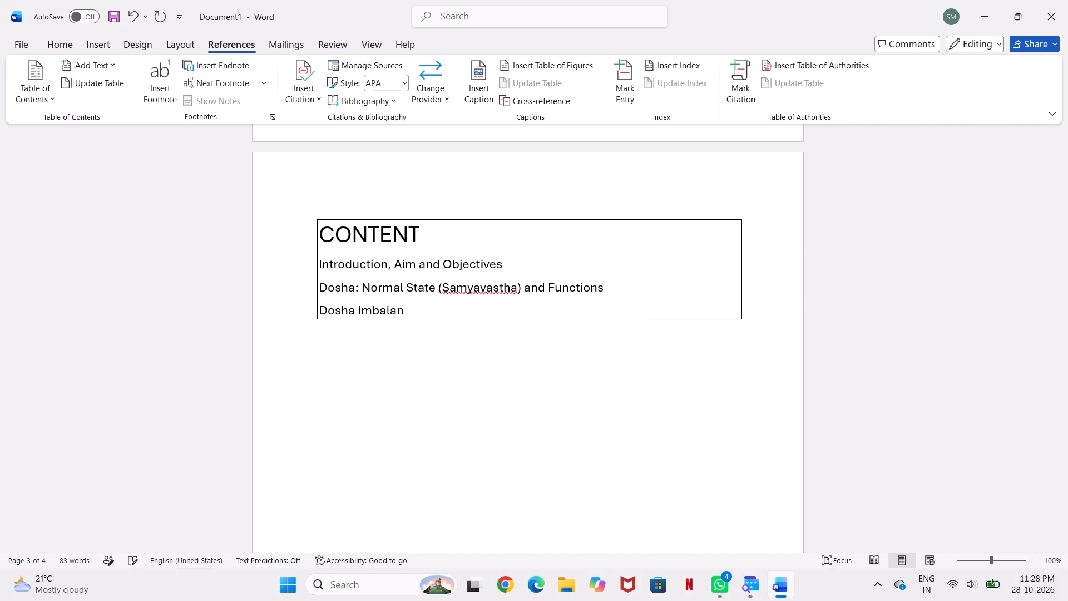
{"action": "type", "text": "ce"}
{"action": "type", "text": ":"}
{"action": "key", "text": "space"}
{"action": "key", "text": "shift+v"}
{"action": "type", "text": "riddhi"}
{"action": "key", "text": "space"}
{"action": "key", "text": "BackSpace"}
{"action": "key", "text": "comma"}
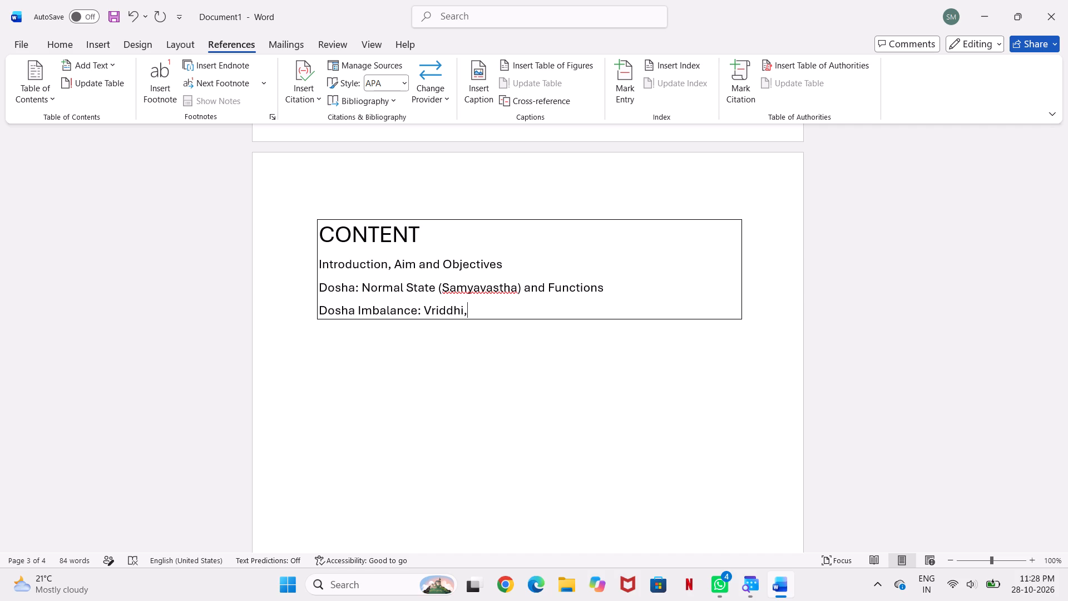
{"action": "type", "text": "kshaya"}
{"action": "key", "text": "space"}
{"action": "type", "text": "and"}
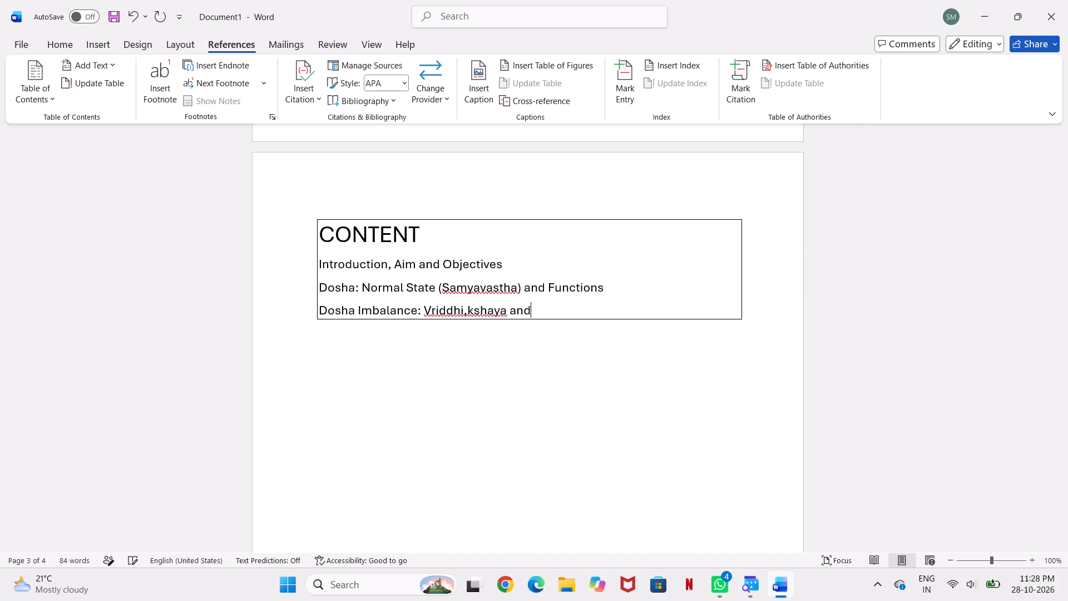
{"action": "key", "text": "space"}
{"action": "type", "text": "Dosha"}
{"action": "key", "text": "space"}
{"action": "type", "text": "Gati"}
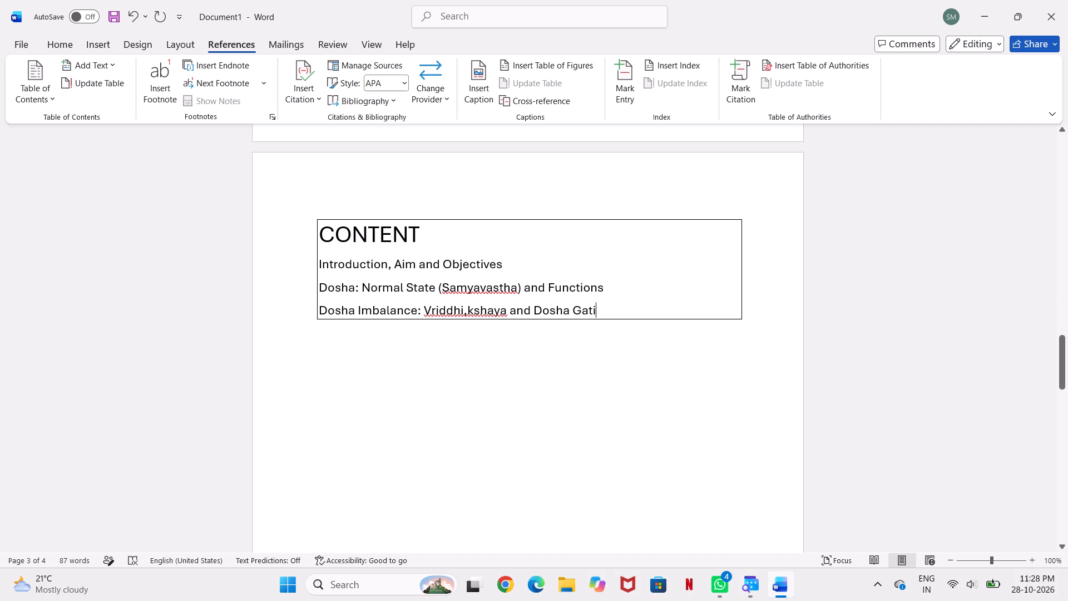
Capitalise the "k" of "kshaya" in the third content entry so it reads "Kshaya".
{"action": "left_click", "coordinate": [482, 338]}
{"action": "left_click", "coordinate": [478, 312]}
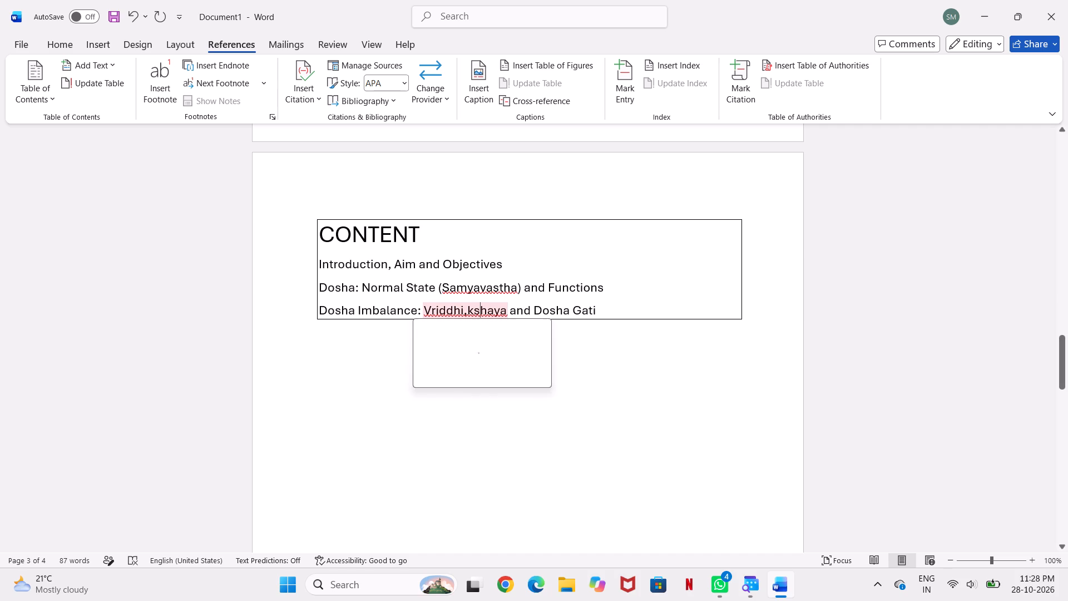
{"action": "left_click", "coordinate": [473, 307]}
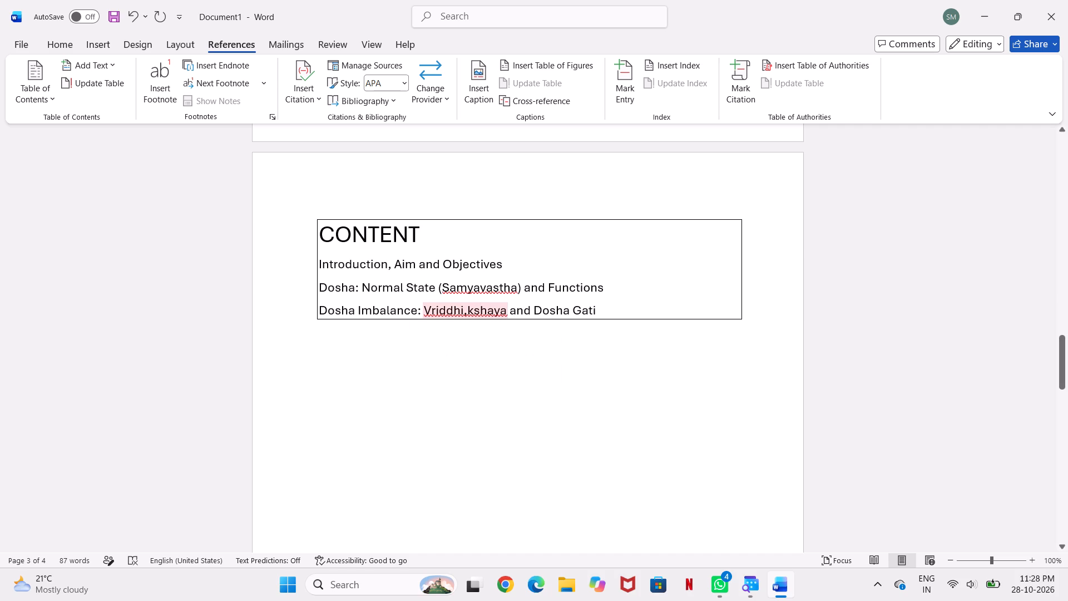
{"action": "left_click", "coordinate": [473, 307]}
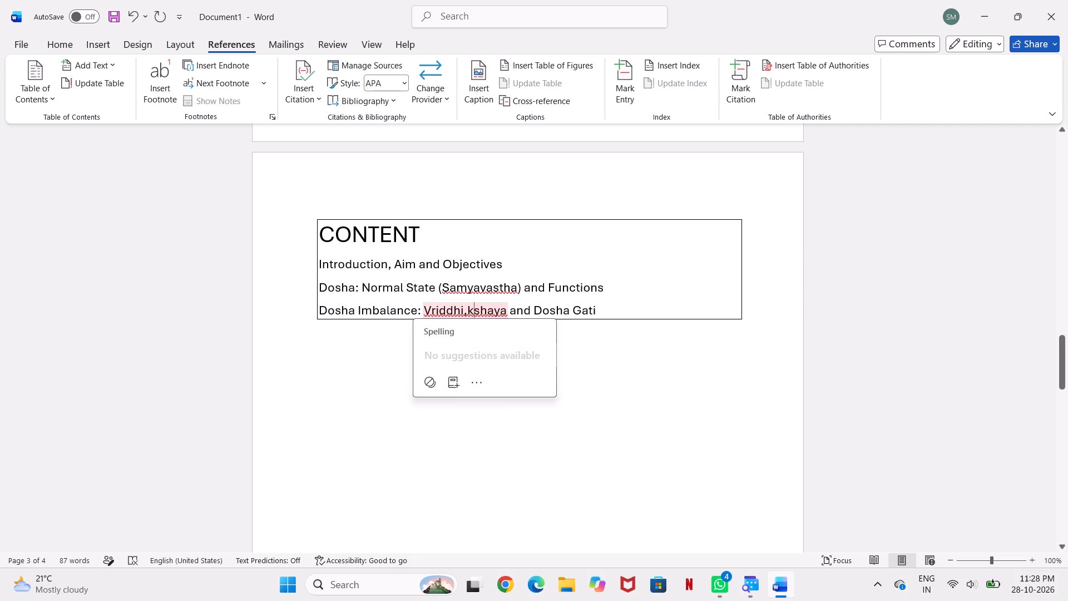
{"action": "key", "text": "BackSpace"}
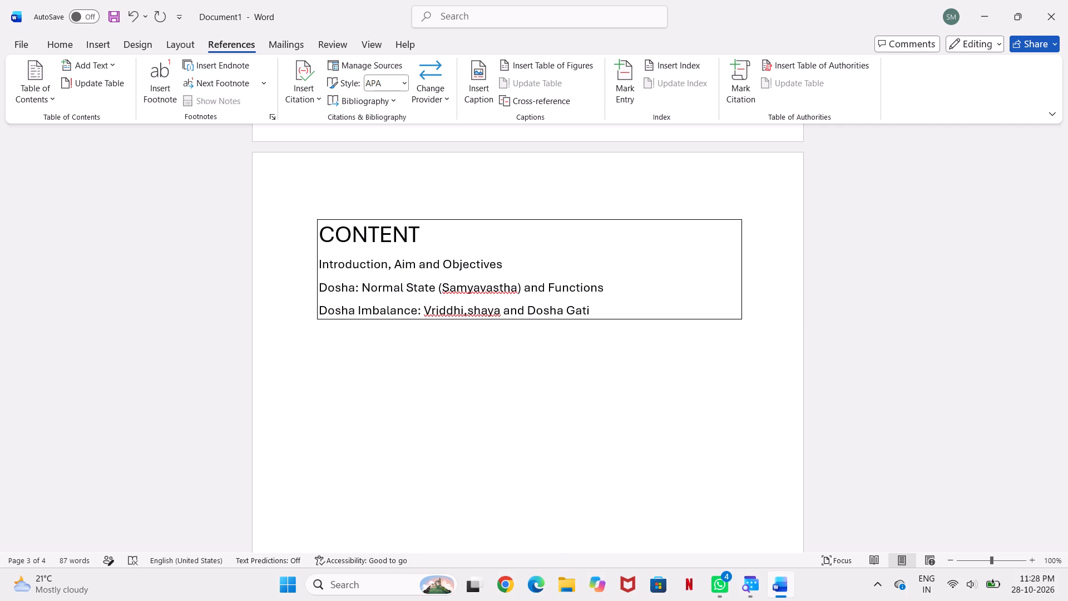
{"action": "key", "text": "shift+k"}
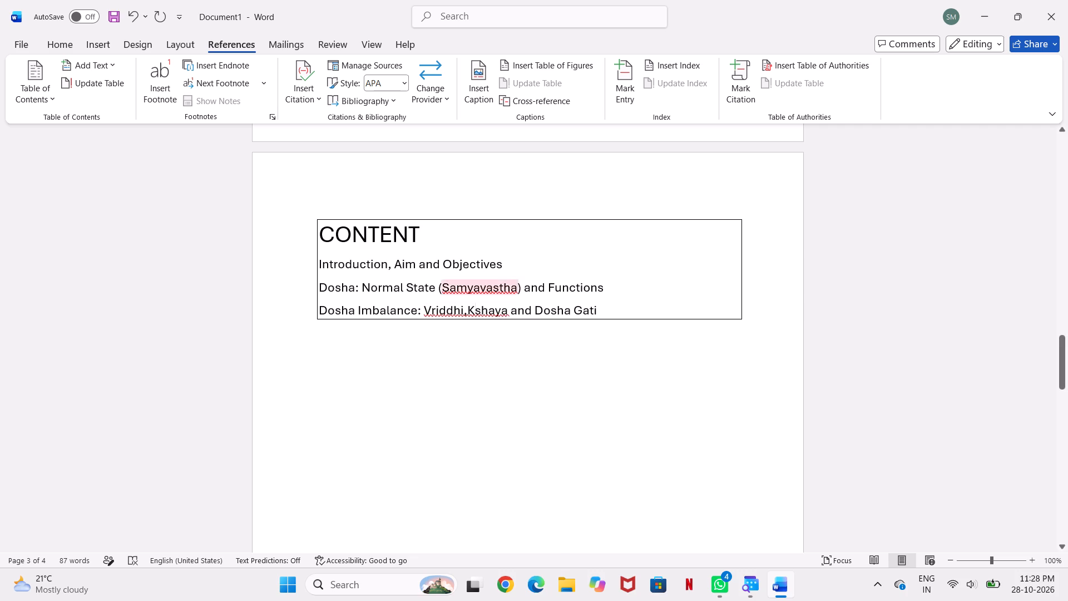
Start a new line below the "Dosha Imbalance" entry on the content page.
{"action": "left_click", "coordinate": [619, 330]}
{"action": "left_click", "coordinate": [604, 310]}
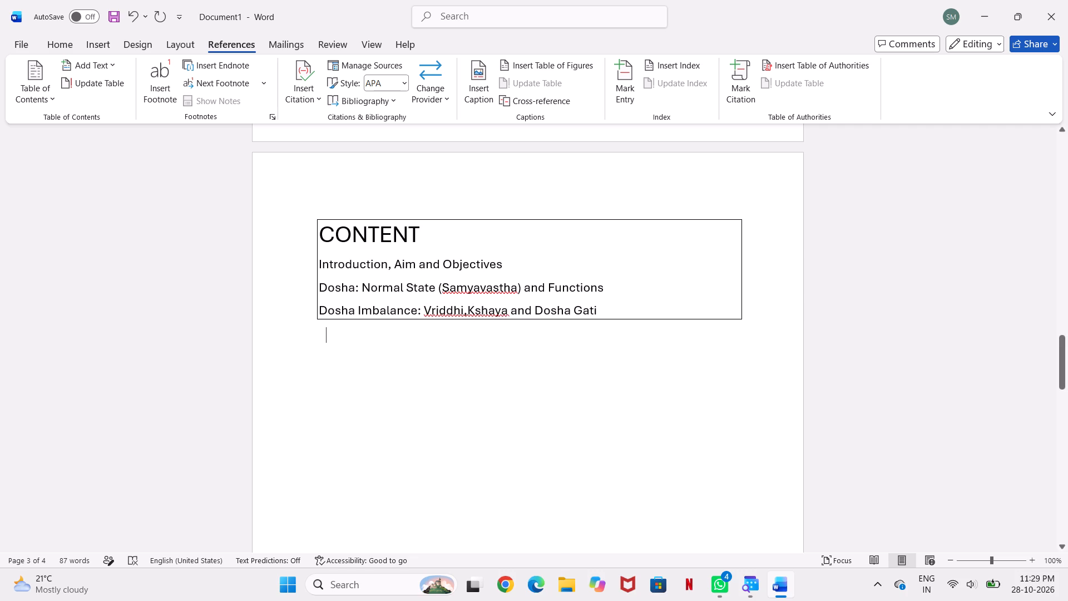
{"action": "scroll", "coordinate": [604, 310], "scroll_direction": "up", "scroll_amount": 5}
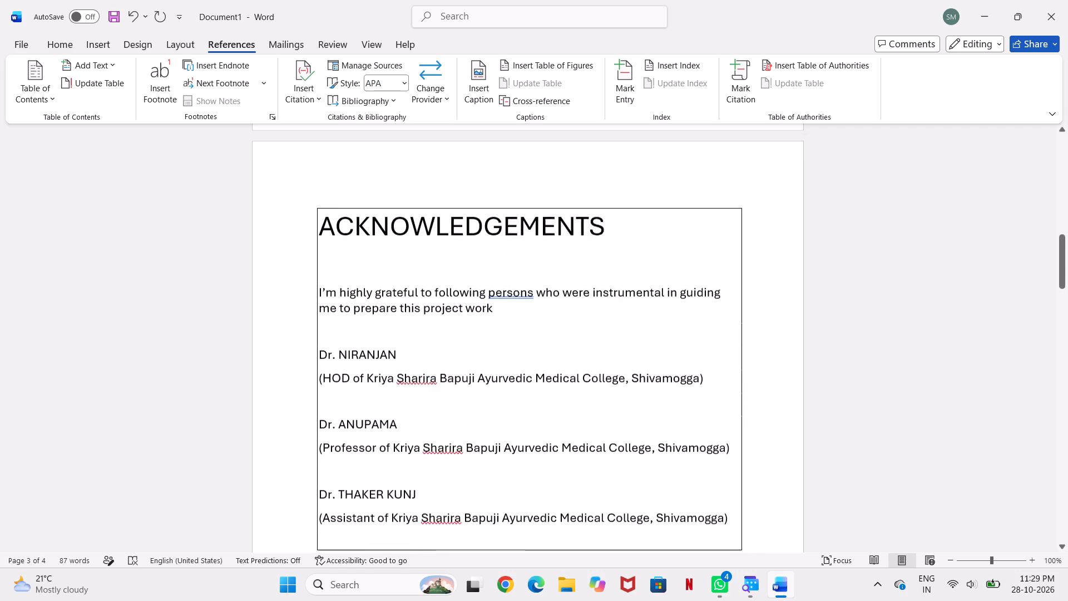
{"action": "scroll", "coordinate": [604, 310], "scroll_direction": "up", "scroll_amount": 3}
{"action": "scroll", "coordinate": [604, 310], "scroll_direction": "down", "scroll_amount": 1}
{"action": "scroll", "coordinate": [604, 310], "scroll_direction": "up", "scroll_amount": 2}
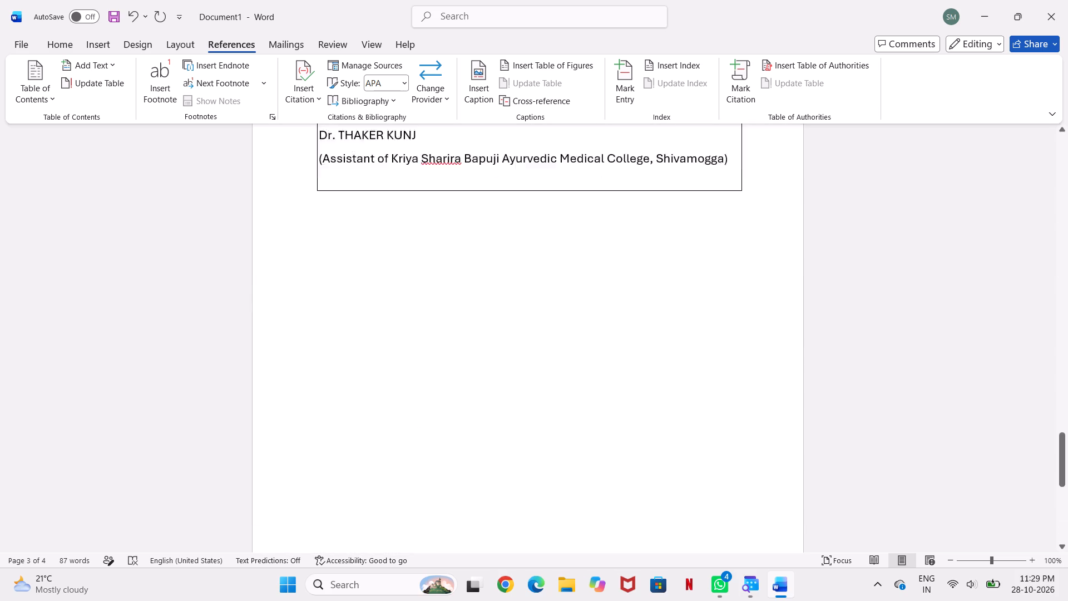
{"action": "scroll", "coordinate": [604, 310], "scroll_direction": "up", "scroll_amount": 2}
{"action": "scroll", "coordinate": [604, 310], "scroll_direction": "down", "scroll_amount": 1}
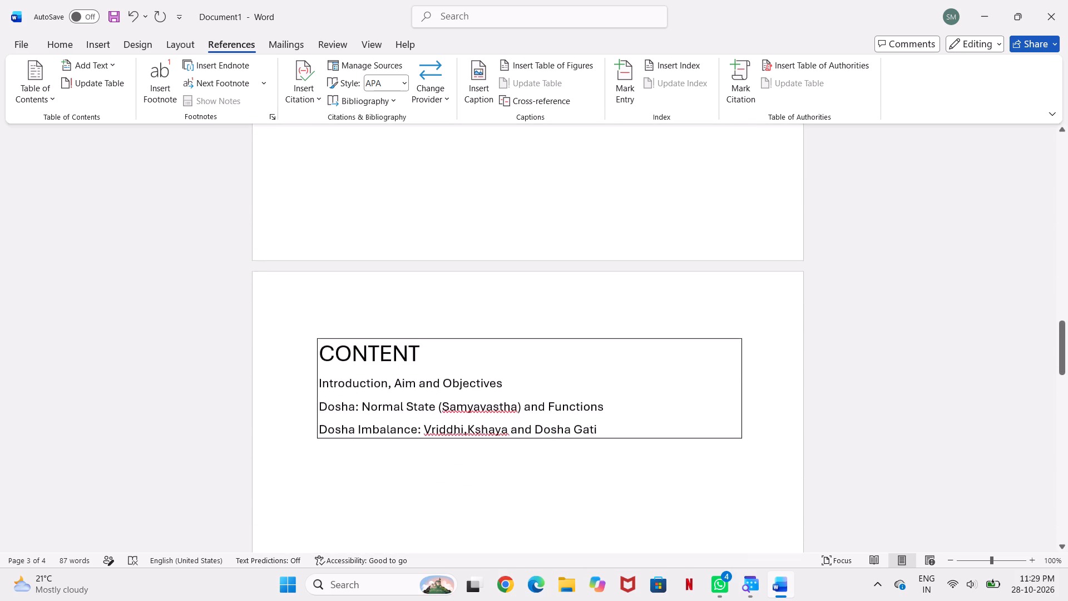
{"action": "scroll", "coordinate": [604, 310], "scroll_direction": "down", "scroll_amount": 1}
{"action": "key", "text": "Return"}
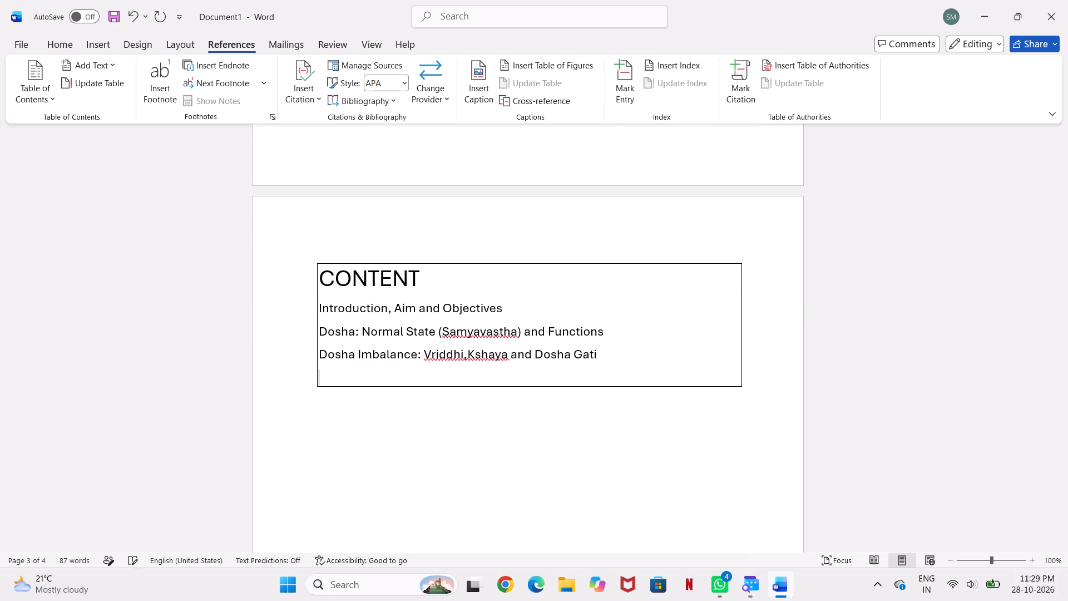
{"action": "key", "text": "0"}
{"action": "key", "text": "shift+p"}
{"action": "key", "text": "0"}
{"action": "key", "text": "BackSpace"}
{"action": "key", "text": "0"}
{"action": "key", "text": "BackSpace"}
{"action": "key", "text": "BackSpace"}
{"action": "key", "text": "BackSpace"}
Enter "Pathopysiology" as the start of the fourth entry on the content page.
{"action": "key", "text": "shift+p"}
{"action": "type", "text": "atho"}
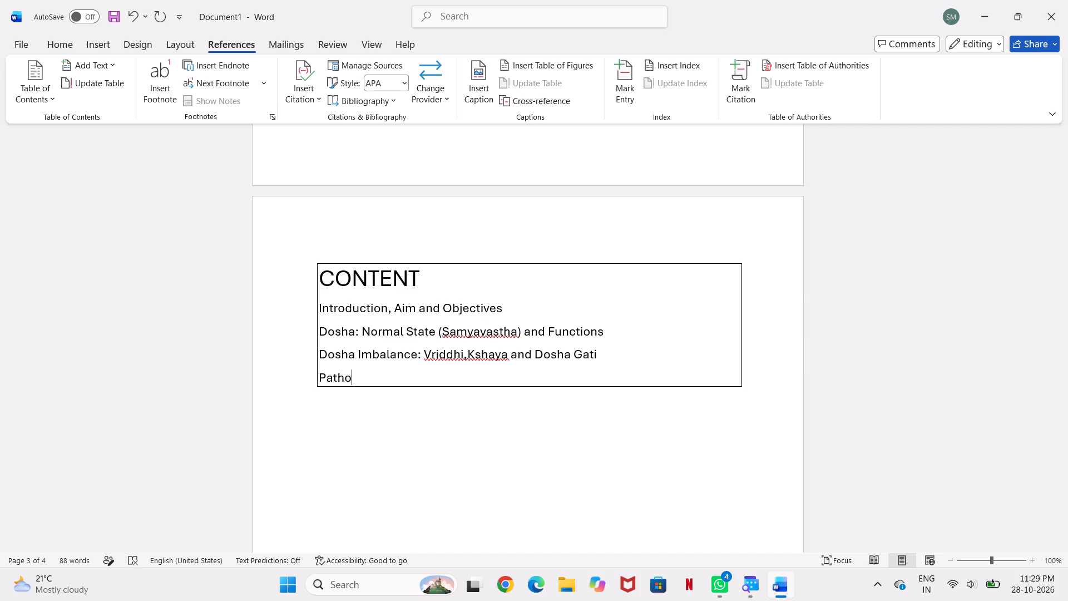
{"action": "type", "text": "pysiolo"}
{"action": "type", "text": "gy"}
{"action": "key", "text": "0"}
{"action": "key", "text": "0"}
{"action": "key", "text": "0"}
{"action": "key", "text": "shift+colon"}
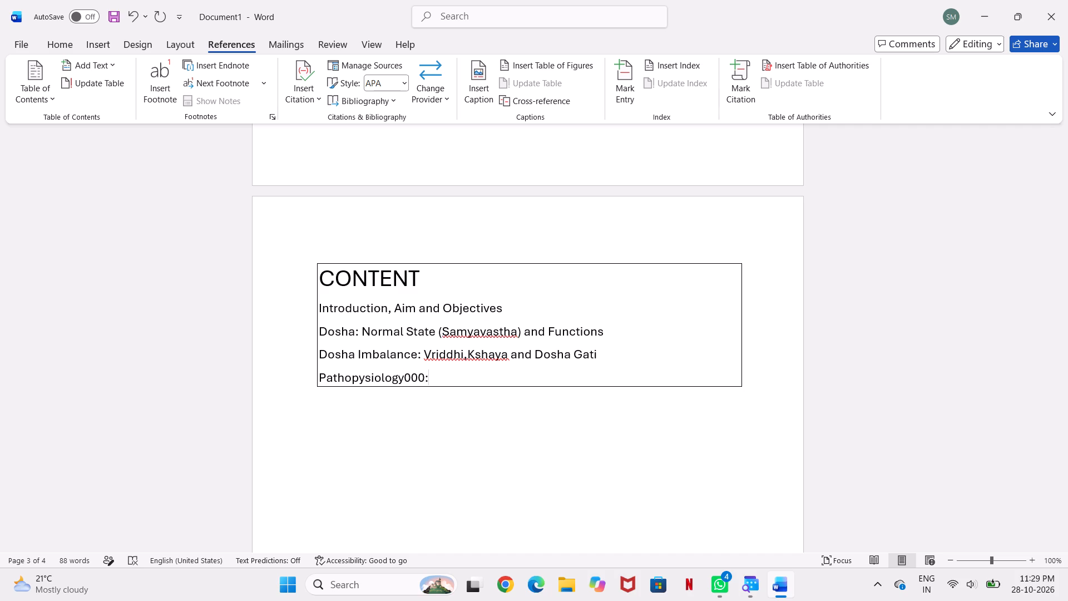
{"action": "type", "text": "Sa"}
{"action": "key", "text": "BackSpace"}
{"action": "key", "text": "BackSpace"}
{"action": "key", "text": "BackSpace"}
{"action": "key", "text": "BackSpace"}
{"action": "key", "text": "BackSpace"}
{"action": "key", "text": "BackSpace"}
Complete the fourth content entry by adding ": Samprapti,Kriyakala" after "Pathopysiology".
{"action": "type", "text": ":"}
{"action": "key", "text": "space"}
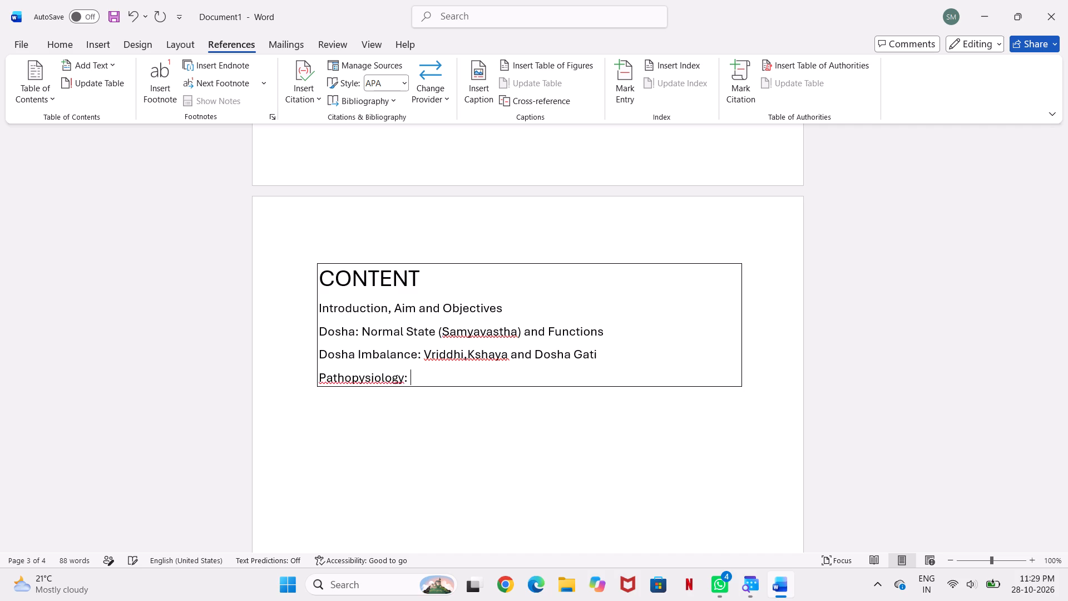
{"action": "type", "text": "Sa"}
{"action": "type", "text": "mprapti,"}
{"action": "type", "text": "Kriyakla"}
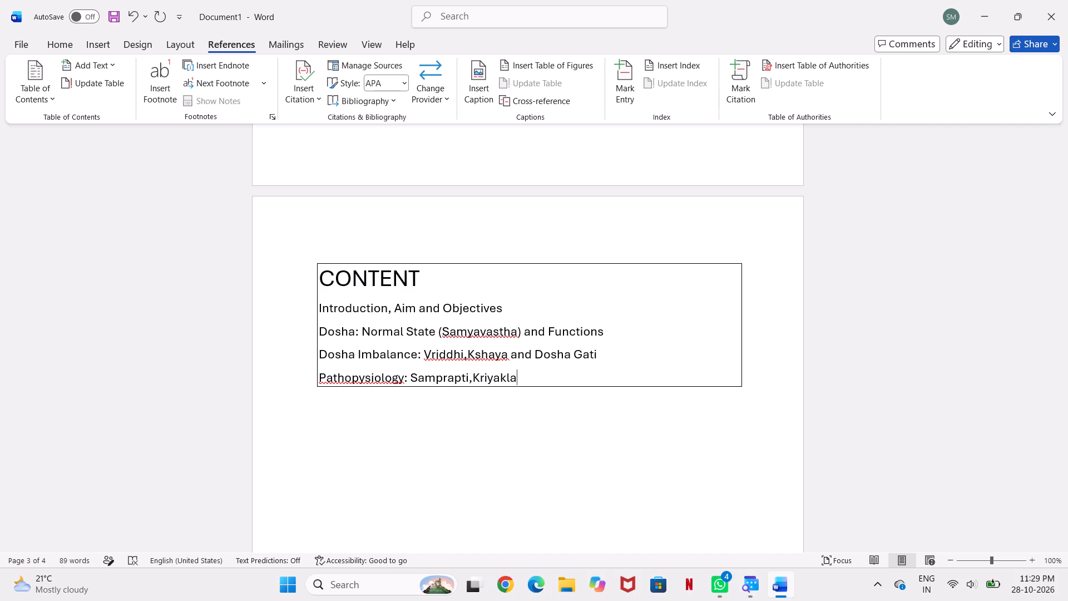
{"action": "key", "text": "BackSpace"}
{"action": "key", "text": "BackSpace"}
{"action": "key", "text": "BackSpace"}
{"action": "type", "text": "kala"}
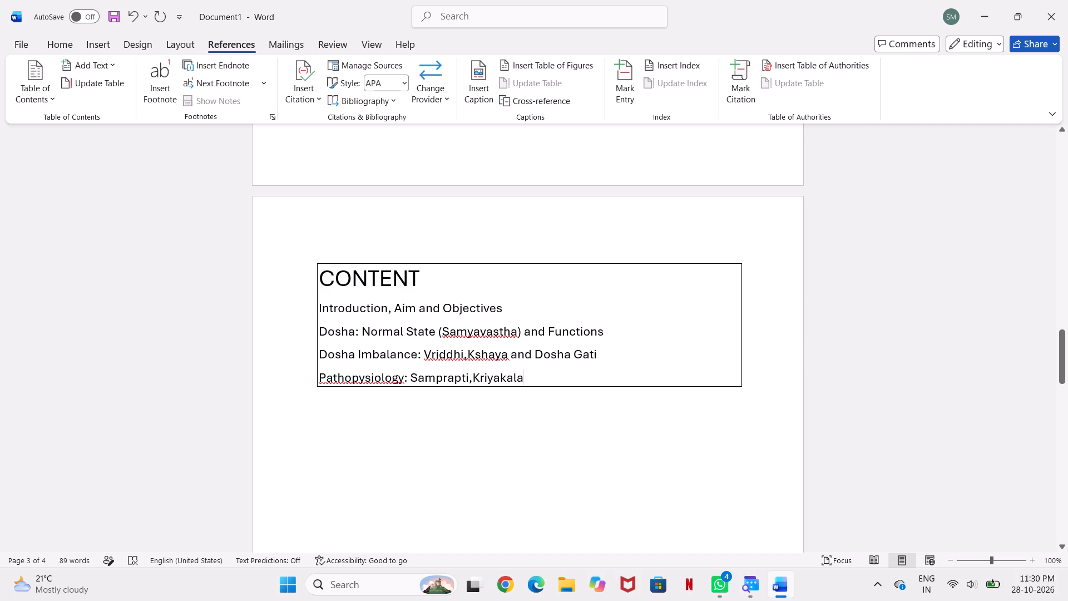
{"action": "left_click", "coordinate": [603, 343]}
Save the document as a Word document named "manojna" in the OneDrive - REVA University folder.
{"action": "left_click", "coordinate": [23, 38]}
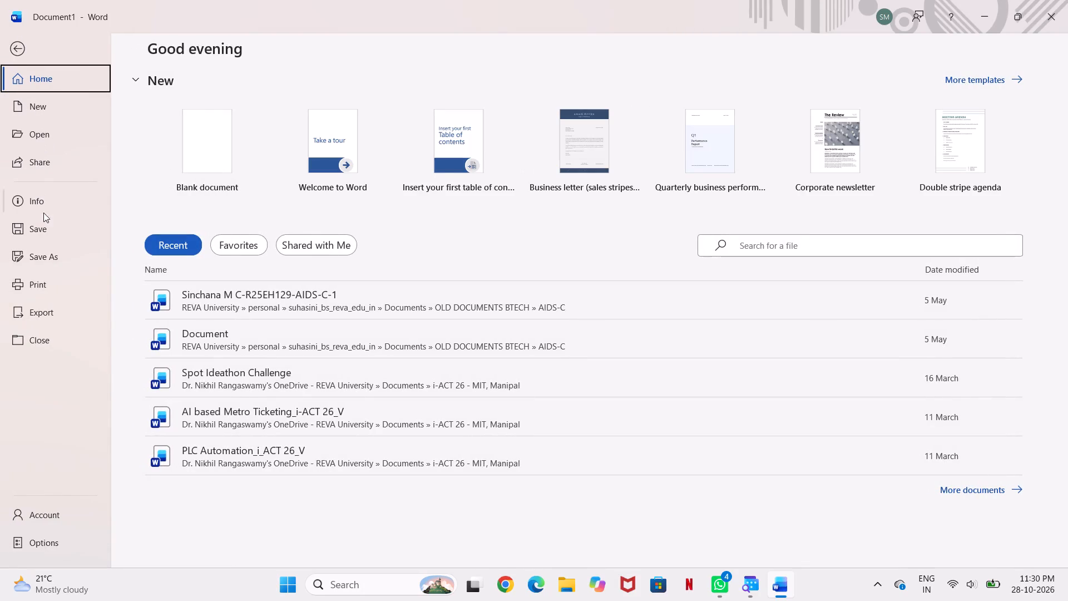
{"action": "left_click", "coordinate": [46, 259]}
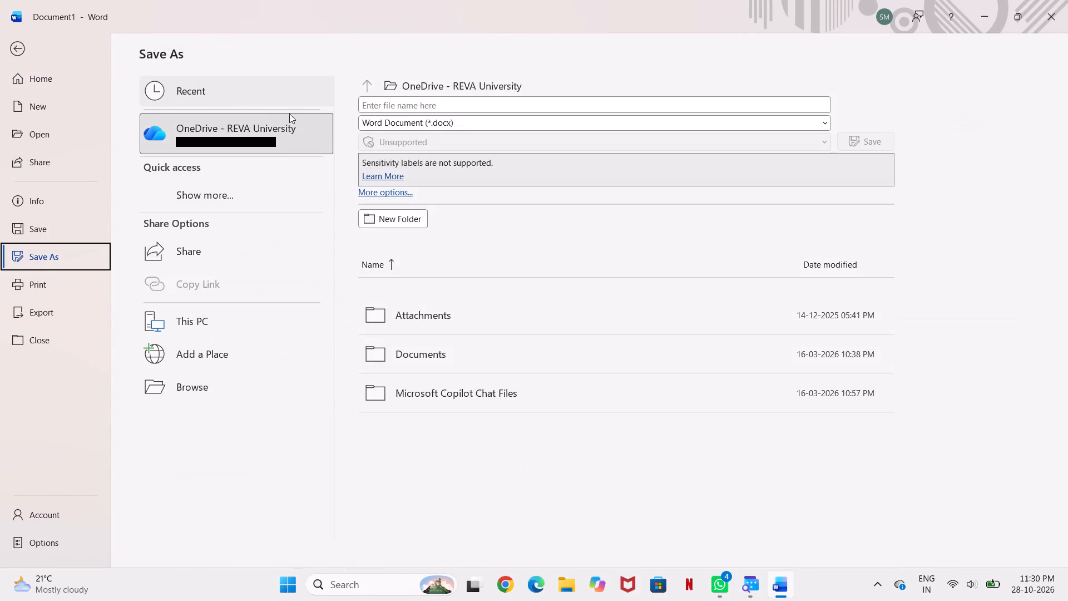
{"action": "left_click", "coordinate": [450, 109]}
{"action": "type", "text": "manojna"}
{"action": "key", "text": "space"}
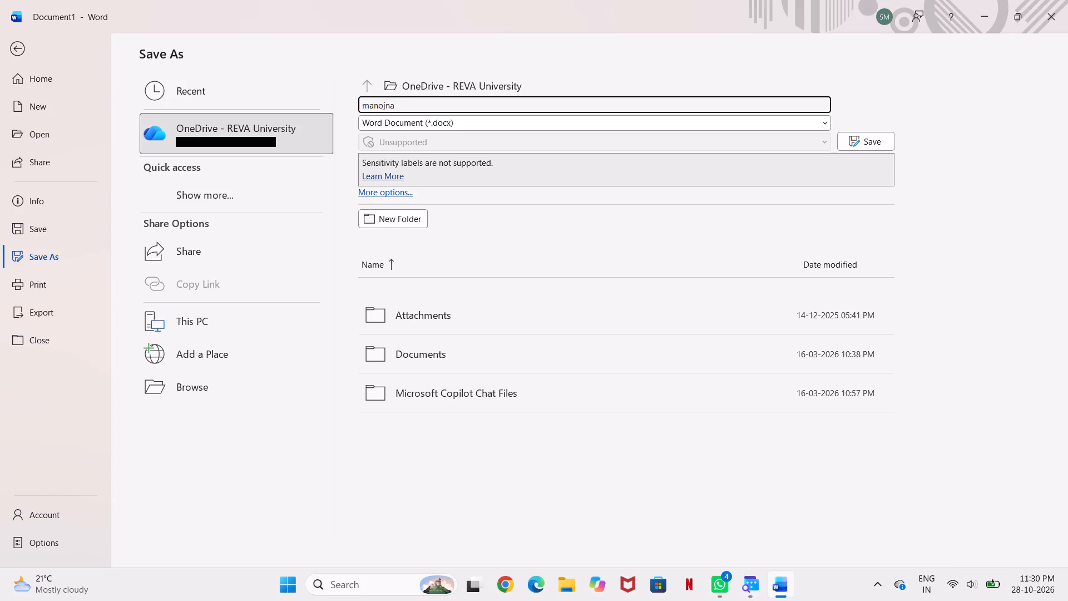
{"action": "key", "text": "BackSpace"}
{"action": "key", "text": "Return"}
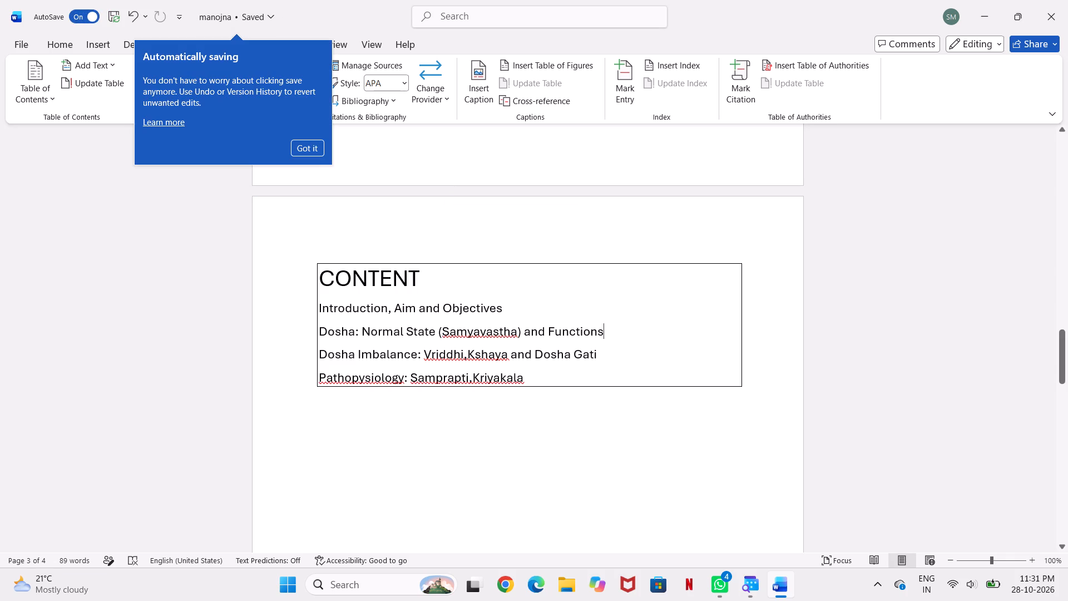
Review the title page and acknowledgements page of the saved document.
{"action": "scroll", "coordinate": [462, 247], "scroll_direction": "up", "scroll_amount": 10}
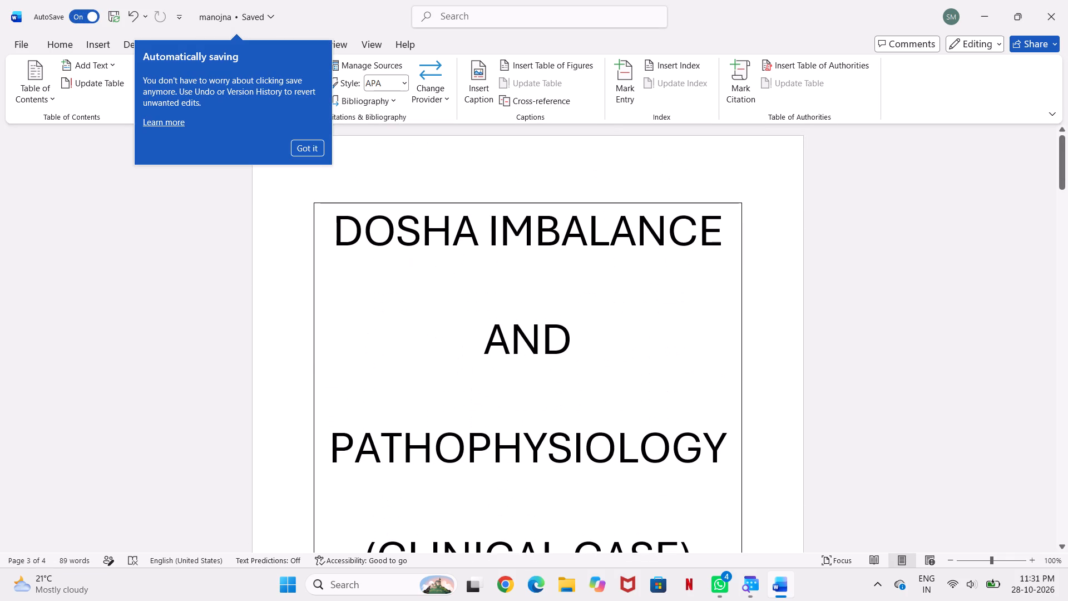
{"action": "scroll", "coordinate": [462, 247], "scroll_direction": "down", "scroll_amount": 4}
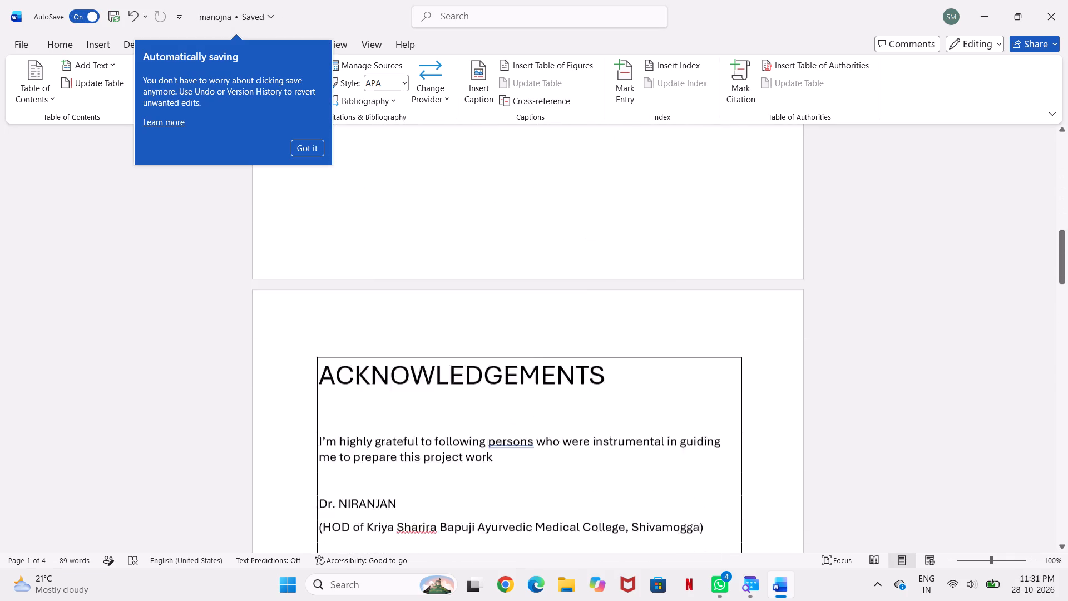
{"action": "scroll", "coordinate": [462, 247], "scroll_direction": "down", "scroll_amount": 2}
{"action": "scroll", "coordinate": [462, 247], "scroll_direction": "up", "scroll_amount": 3}
{"action": "scroll", "coordinate": [462, 247], "scroll_direction": "down", "scroll_amount": 1}
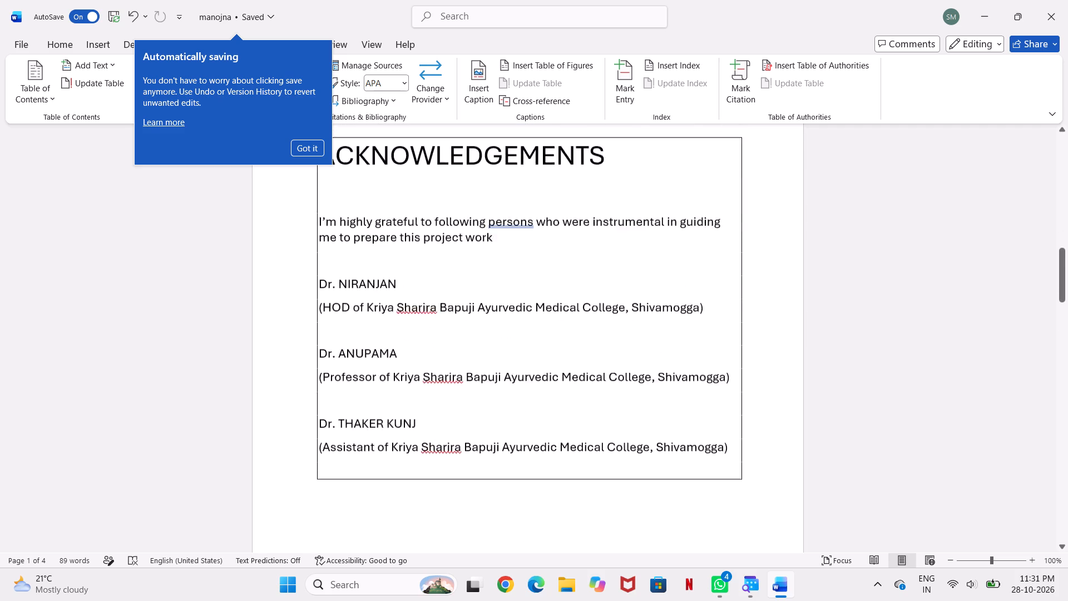
{"action": "scroll", "coordinate": [462, 247], "scroll_direction": "down", "scroll_amount": 5}
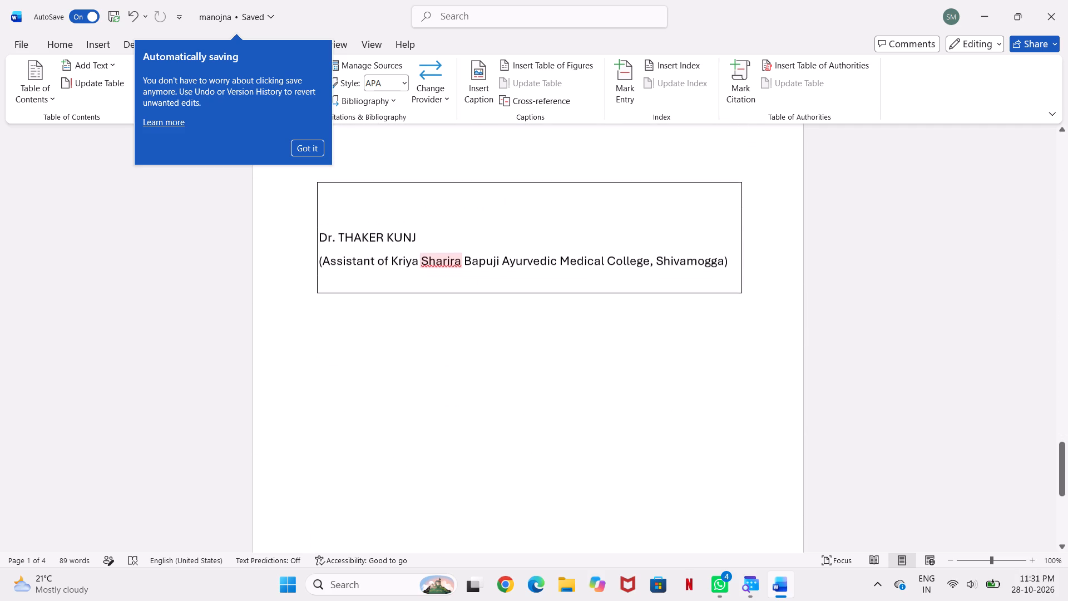
Open the sharing options for the document and copy its link.
{"action": "left_click", "coordinate": [1030, 46]}
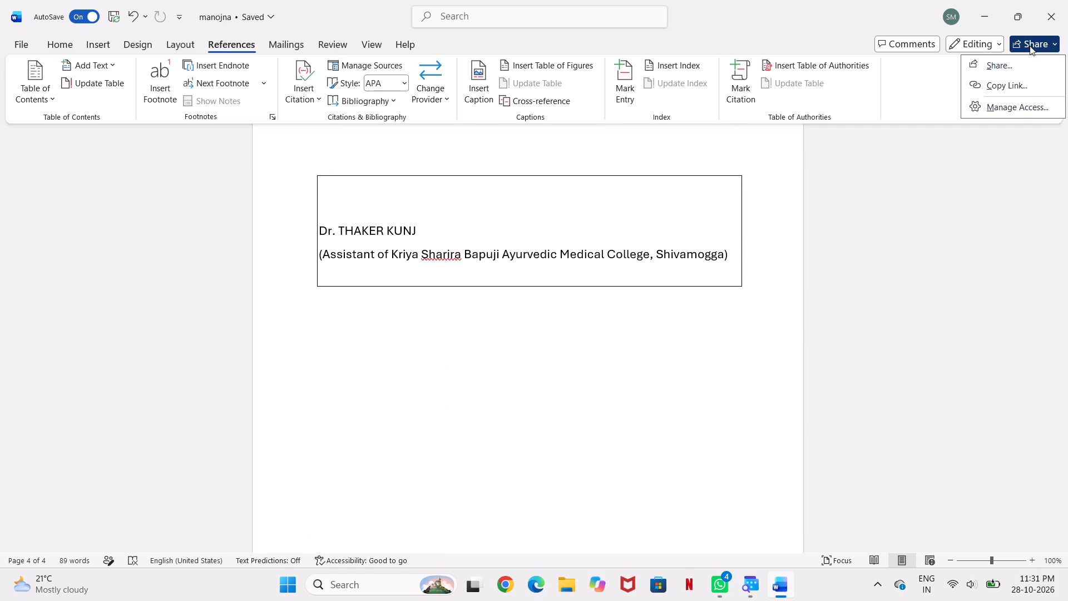
{"action": "left_click", "coordinate": [1023, 67]}
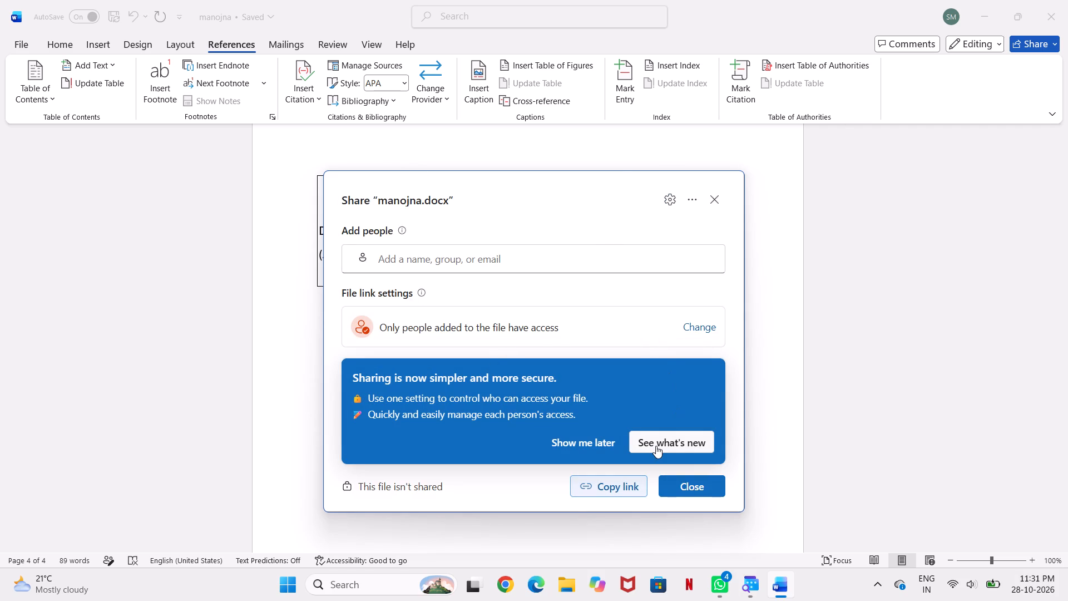
{"action": "left_click", "coordinate": [640, 489]}
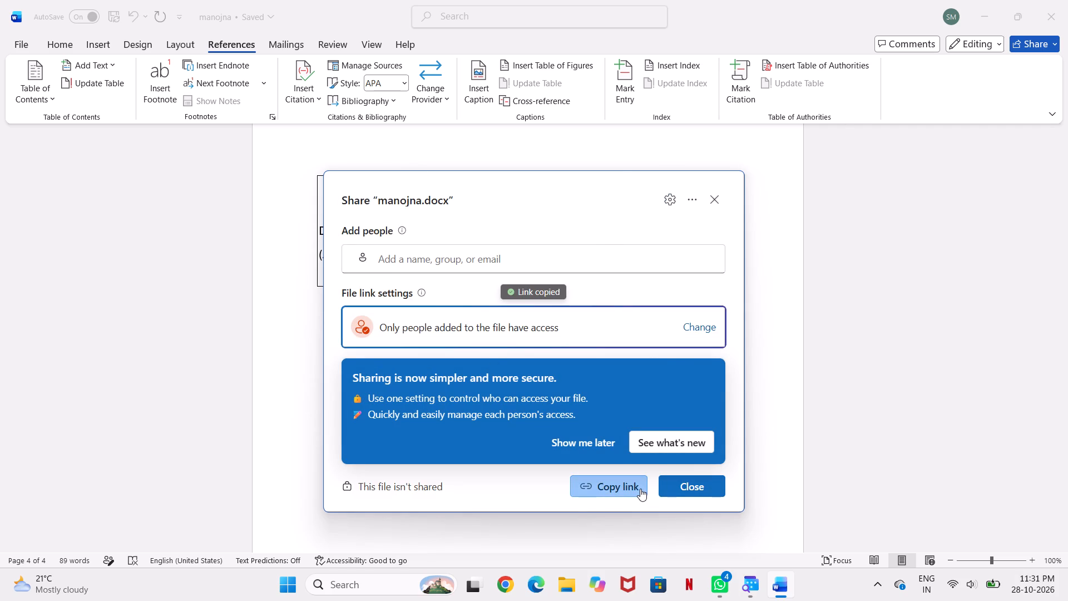
Change the file link setting to Anyone and allow access for anyone who has the link.
{"action": "left_click", "coordinate": [695, 326]}
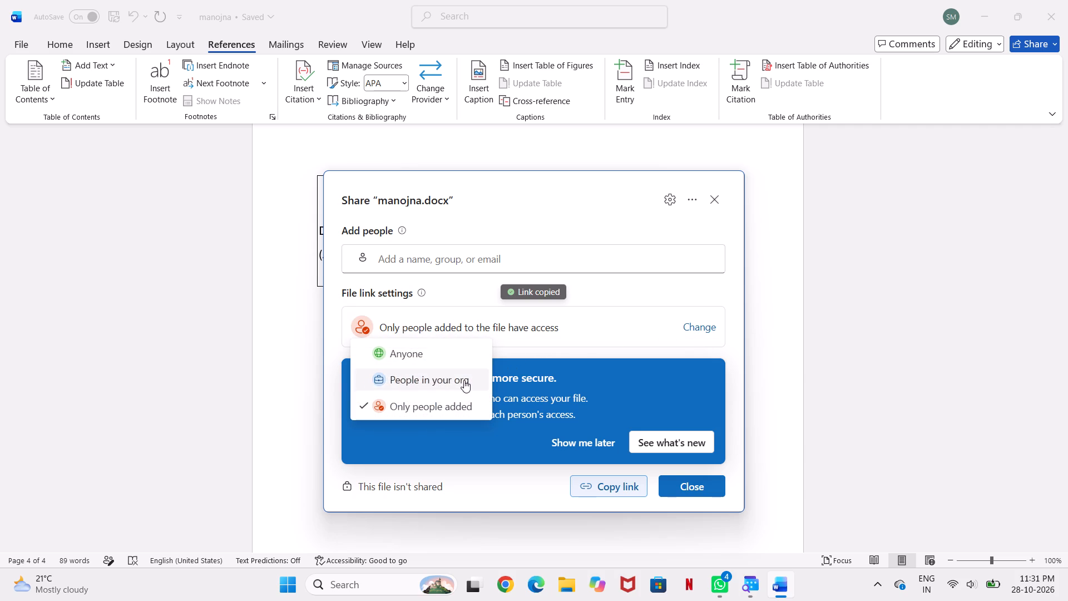
{"action": "left_click", "coordinate": [446, 358]}
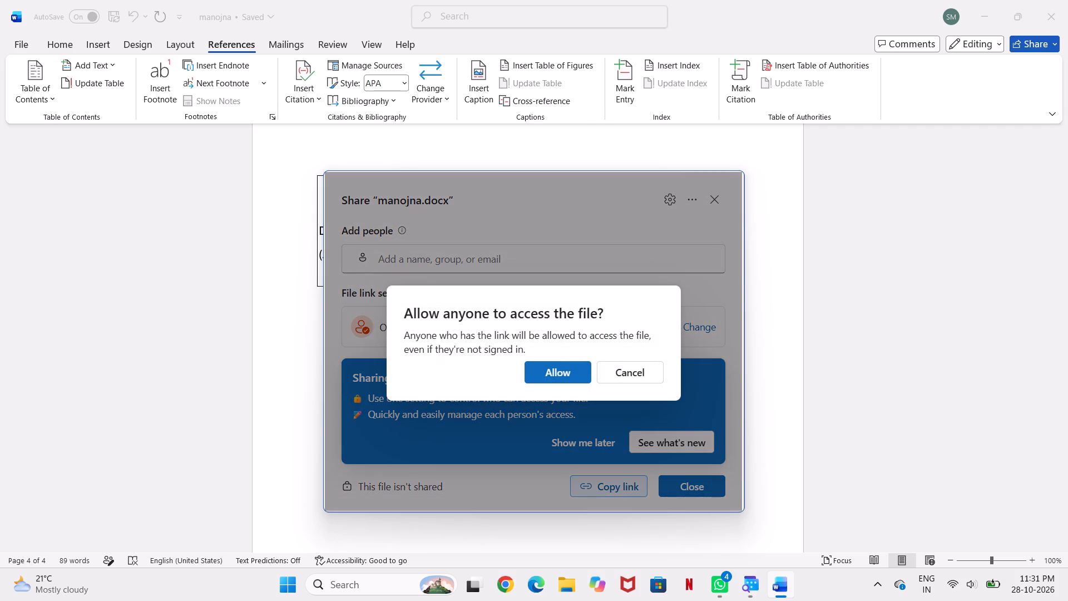
{"action": "left_click", "coordinate": [557, 380]}
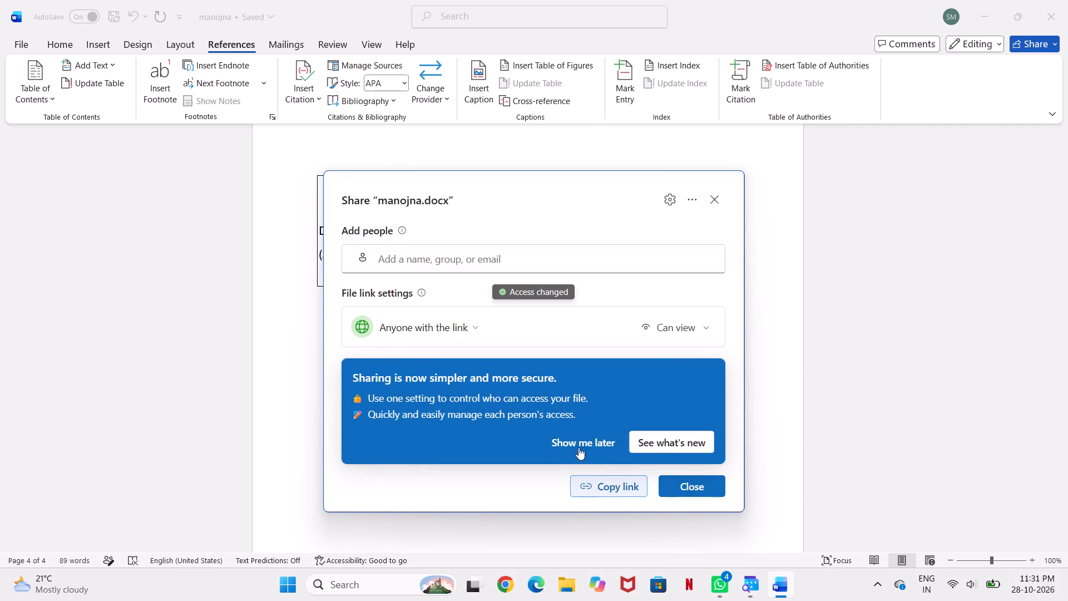